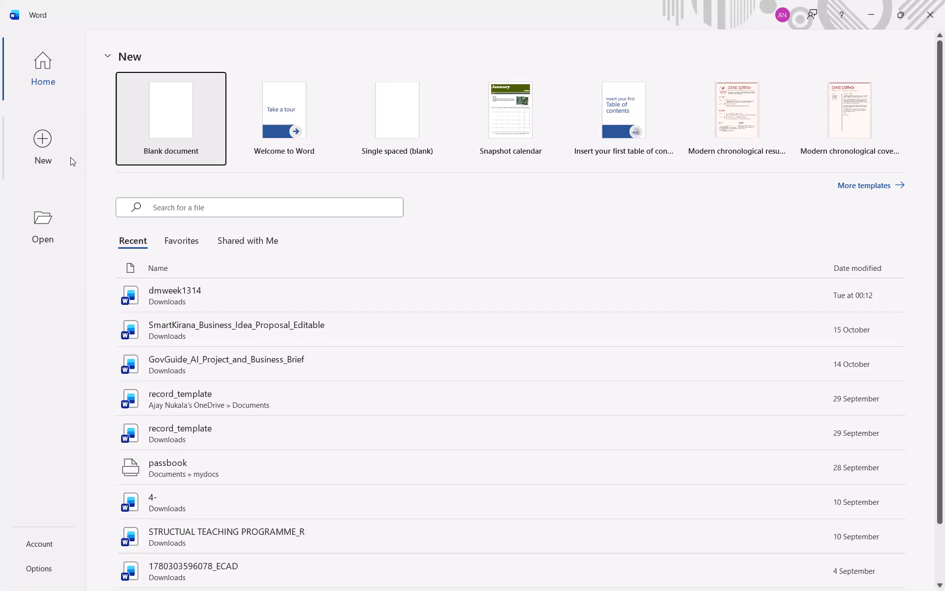
Search the recent files for "cd" and open the CD_REPORT PDF from the OneDrive mydocs folder.
{"action": "left_click", "coordinate": [48, 230]}
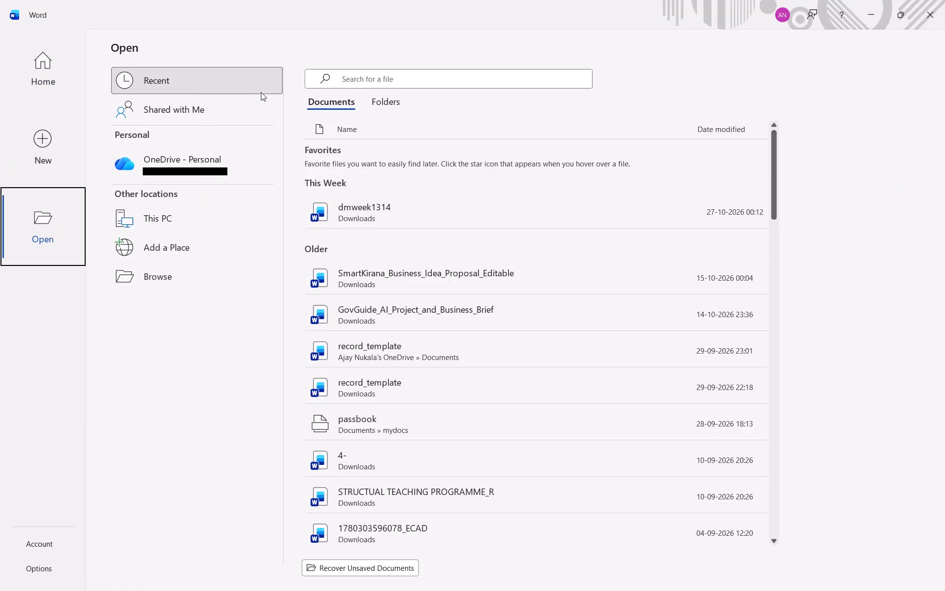
{"action": "left_click", "coordinate": [161, 82]}
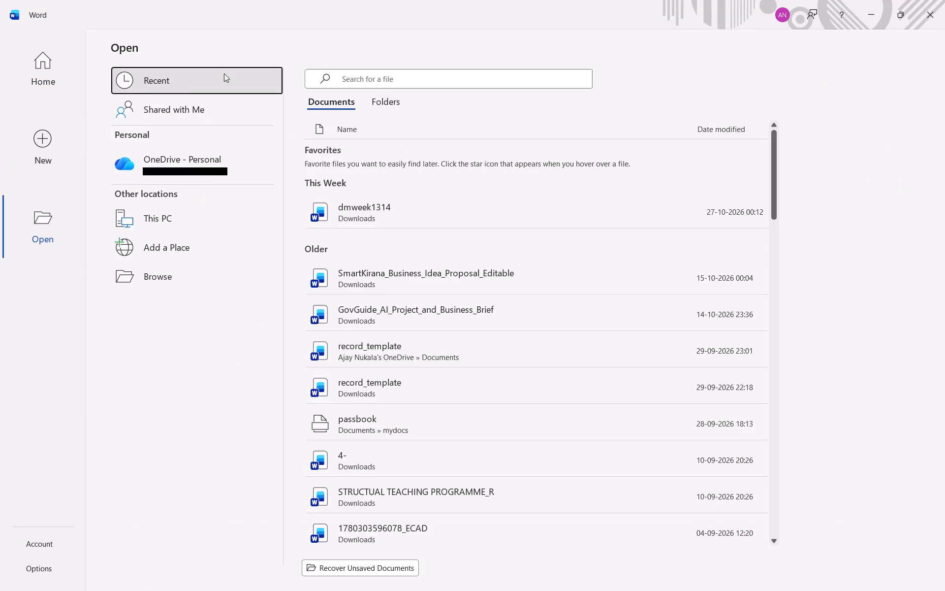
{"action": "left_click", "coordinate": [345, 80]}
{"action": "type", "text": "cd"}
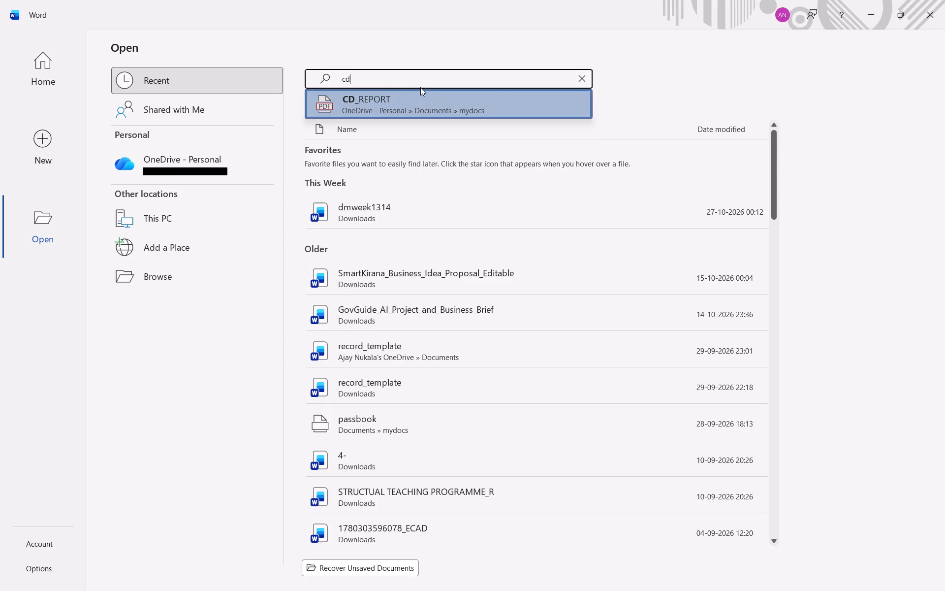
{"action": "left_click", "coordinate": [367, 100]}
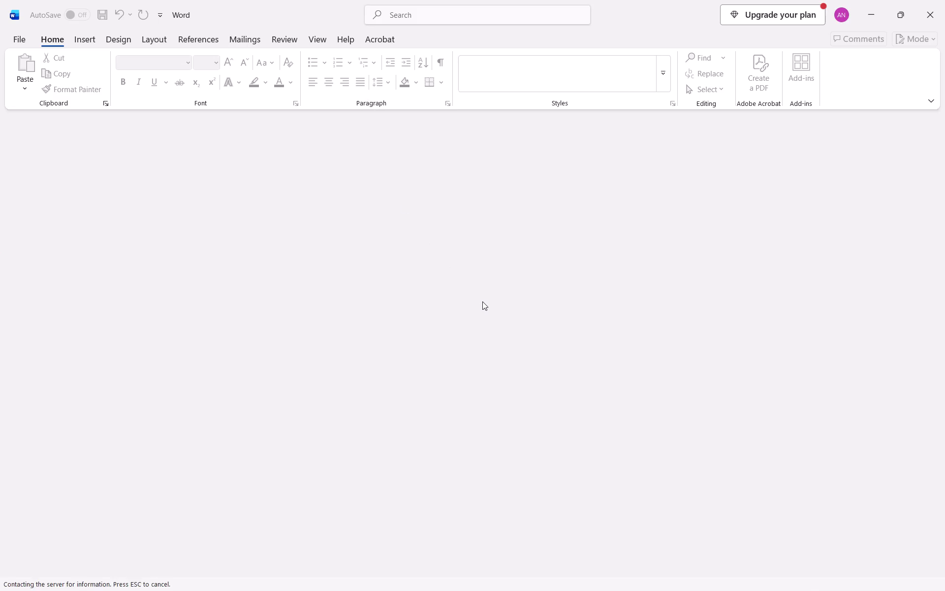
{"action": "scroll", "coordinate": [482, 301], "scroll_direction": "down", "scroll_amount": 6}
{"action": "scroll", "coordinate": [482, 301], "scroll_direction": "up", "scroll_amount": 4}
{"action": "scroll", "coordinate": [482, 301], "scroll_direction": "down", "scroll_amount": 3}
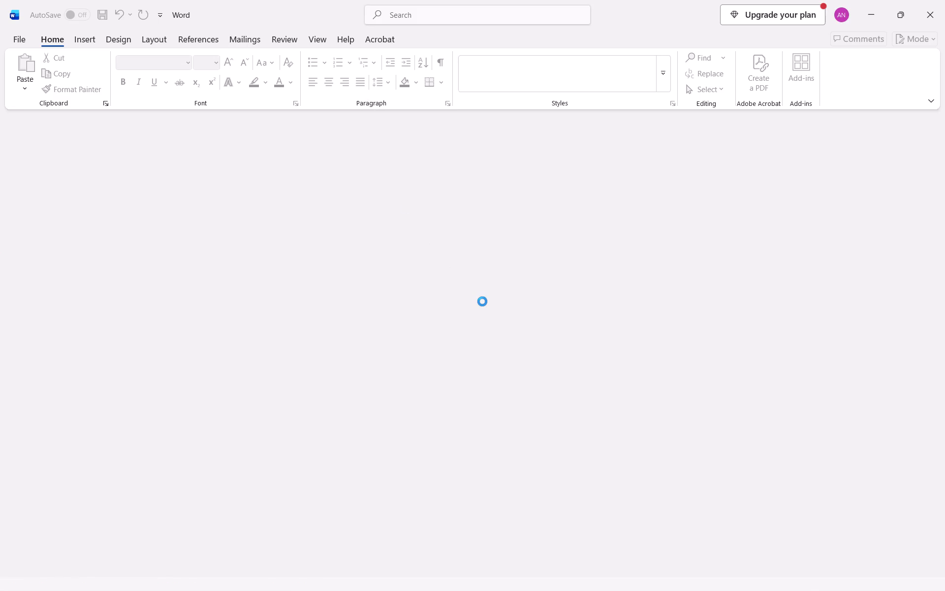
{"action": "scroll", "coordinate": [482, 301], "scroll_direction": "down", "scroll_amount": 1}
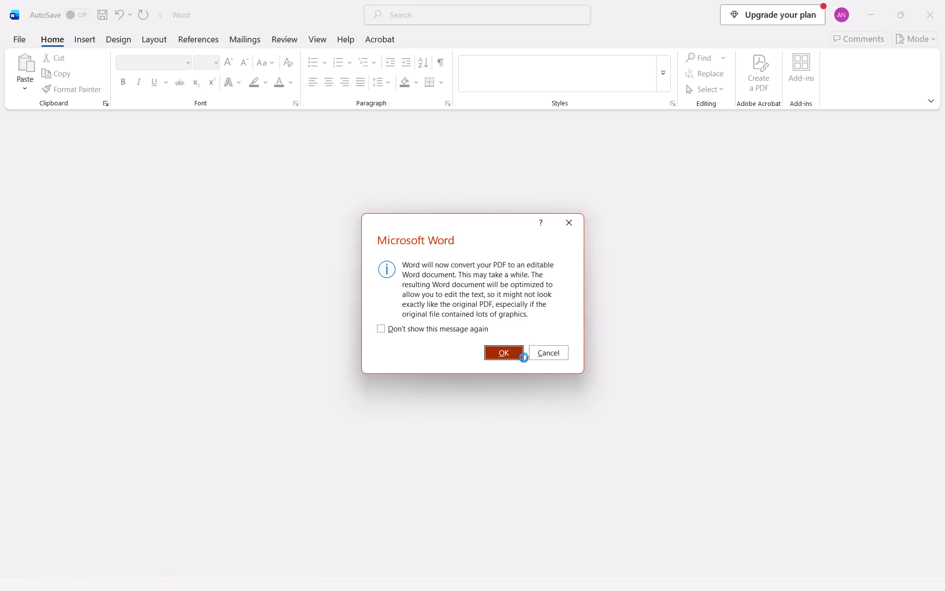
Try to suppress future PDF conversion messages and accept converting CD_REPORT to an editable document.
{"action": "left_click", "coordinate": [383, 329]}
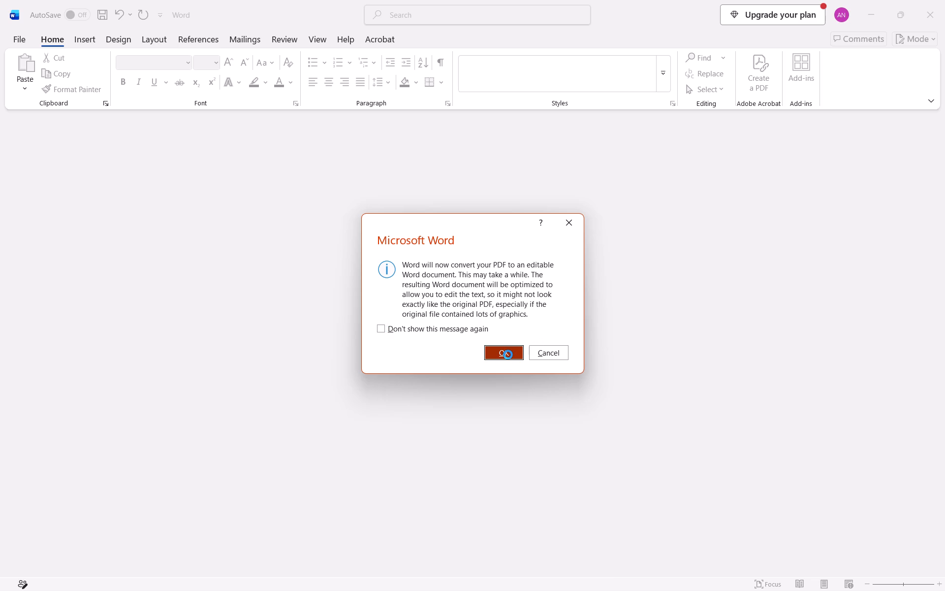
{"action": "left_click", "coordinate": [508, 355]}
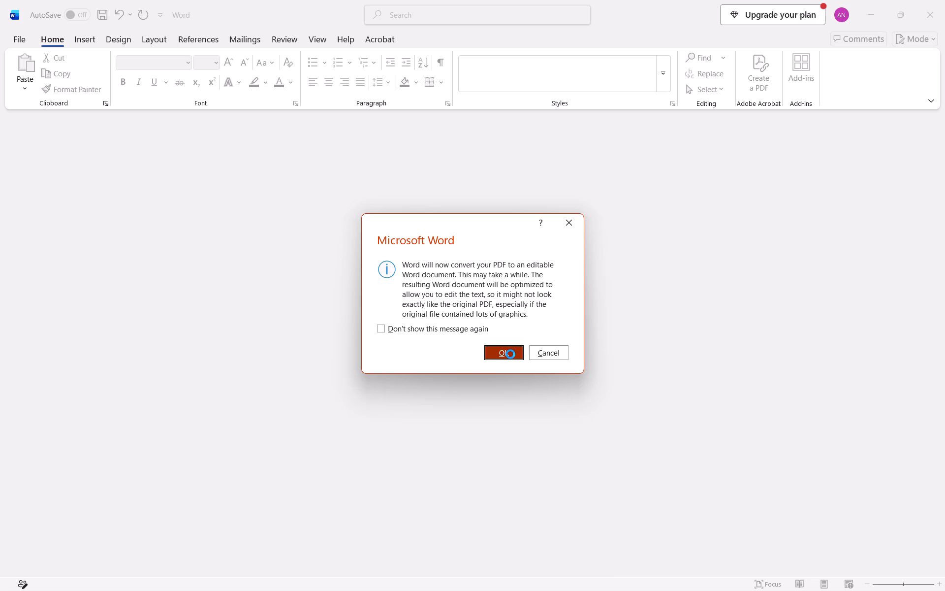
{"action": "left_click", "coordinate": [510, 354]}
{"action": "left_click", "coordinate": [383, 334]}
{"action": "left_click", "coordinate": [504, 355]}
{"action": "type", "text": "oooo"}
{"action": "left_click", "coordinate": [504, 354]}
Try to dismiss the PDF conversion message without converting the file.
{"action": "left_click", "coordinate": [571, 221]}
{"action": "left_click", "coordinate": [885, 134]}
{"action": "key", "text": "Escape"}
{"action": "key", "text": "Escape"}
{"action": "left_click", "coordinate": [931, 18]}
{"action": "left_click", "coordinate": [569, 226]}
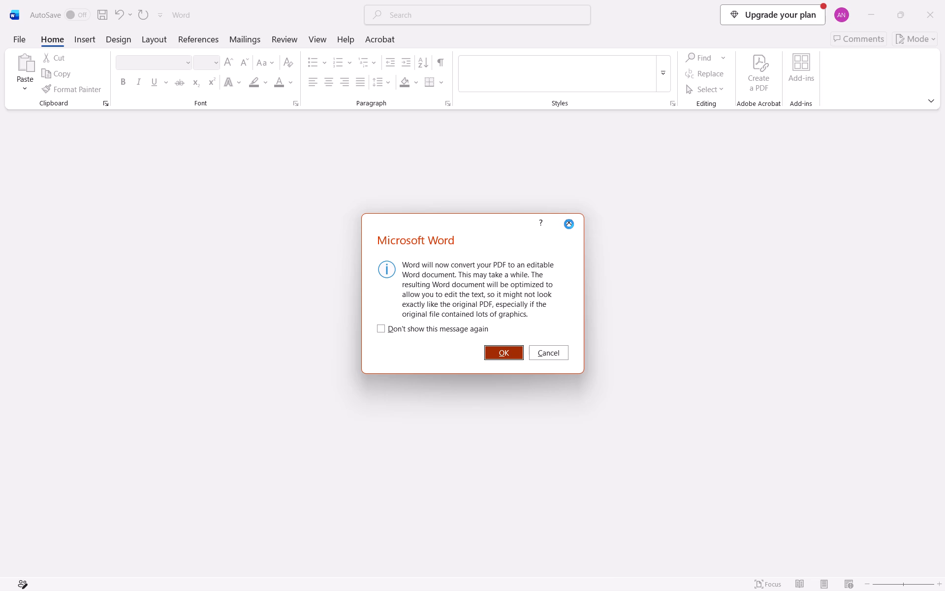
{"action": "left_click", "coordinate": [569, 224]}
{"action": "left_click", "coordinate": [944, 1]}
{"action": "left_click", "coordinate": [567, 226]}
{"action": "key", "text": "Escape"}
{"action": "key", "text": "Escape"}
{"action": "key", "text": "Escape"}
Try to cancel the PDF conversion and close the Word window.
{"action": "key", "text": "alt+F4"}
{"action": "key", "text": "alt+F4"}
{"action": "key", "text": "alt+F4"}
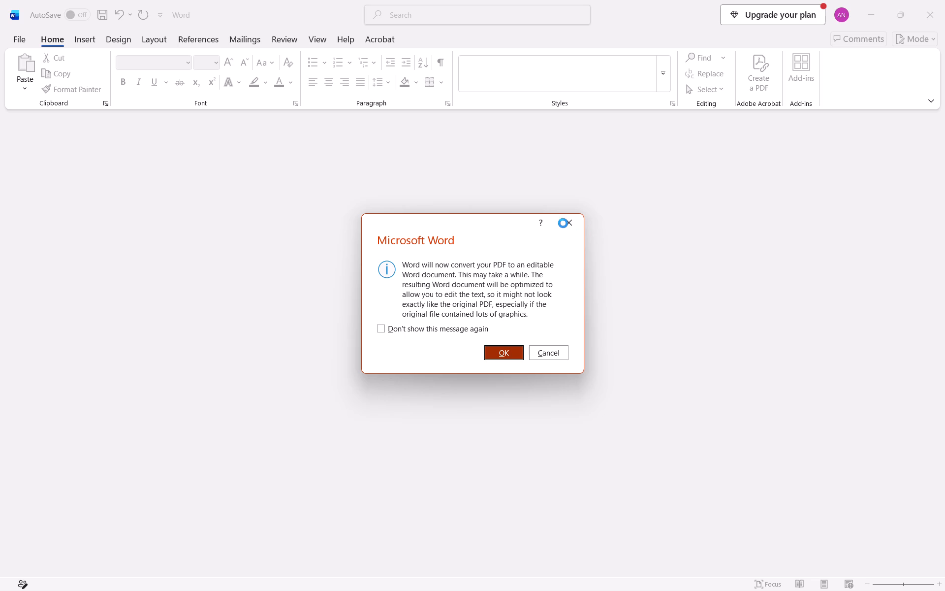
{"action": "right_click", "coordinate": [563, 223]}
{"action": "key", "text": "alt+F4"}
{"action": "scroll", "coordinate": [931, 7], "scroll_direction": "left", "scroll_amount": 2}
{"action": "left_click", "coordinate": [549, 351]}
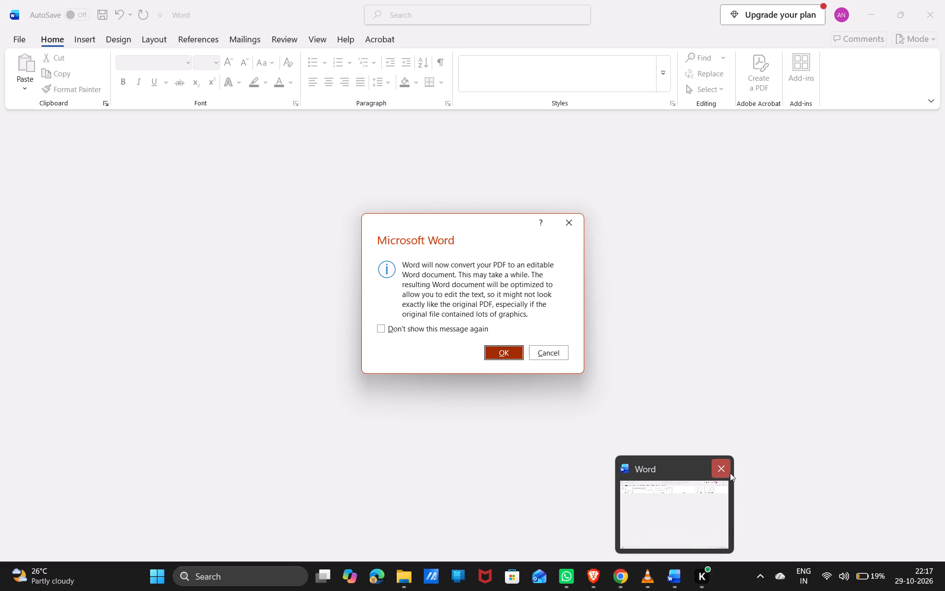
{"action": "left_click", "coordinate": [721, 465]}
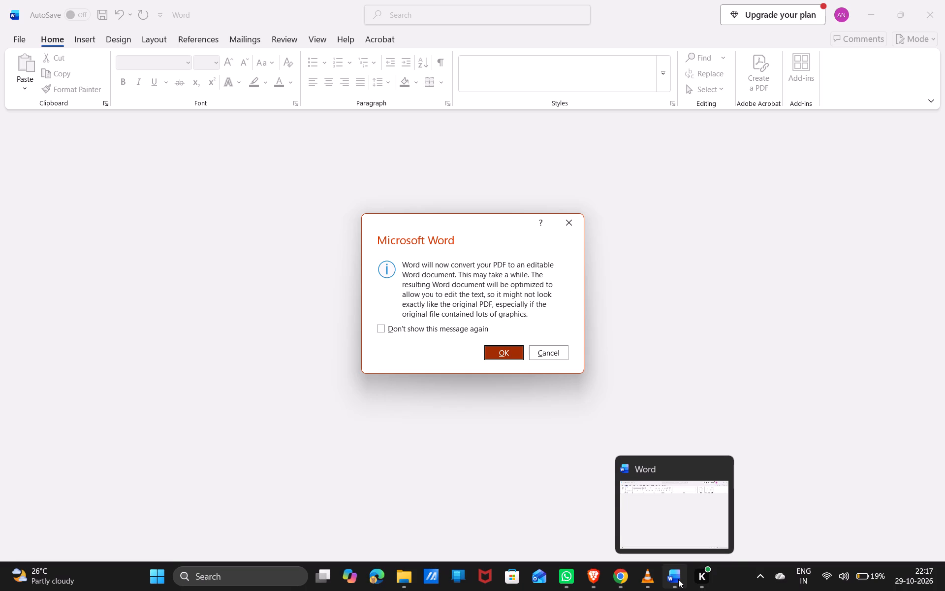
Try to close the Word window that holds the pending PDF conversion message.
{"action": "left_click", "coordinate": [722, 468]}
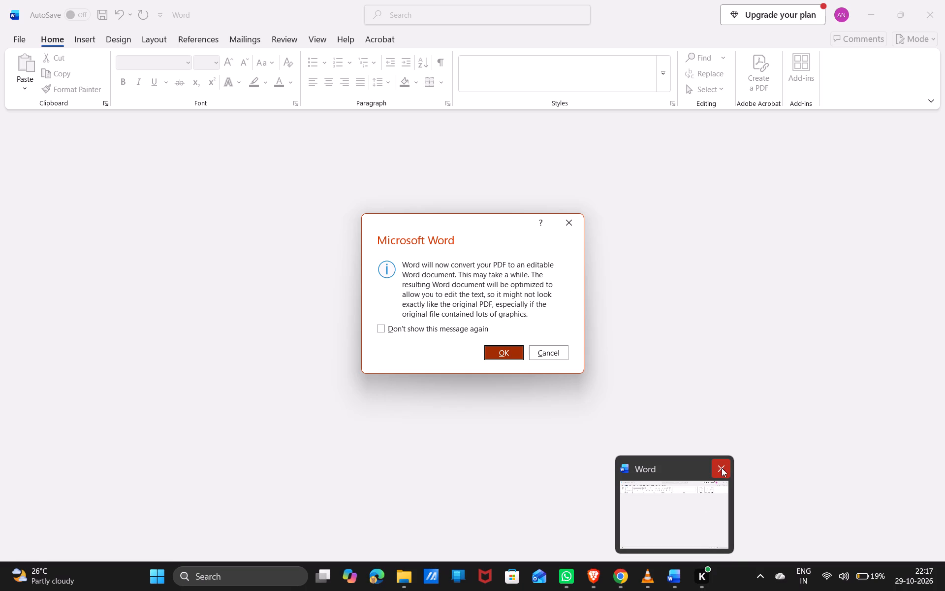
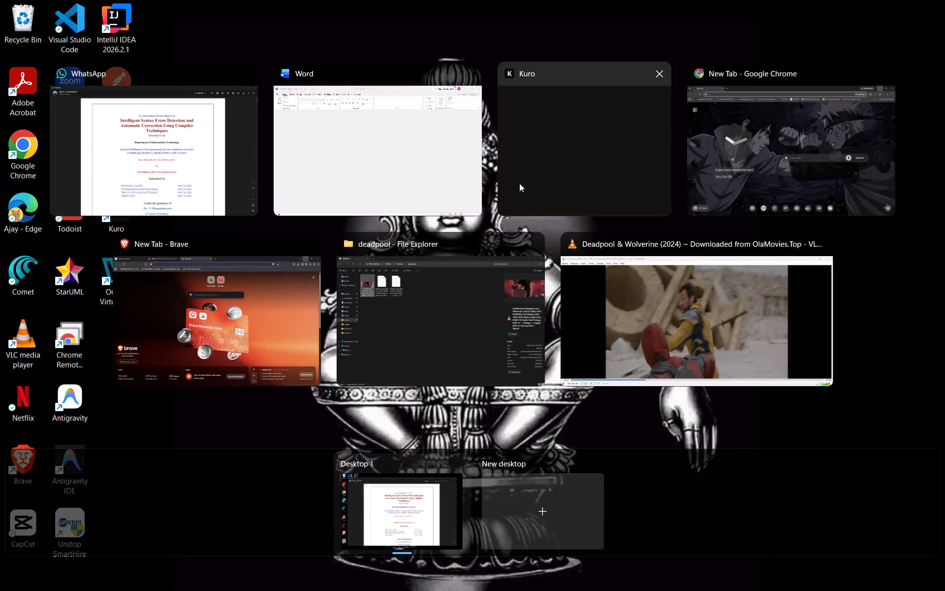
Switch to the Google Chrome window and try to bring the open Word window back to the front.
{"action": "left_click", "coordinate": [741, 174]}
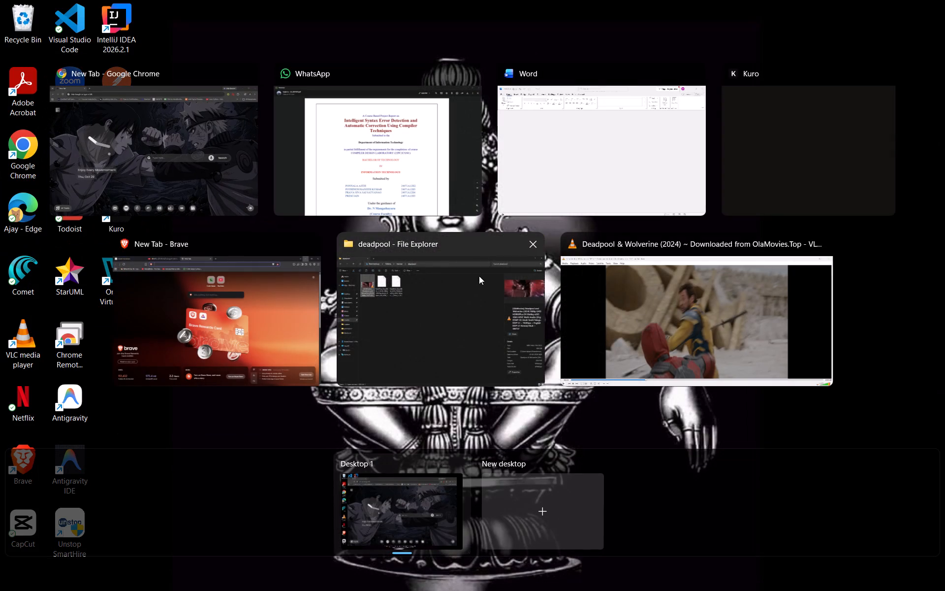
{"action": "left_click", "coordinate": [565, 195]}
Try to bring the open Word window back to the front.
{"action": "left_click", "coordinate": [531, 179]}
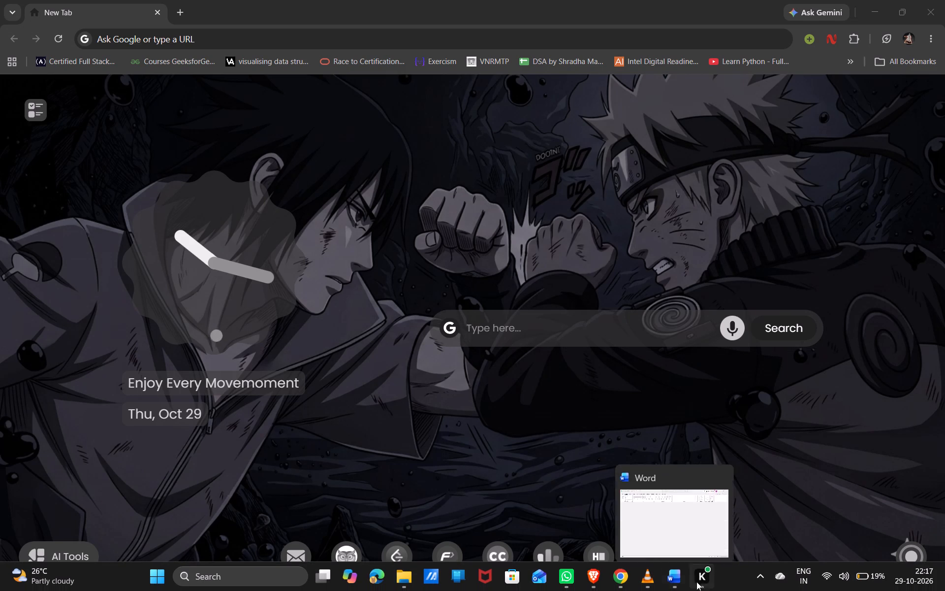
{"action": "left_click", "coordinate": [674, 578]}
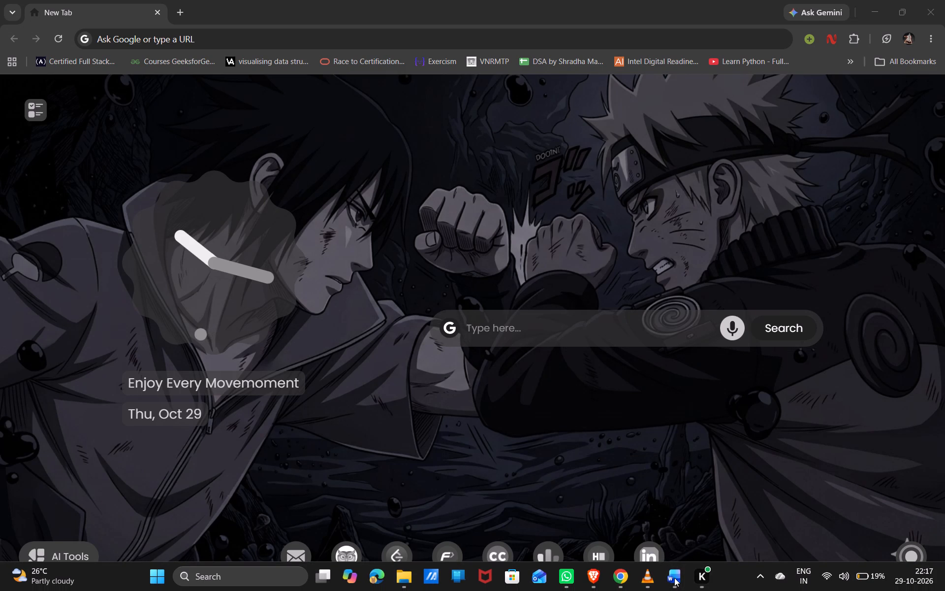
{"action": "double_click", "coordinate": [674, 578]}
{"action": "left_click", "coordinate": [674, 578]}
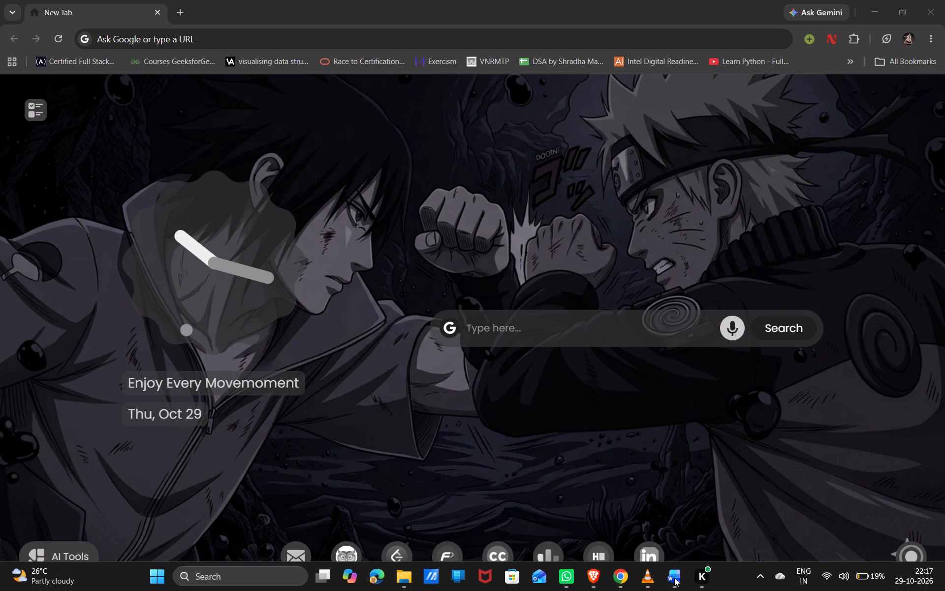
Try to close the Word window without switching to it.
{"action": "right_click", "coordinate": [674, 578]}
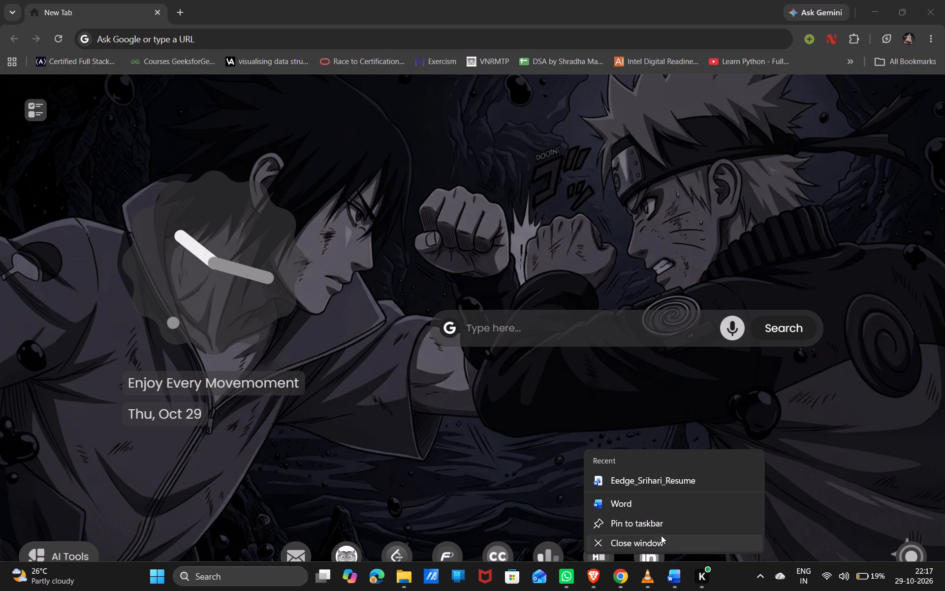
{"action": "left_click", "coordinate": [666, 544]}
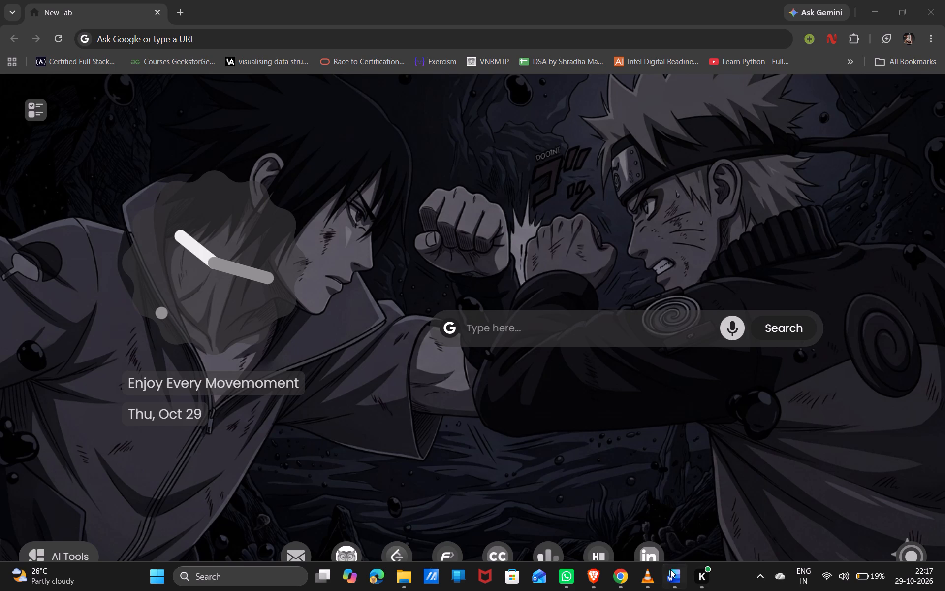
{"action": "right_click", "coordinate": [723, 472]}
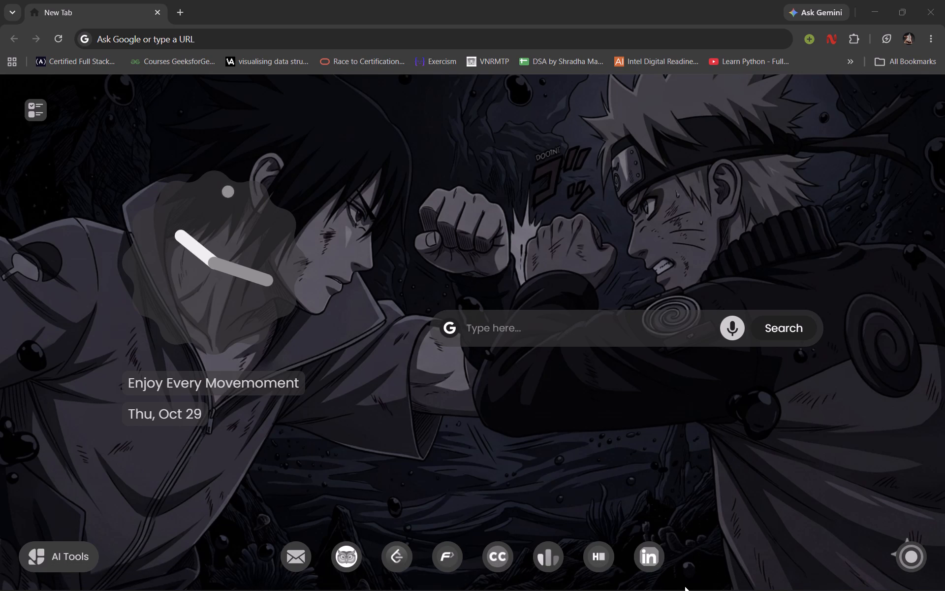
Search the computer for "task" and open Task Manager.
{"action": "scroll", "coordinate": [685, 586], "scroll_direction": "down", "scroll_amount": 1}
{"action": "key", "text": "t"}
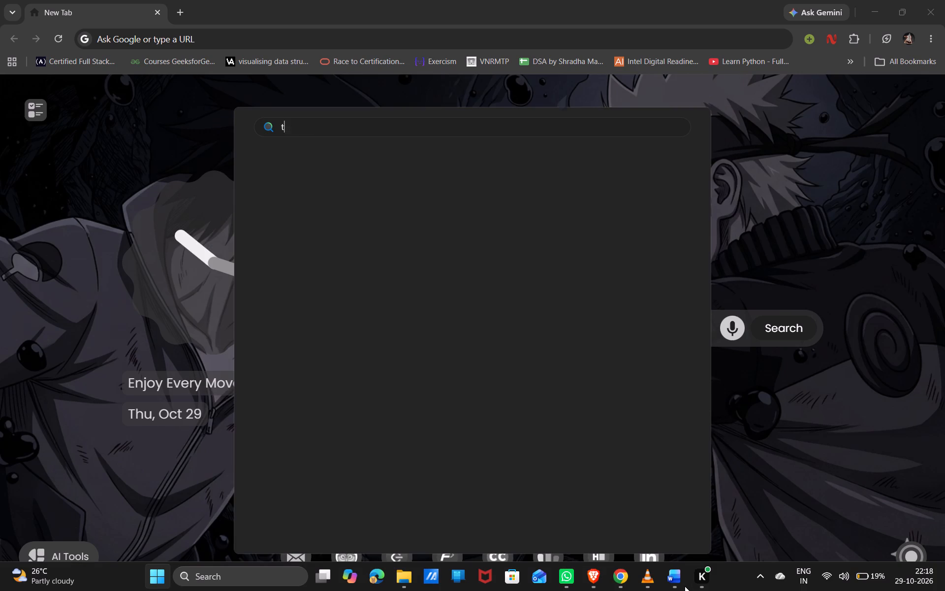
{"action": "type", "text": "ask"}
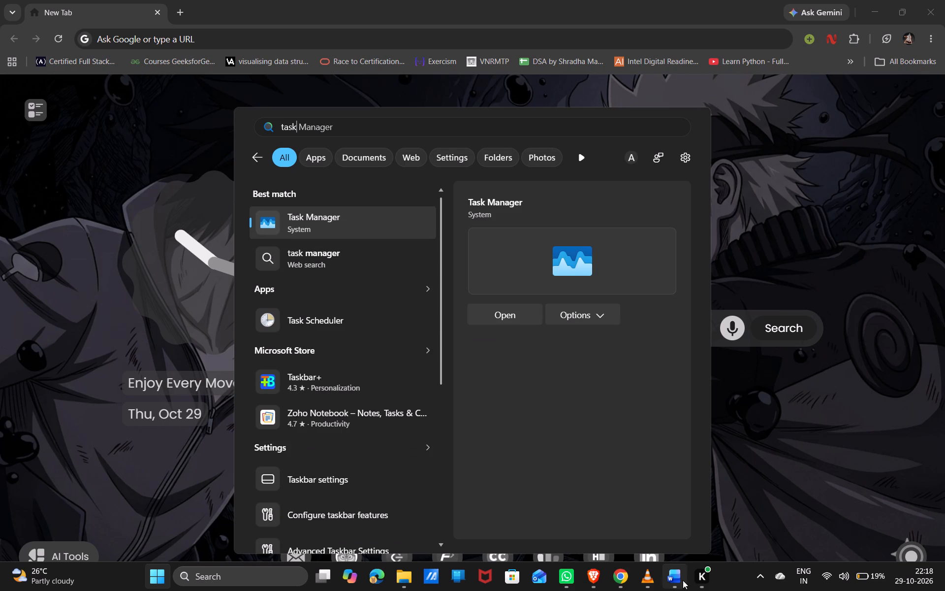
{"action": "left_click", "coordinate": [503, 309]}
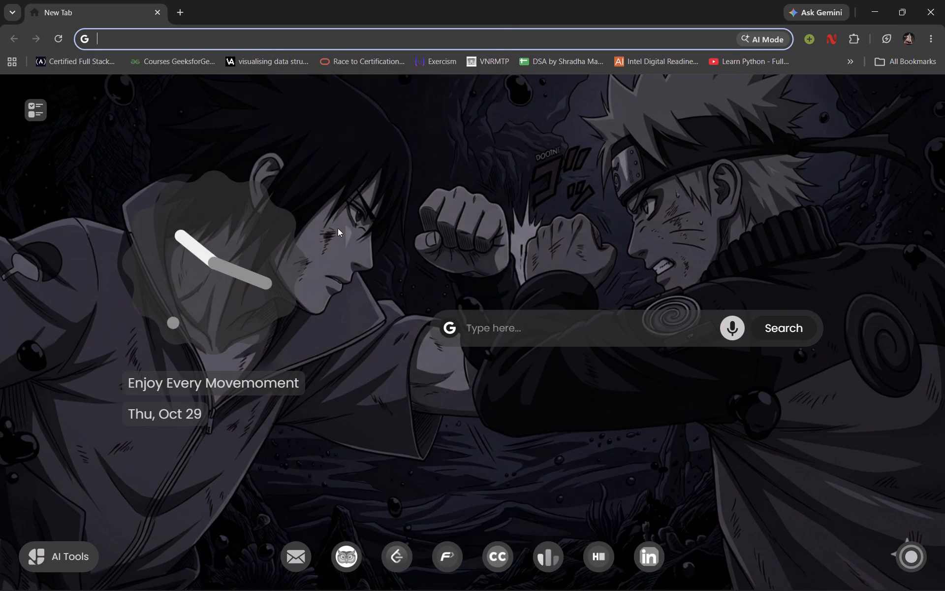
Search the computer for "word" and launch the Word app.
{"action": "left_click", "coordinate": [290, 581]}
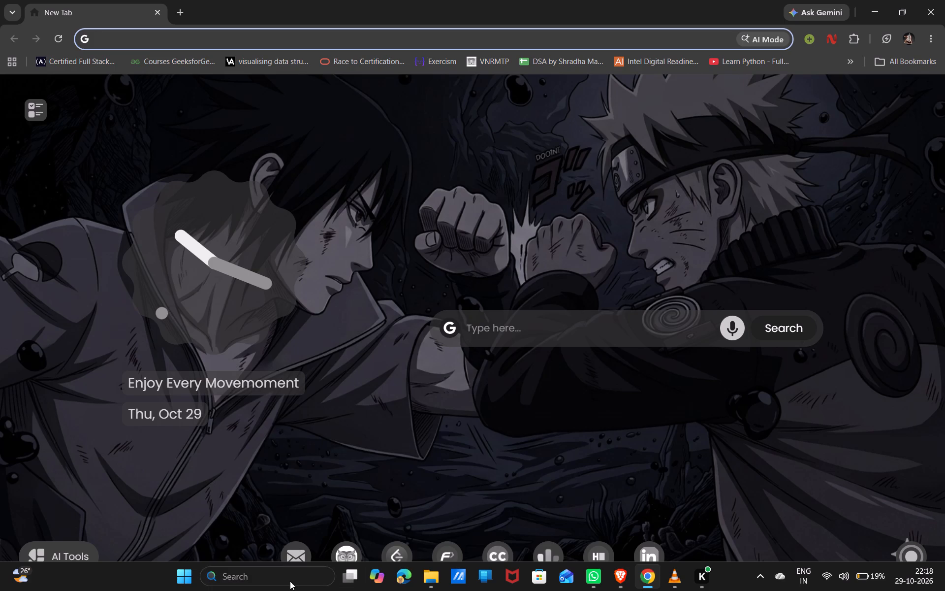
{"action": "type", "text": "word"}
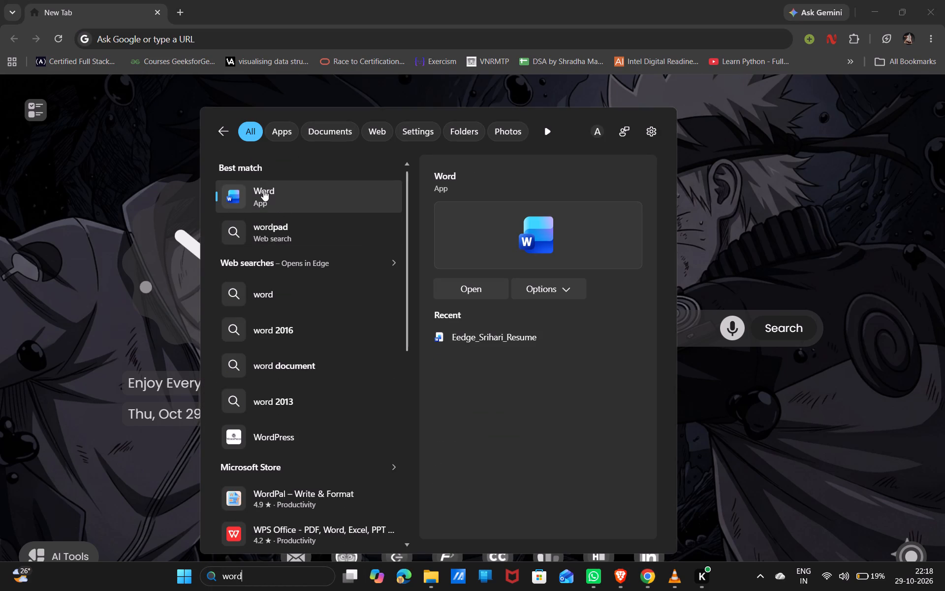
{"action": "left_click", "coordinate": [256, 187]}
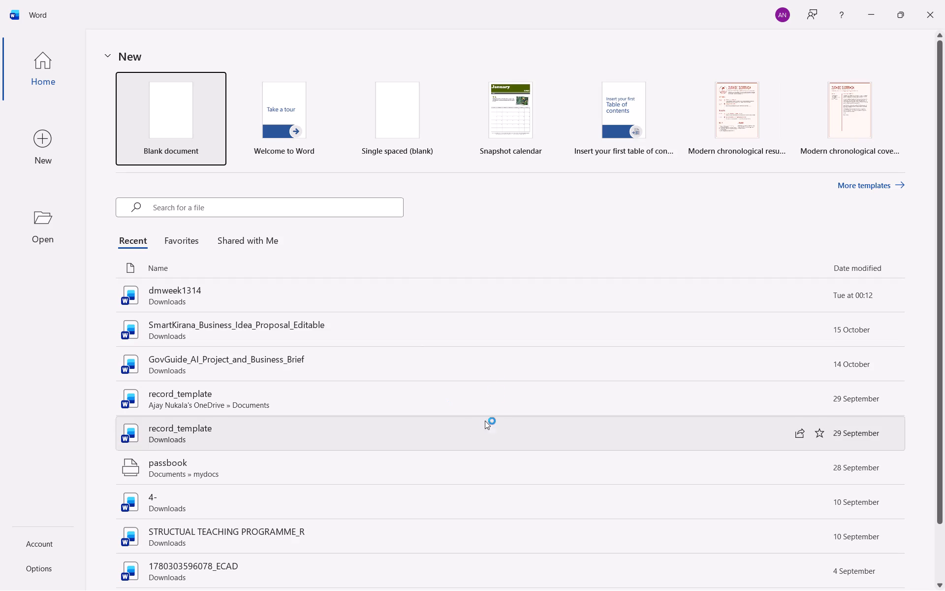
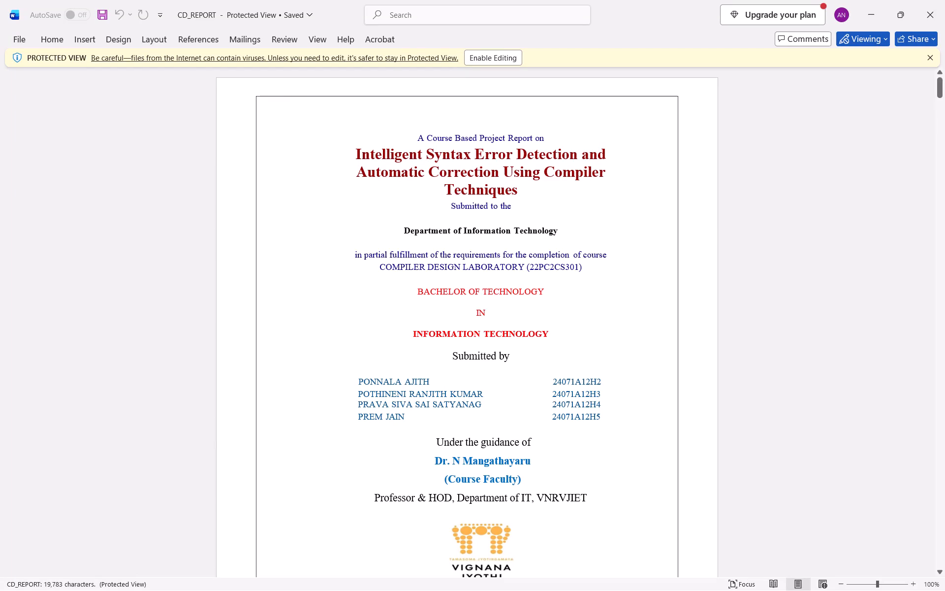
Enable editing for the protected CD_REPORT document and place the cursor after the first student name under "Submitted by".
{"action": "left_click", "coordinate": [499, 57]}
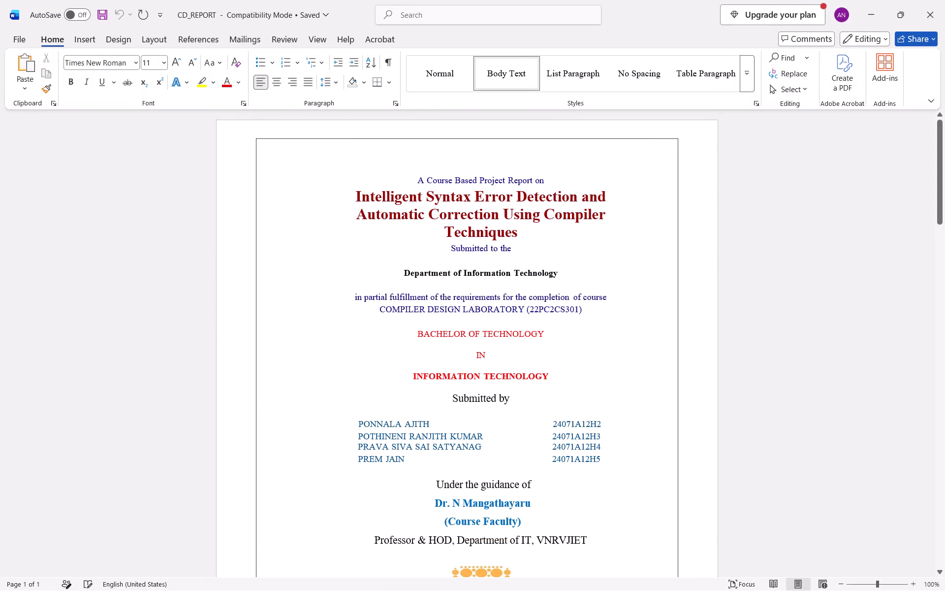
{"action": "left_click", "coordinate": [431, 420]}
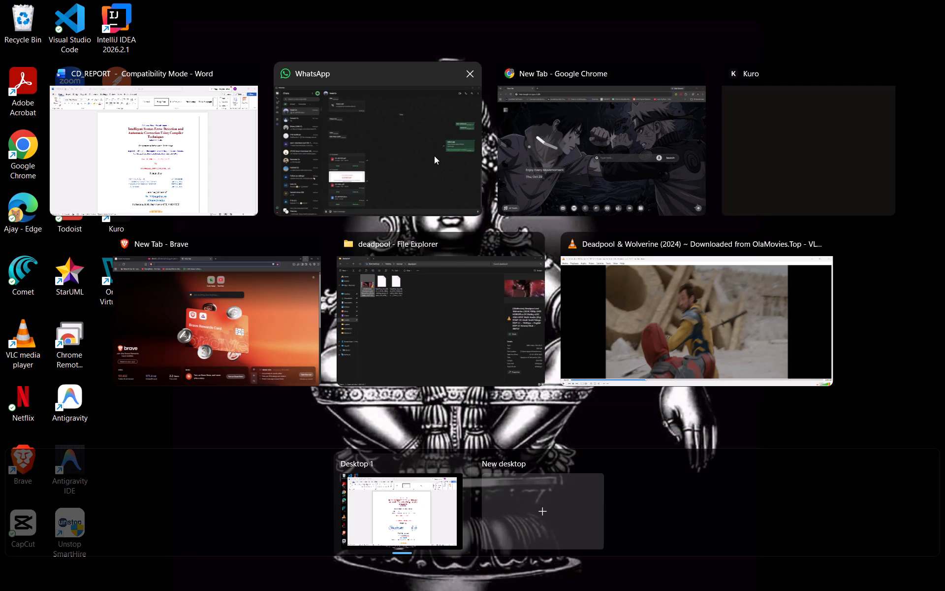
Add a second virtual desktop and return to the CD_REPORT document on Desktop 1.
{"action": "left_click", "coordinate": [224, 165]}
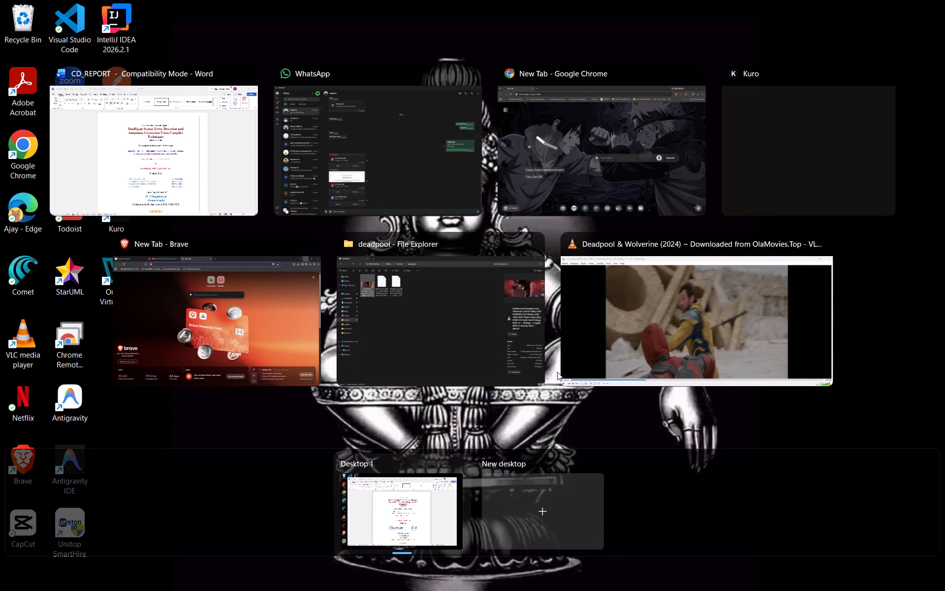
{"action": "left_click", "coordinate": [533, 530]}
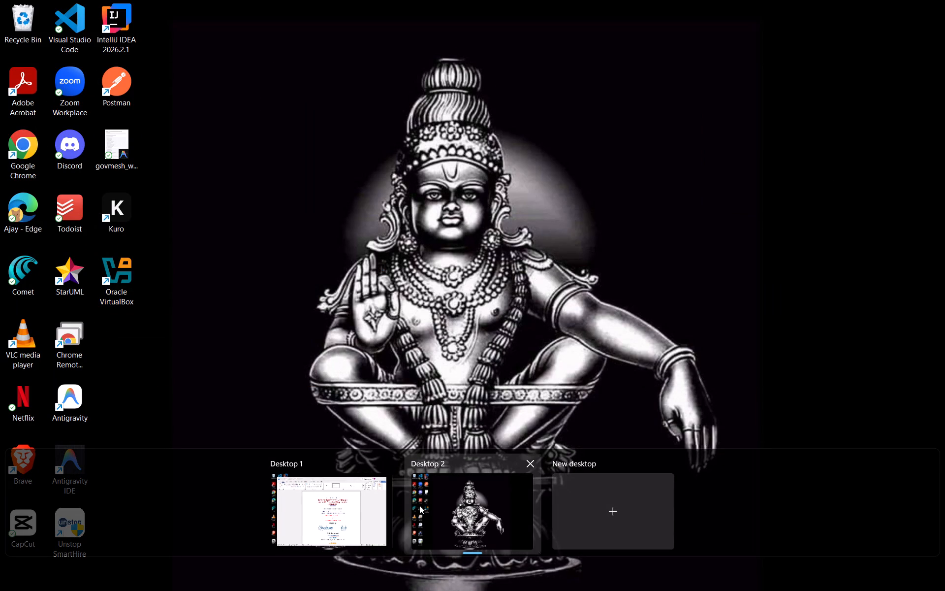
{"action": "left_click", "coordinate": [351, 505]}
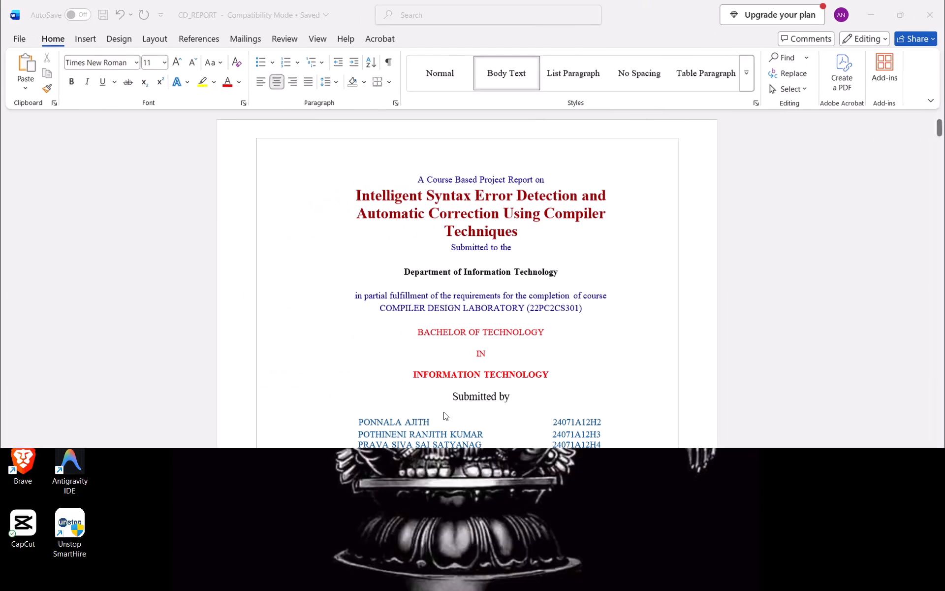
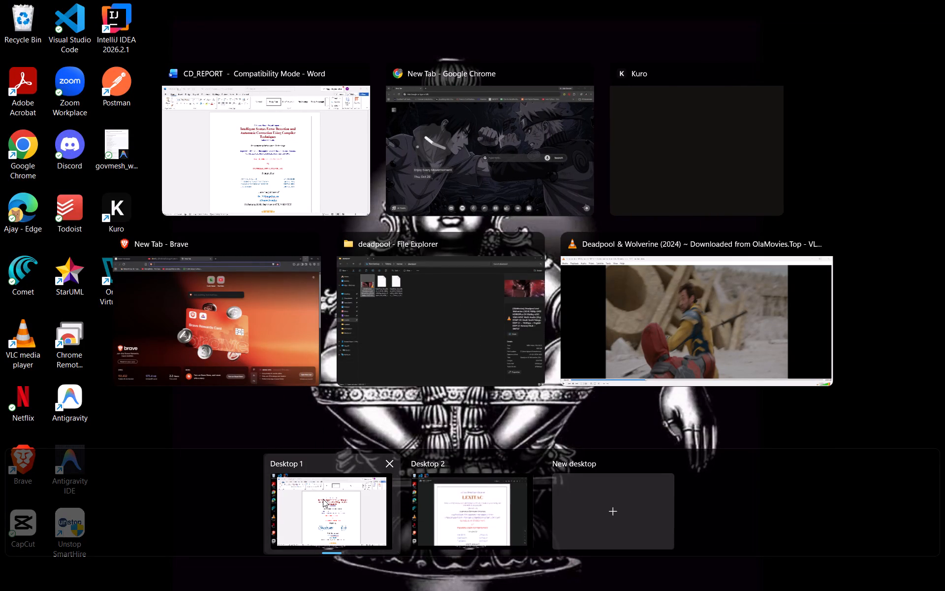
Switch to Desktop 1, where the CD_REPORT document is open in Word.
{"action": "left_click", "coordinate": [323, 499]}
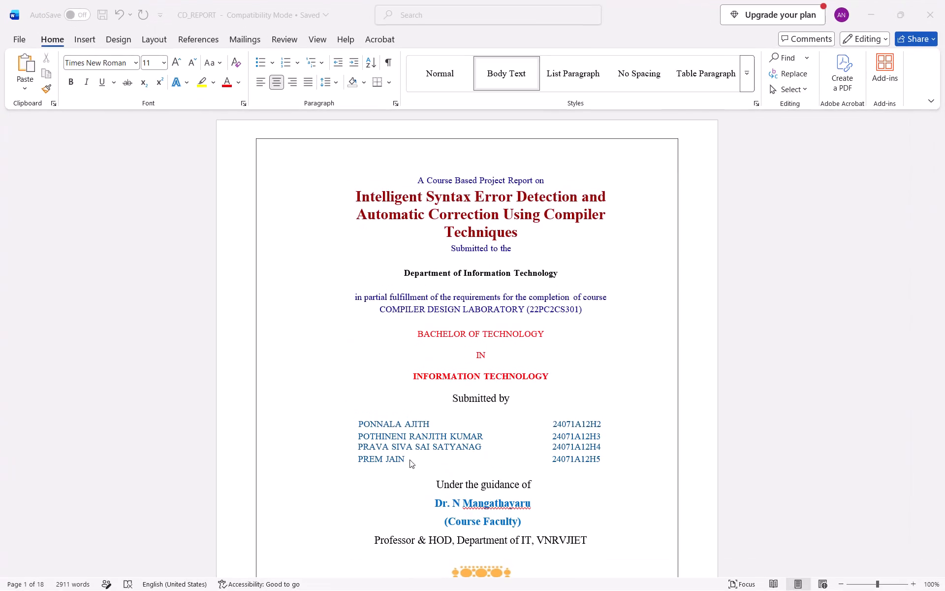
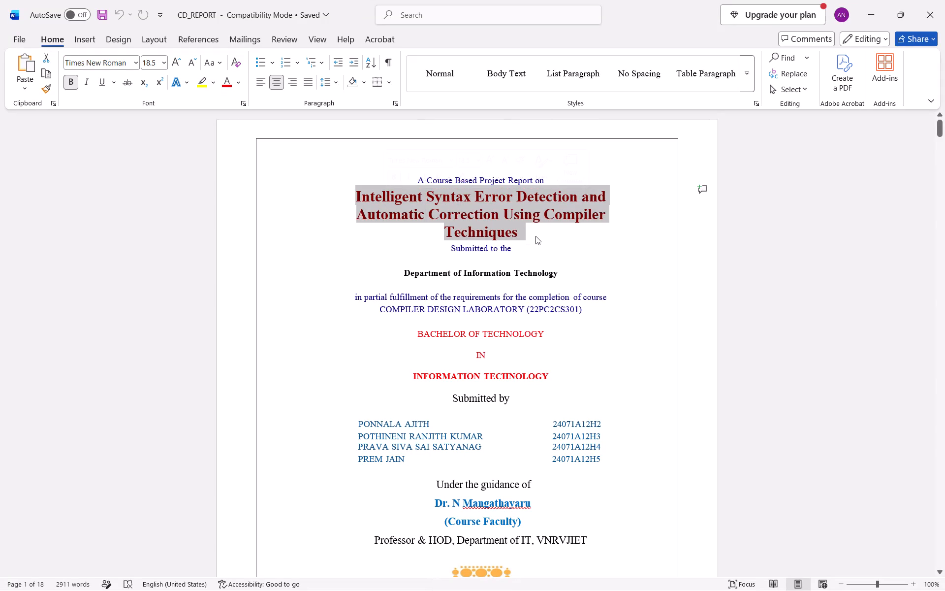
Delete the selected report title "Intelligent Syntax Error Detection and Automatic Correction Using Compiler Techniques" from the cover page.
{"action": "key", "text": "BackSpace"}
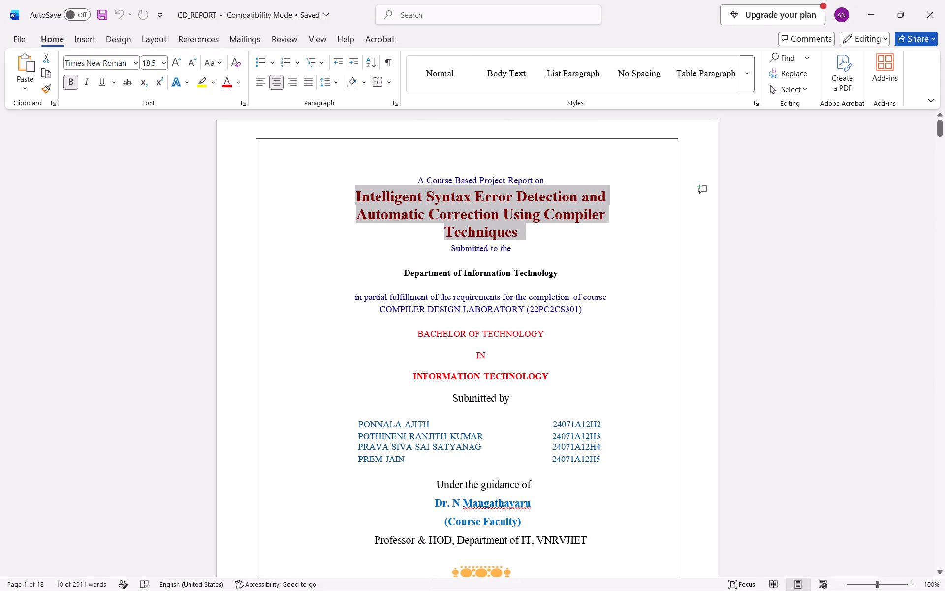
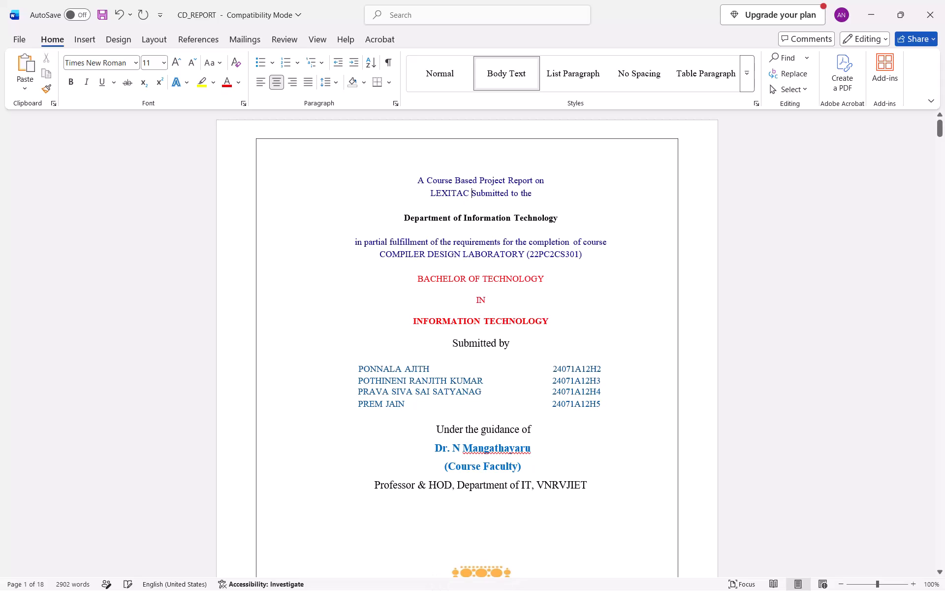
Undo the insertion of LEXITAC and the deletion of the original report title on the cover page.
{"action": "key", "text": "ctrl+z"}
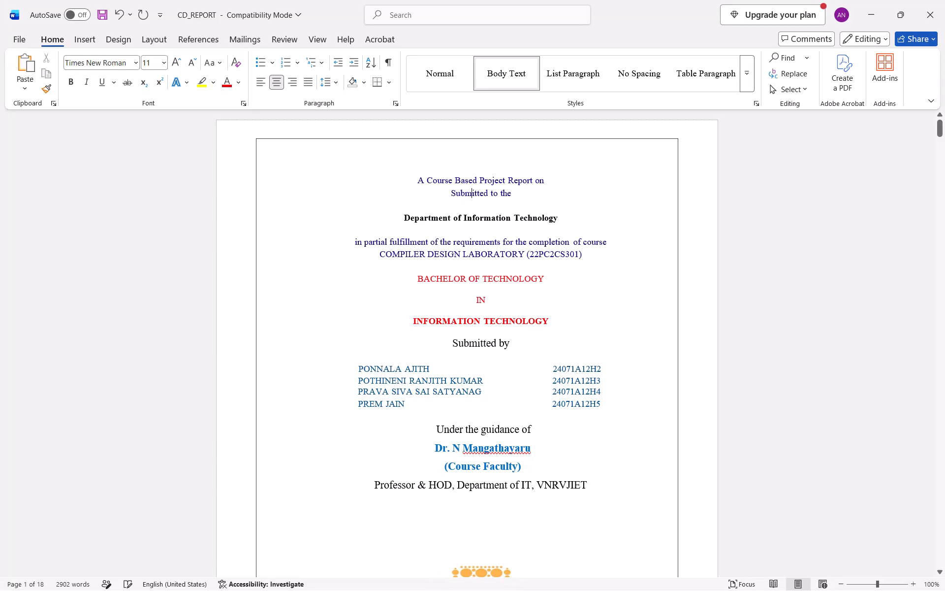
{"action": "left_click", "coordinate": [481, 198]}
{"action": "key", "text": "ctrl+z"}
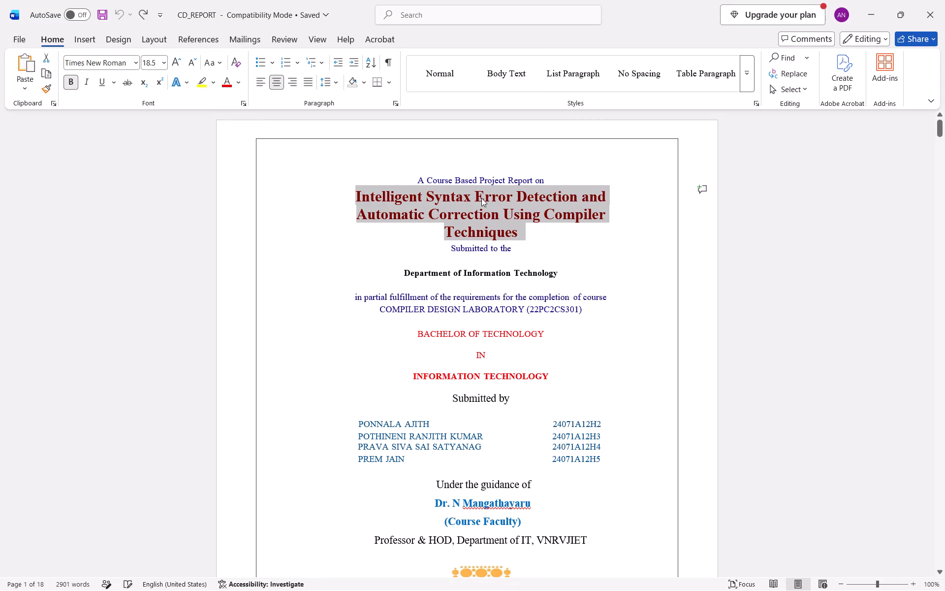
Replace the report title on the cover page with the copied text LEXITAC, keeping the original title's bold dark-red formatting.
{"action": "left_click", "coordinate": [527, 230]}
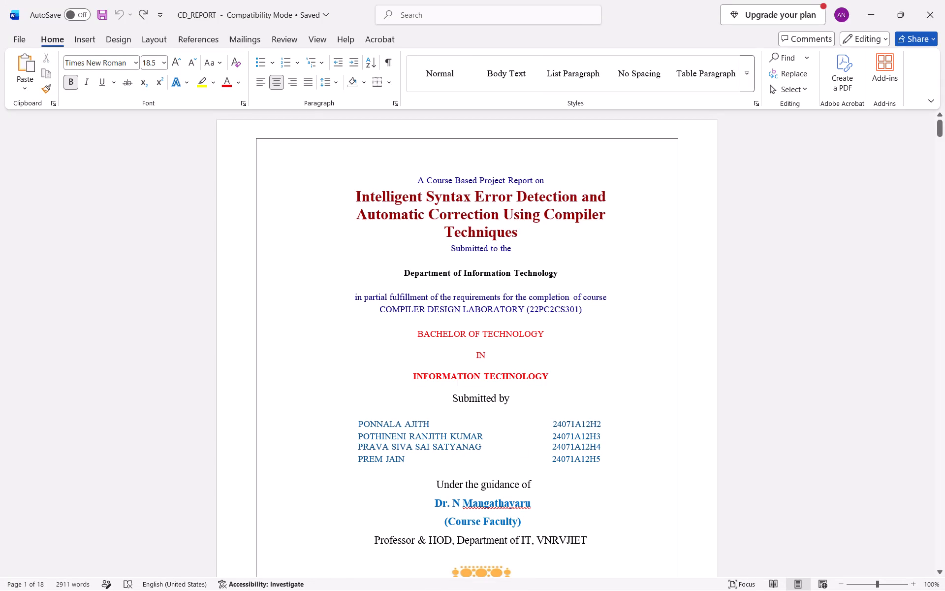
{"action": "key", "text": "space"}
{"action": "key", "text": "ctrl+v"}
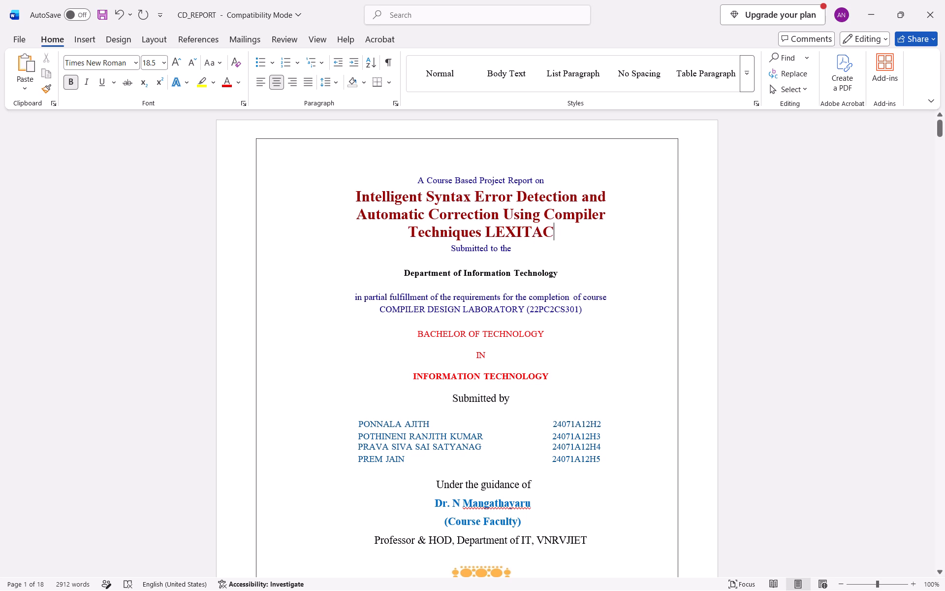
{"action": "left_click_drag", "start_coordinate": [486, 232], "coordinate": [381, 187]}
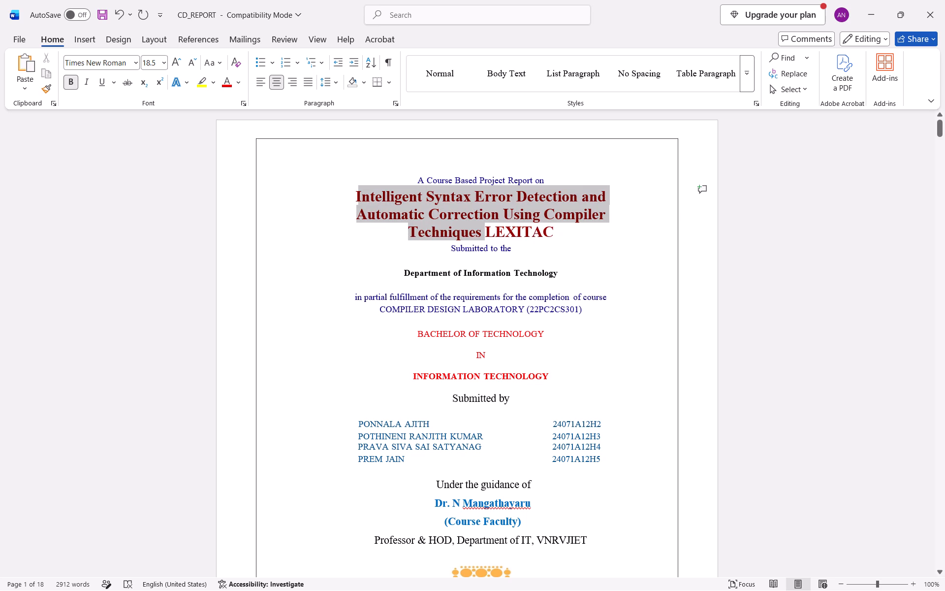
{"action": "left_click_drag", "start_coordinate": [381, 187], "coordinate": [379, 189]}
{"action": "key", "text": "BackSpace"}
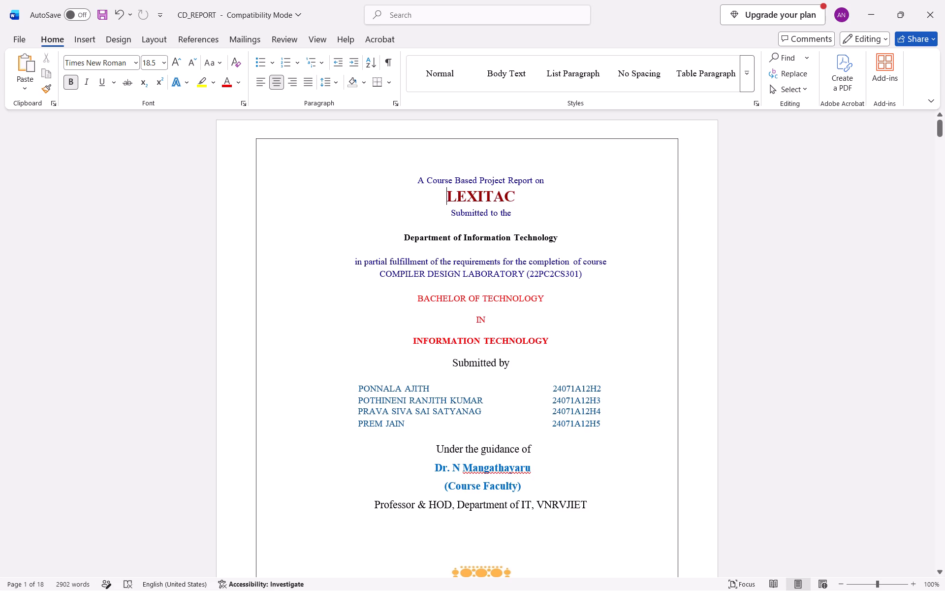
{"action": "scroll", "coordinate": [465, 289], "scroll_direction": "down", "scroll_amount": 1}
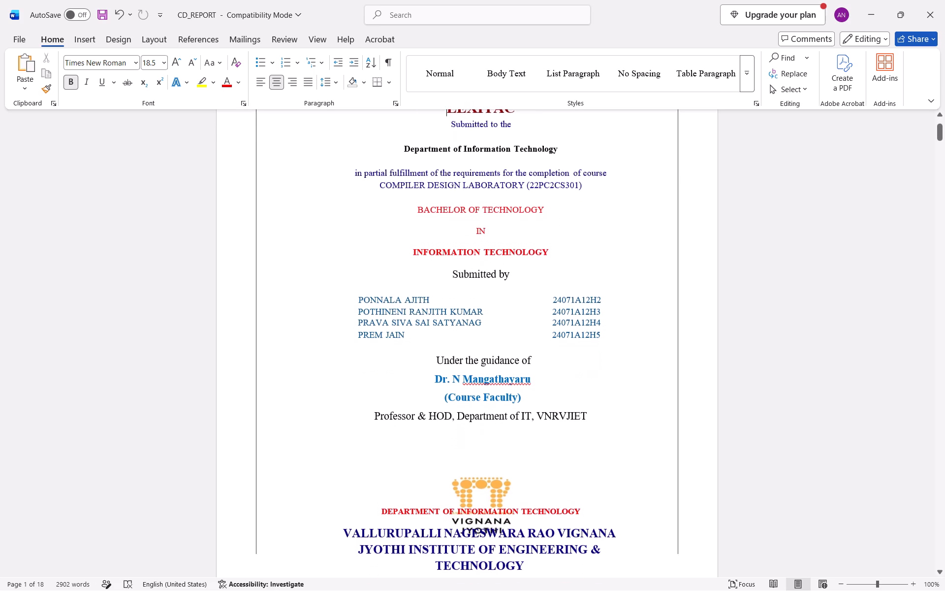
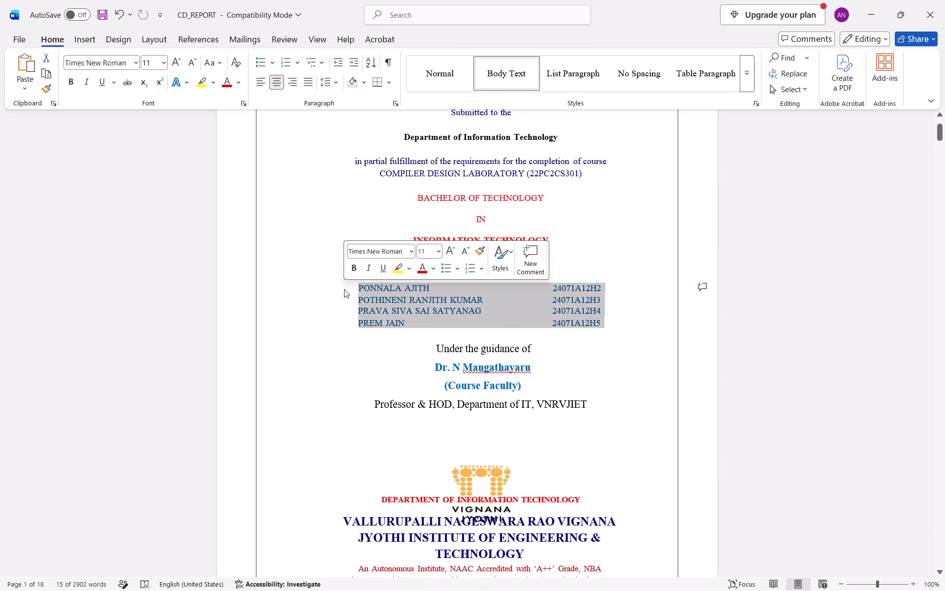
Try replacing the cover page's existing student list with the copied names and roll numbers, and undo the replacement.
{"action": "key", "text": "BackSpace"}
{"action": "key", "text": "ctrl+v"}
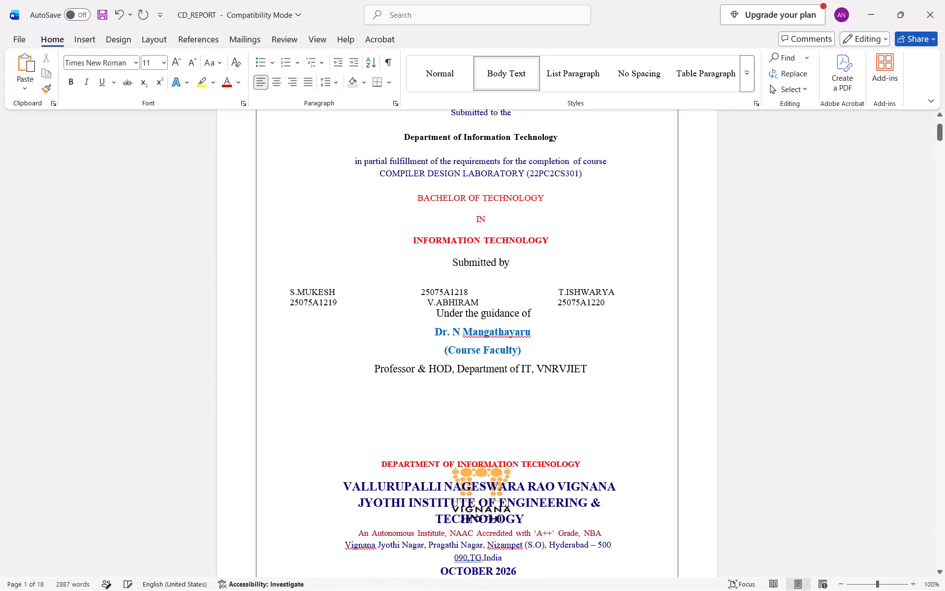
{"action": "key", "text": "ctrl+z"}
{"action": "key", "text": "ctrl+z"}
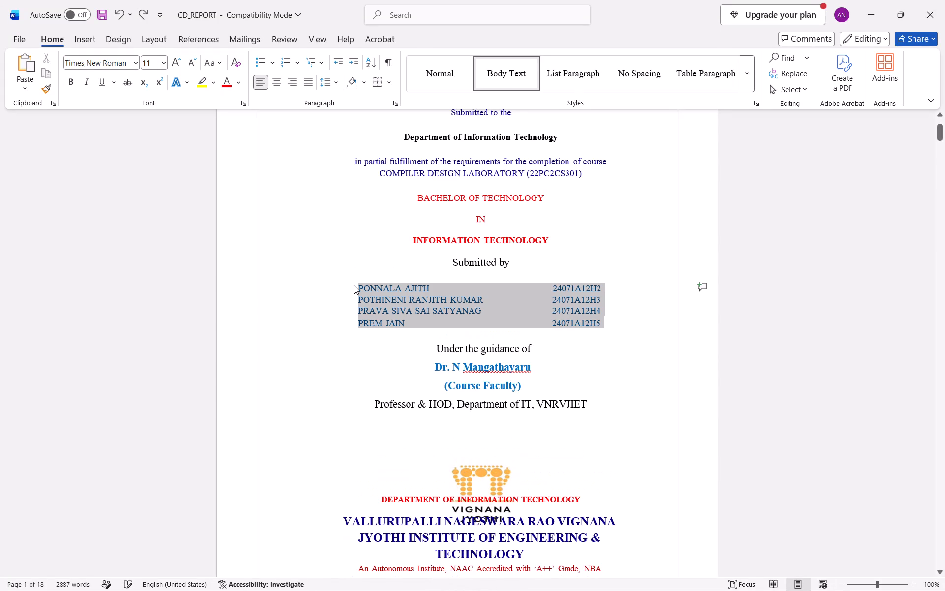
Paste the copied student names and roll numbers on a new line below the existing student list, without a leading tab.
{"action": "left_click", "coordinate": [602, 322]}
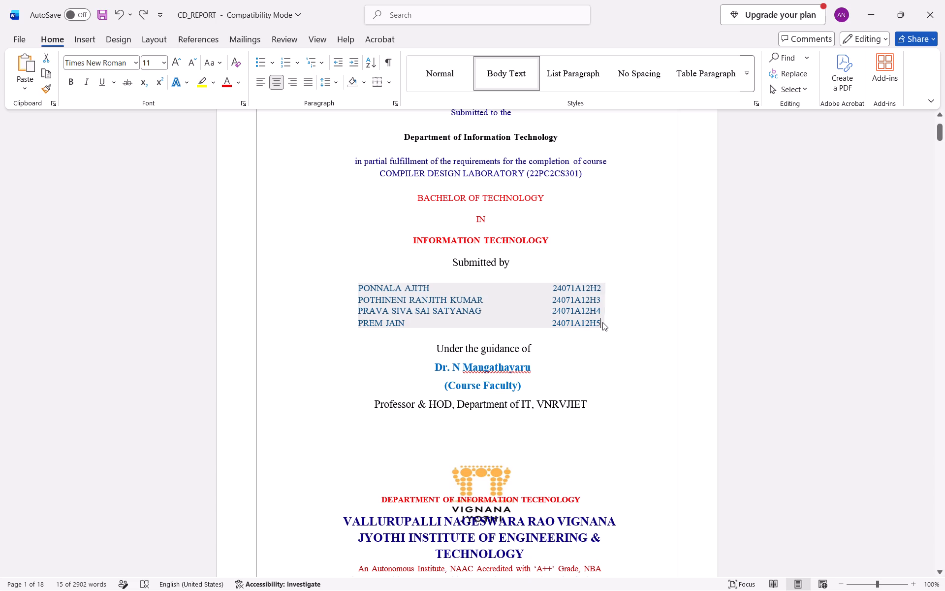
{"action": "key", "text": "Return"}
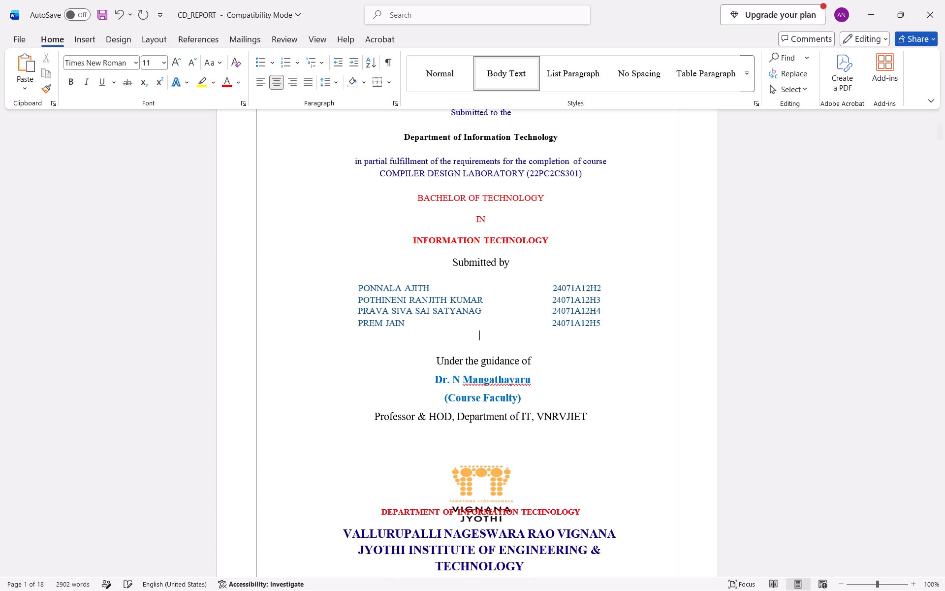
{"action": "key", "text": "BackSpace"}
{"action": "key", "text": "Tab"}
{"action": "key", "text": "ctrl+v"}
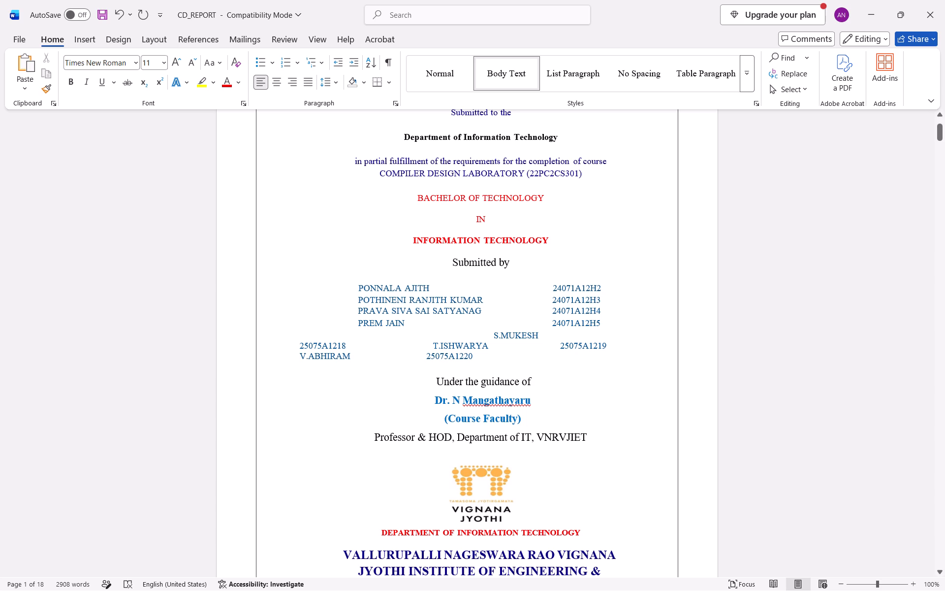
{"action": "left_click", "coordinate": [496, 336]}
{"action": "key", "text": "Left"}
{"action": "key", "text": "BackSpace"}
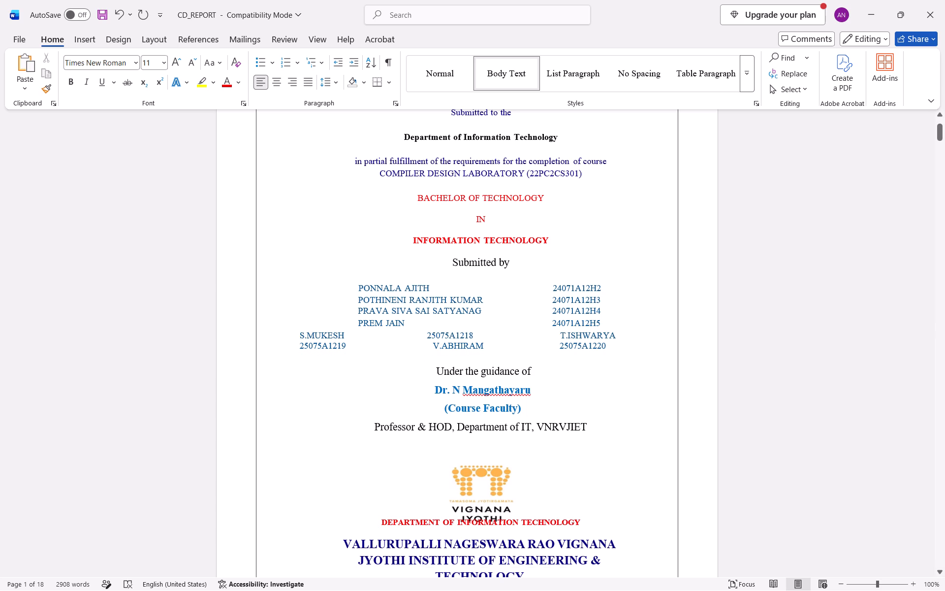
Split the pasted student details into three lines, each holding one student's name and roll number.
{"action": "left_click", "coordinate": [557, 335]}
{"action": "key", "text": "Return"}
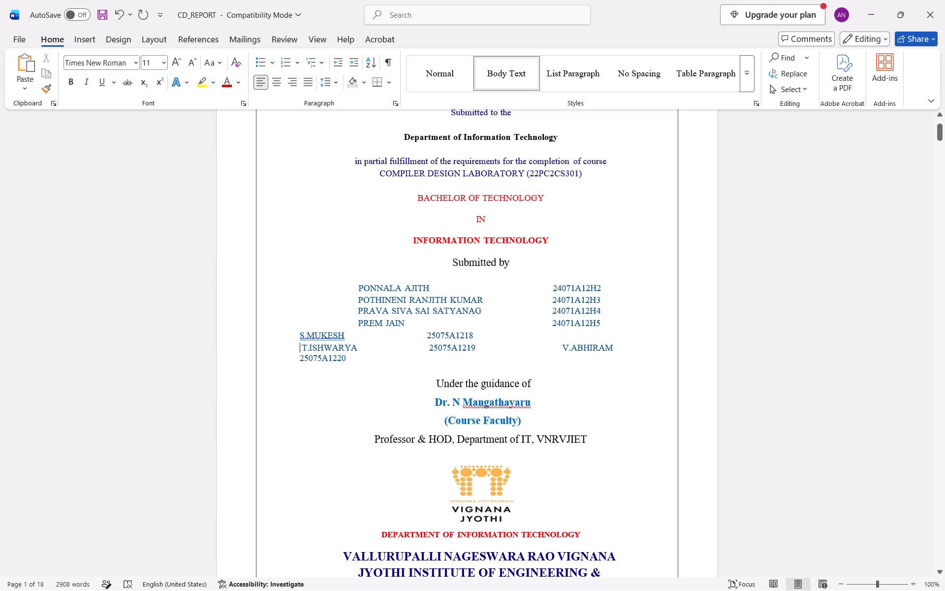
{"action": "left_click", "coordinate": [561, 348]}
{"action": "key", "text": "Return"}
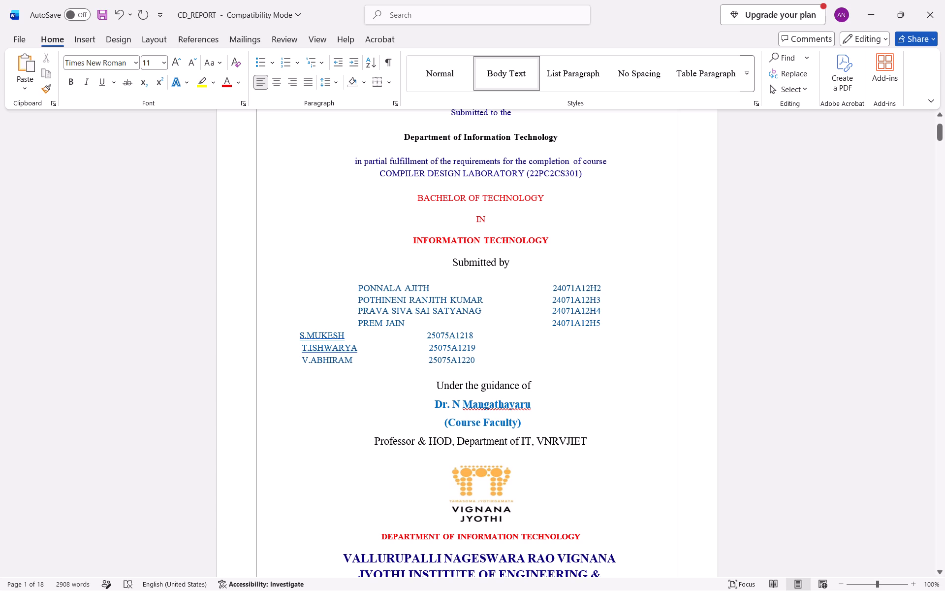
Indent the first pasted student's name with spaces so it lines up with the name column above.
{"action": "left_click", "coordinate": [294, 334]}
{"action": "key", "text": "space"}
{"action": "key", "text": "space"}
{"action": "key", "text": "space"}
{"action": "key", "text": "space"}
{"action": "key", "text": "space"}
{"action": "key", "text": "space"}
{"action": "key", "text": "space"}
{"action": "key", "text": "space"}
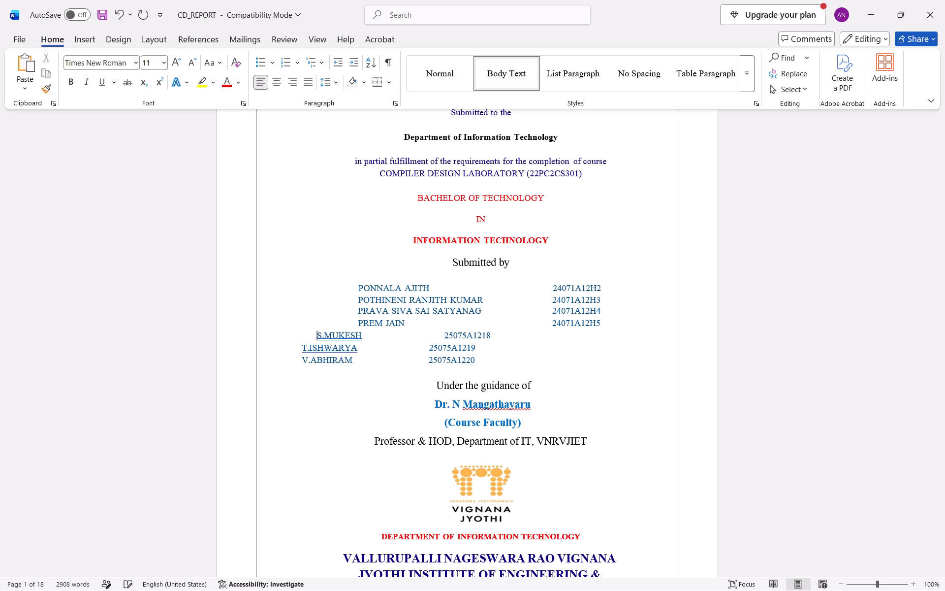
{"action": "key", "text": "space"}
{"action": "key", "text": "space"}
{"action": "key", "text": "space"}
{"action": "key", "text": "space"}
{"action": "key", "text": "space"}
{"action": "key", "text": "space"}
{"action": "key", "text": "space"}
{"action": "key", "text": "space"}
{"action": "key", "text": "space"}
{"action": "key", "text": "space"}
{"action": "key", "text": "space"}
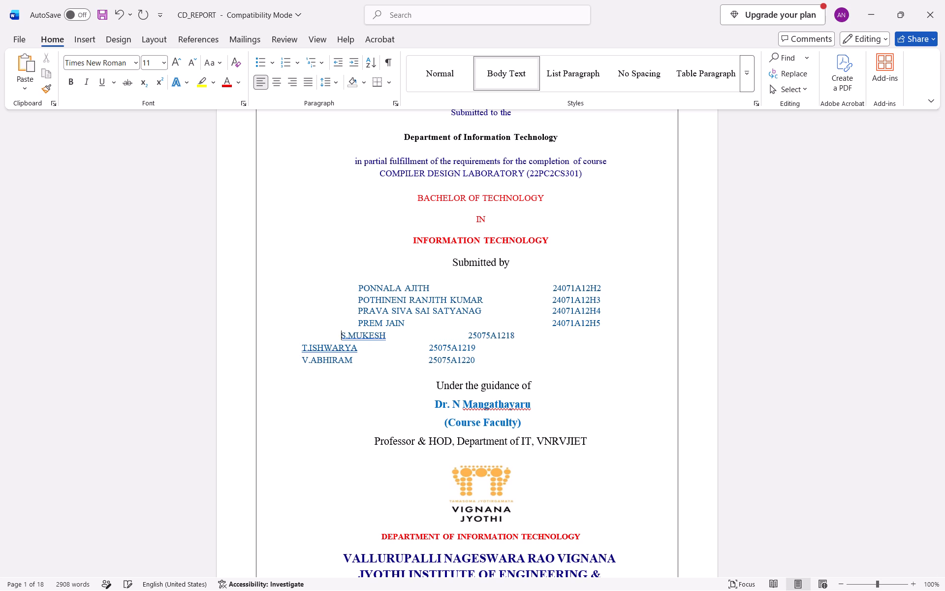
{"action": "key", "text": "space"}
{"action": "key", "text": "space"}
{"action": "key", "text": "space"}
{"action": "key", "text": "space"}
{"action": "key", "text": "space"}
{"action": "key", "text": "space"}
{"action": "key", "text": "space"}
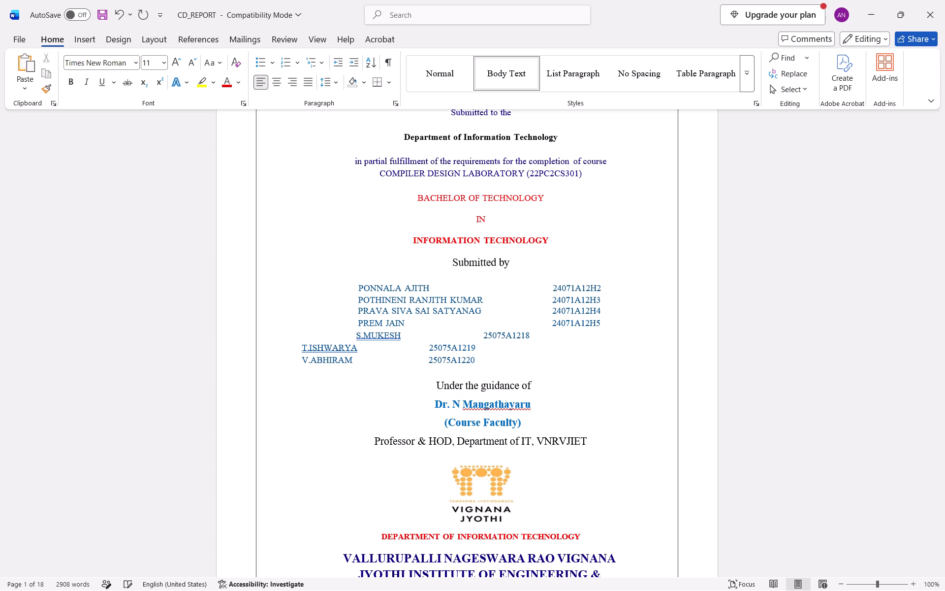
{"action": "key", "text": "space"}
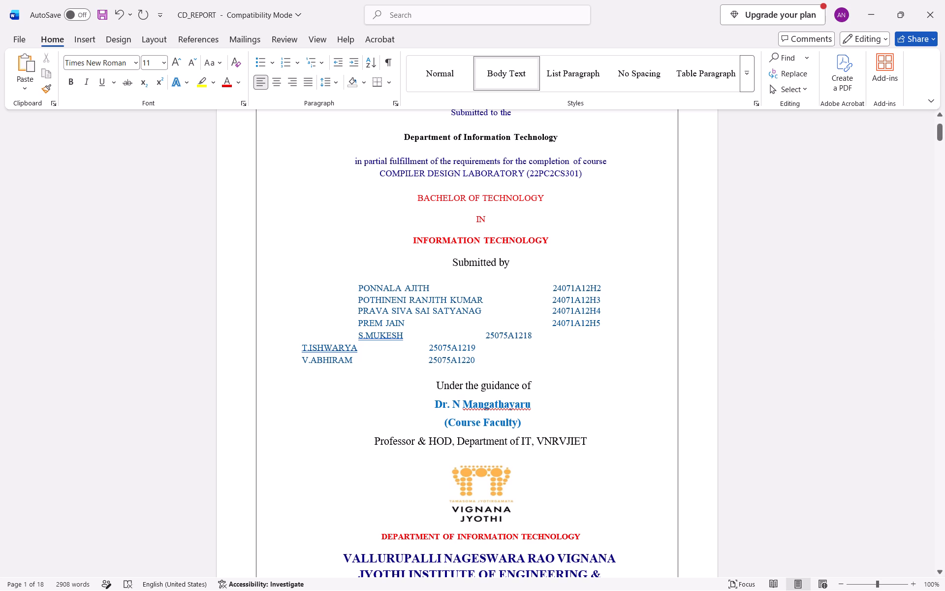
Widen the gap before the first pasted student's roll number to align it with the roll number column above.
{"action": "left_click", "coordinate": [484, 336]}
{"action": "key", "text": "space"}
{"action": "key", "text": "space"}
{"action": "key", "text": "space"}
{"action": "key", "text": "space"}
{"action": "key", "text": "space"}
{"action": "key", "text": "space"}
{"action": "key", "text": "space"}
{"action": "key", "text": "space"}
{"action": "key", "text": "space"}
{"action": "key", "text": "space"}
{"action": "key", "text": "space"}
{"action": "key", "text": "space"}
{"action": "key", "text": "space"}
{"action": "key", "text": "space"}
{"action": "key", "text": "space"}
{"action": "key", "text": "space"}
{"action": "key", "text": "space"}
{"action": "key", "text": "space"}
{"action": "key", "text": "space"}
{"action": "key", "text": "space"}
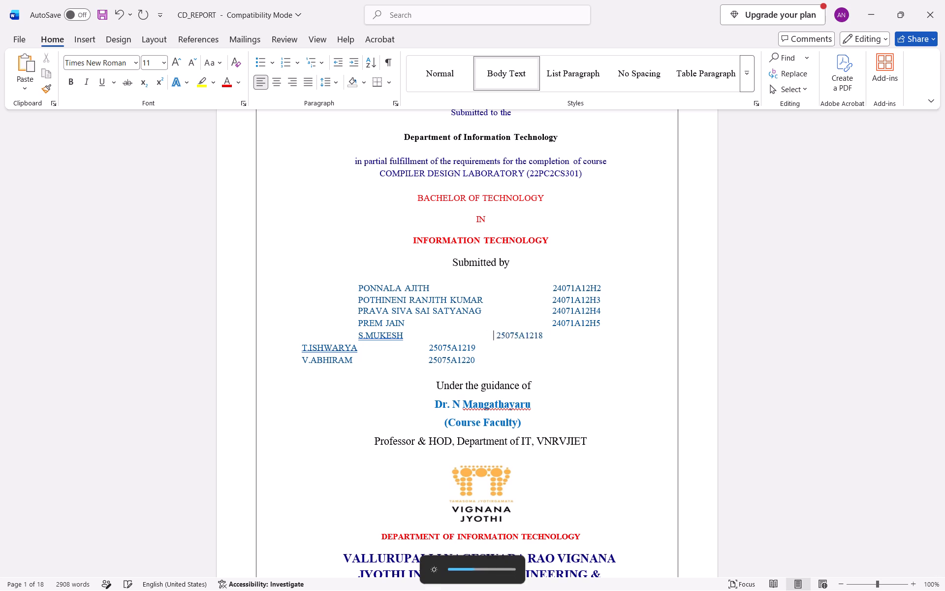
{"action": "key", "text": "space"}
{"action": "key", "text": "space"}
{"action": "key", "text": "space"}
{"action": "key", "text": "space"}
{"action": "key", "text": "space"}
{"action": "key", "text": "space"}
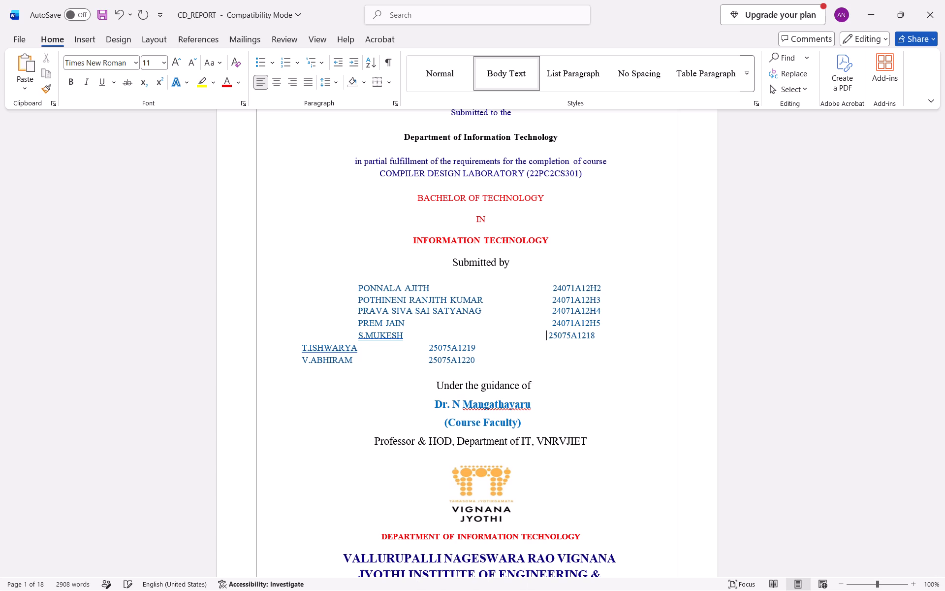
{"action": "key", "text": "space"}
{"action": "key", "text": "space"}
{"action": "key", "text": "BackSpace"}
Indent the second pasted student's row with spaces toward the name column above.
{"action": "left_click", "coordinate": [293, 342]}
{"action": "key", "text": "space"}
{"action": "key", "text": "space"}
{"action": "key", "text": "space"}
{"action": "key", "text": "space"}
{"action": "key", "text": "space"}
{"action": "key", "text": "space"}
{"action": "key", "text": "space"}
{"action": "key", "text": "space"}
{"action": "key", "text": "space"}
{"action": "key", "text": "space"}
{"action": "key", "text": "space"}
{"action": "key", "text": "space"}
{"action": "key", "text": "space"}
{"action": "key", "text": "space"}
{"action": "key", "text": "space"}
{"action": "key", "text": "space"}
{"action": "key", "text": "space"}
{"action": "key", "text": "space"}
{"action": "key", "text": "space"}
{"action": "key", "text": "space"}
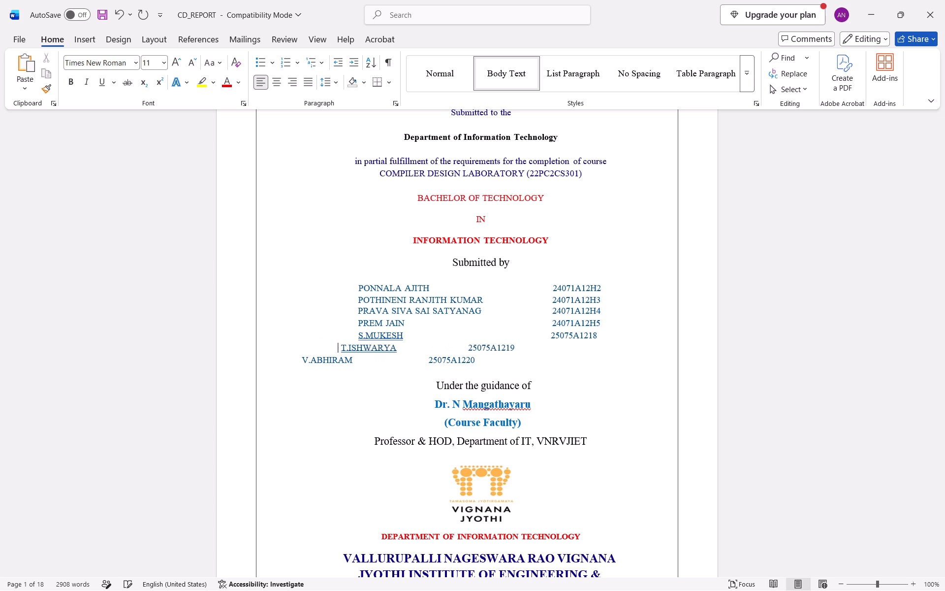
{"action": "key", "text": "space"}
{"action": "key", "text": "space"}
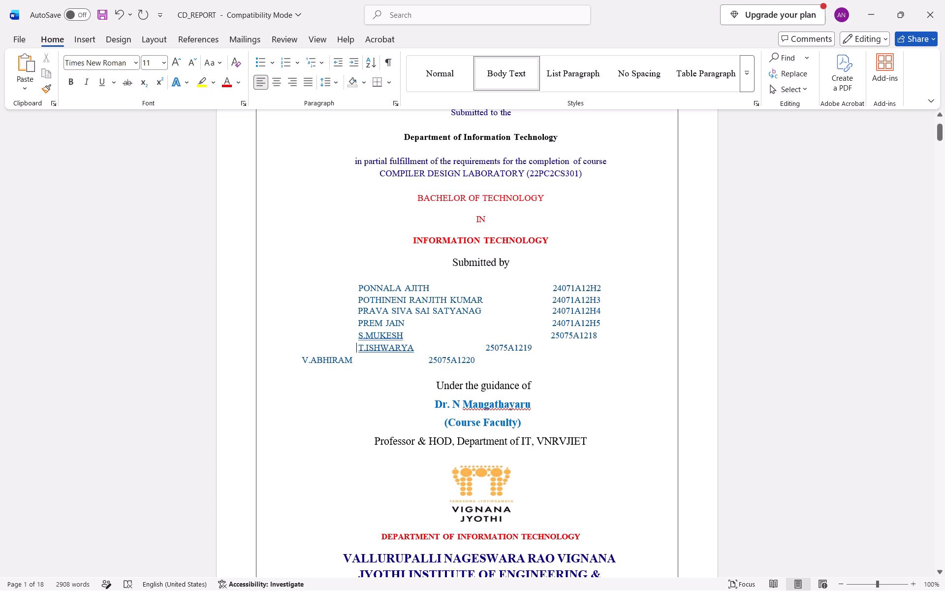
Widen the gap before the second pasted student's roll number with spaces to align it with the roll number above.
{"action": "left_click", "coordinate": [453, 345]}
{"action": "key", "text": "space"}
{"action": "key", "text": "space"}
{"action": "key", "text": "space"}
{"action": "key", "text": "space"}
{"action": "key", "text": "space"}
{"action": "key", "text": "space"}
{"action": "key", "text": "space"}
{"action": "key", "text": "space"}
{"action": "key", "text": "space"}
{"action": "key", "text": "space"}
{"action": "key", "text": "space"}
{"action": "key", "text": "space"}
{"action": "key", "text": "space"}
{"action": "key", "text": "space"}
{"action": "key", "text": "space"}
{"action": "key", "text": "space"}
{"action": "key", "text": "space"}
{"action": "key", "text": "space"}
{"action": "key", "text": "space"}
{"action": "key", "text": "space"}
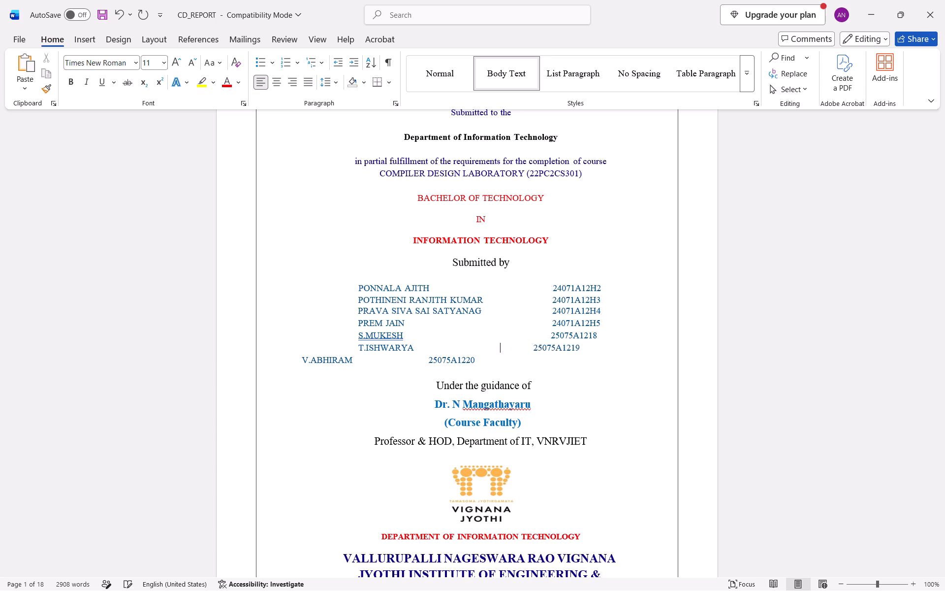
{"action": "key", "text": "BackSpace"}
{"action": "key", "text": "BackSpace"}
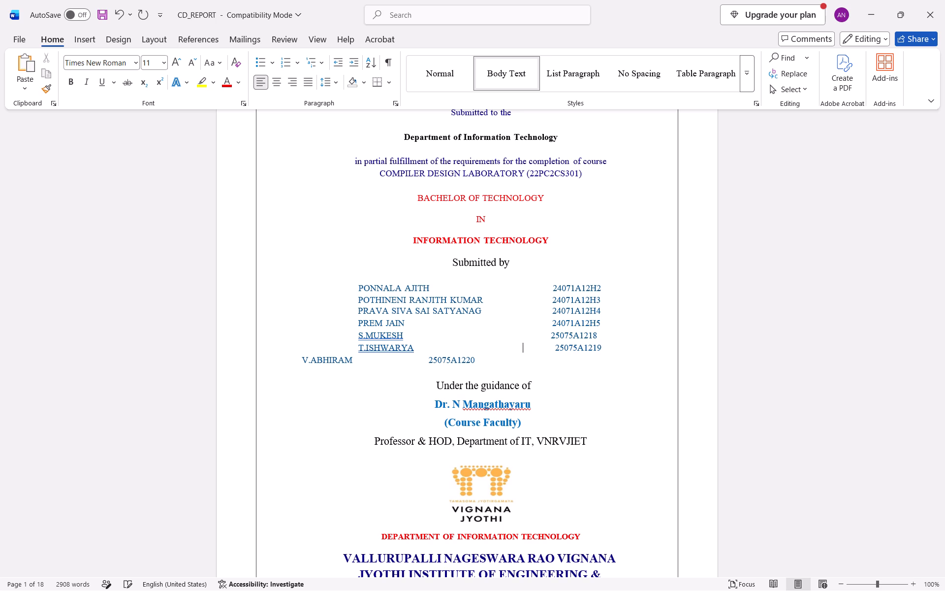
{"action": "key", "text": "BackSpace"}
{"action": "key", "text": "BackSpace"}
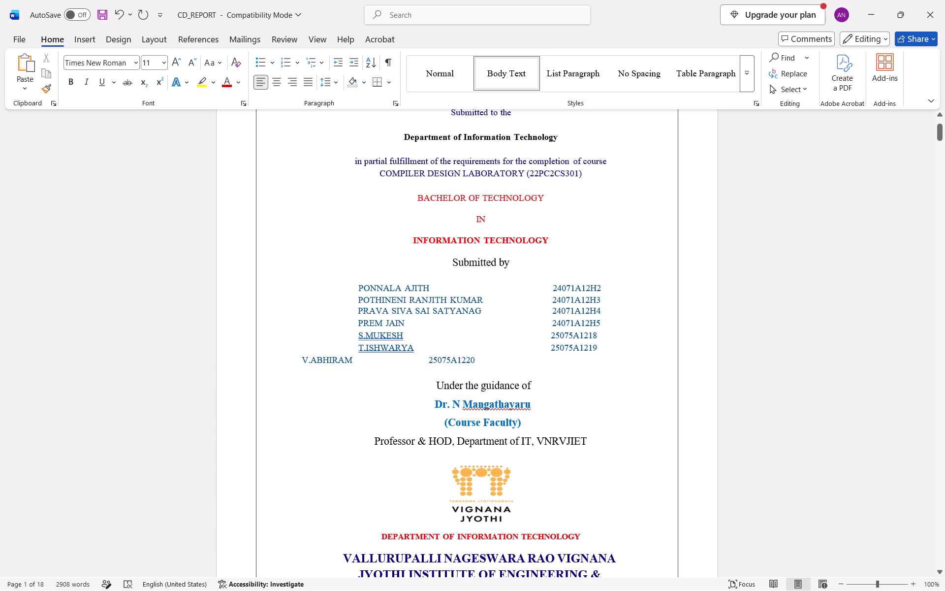
Indent the third pasted student's row with spaces so the name lines up with the name column above.
{"action": "left_click", "coordinate": [294, 364]}
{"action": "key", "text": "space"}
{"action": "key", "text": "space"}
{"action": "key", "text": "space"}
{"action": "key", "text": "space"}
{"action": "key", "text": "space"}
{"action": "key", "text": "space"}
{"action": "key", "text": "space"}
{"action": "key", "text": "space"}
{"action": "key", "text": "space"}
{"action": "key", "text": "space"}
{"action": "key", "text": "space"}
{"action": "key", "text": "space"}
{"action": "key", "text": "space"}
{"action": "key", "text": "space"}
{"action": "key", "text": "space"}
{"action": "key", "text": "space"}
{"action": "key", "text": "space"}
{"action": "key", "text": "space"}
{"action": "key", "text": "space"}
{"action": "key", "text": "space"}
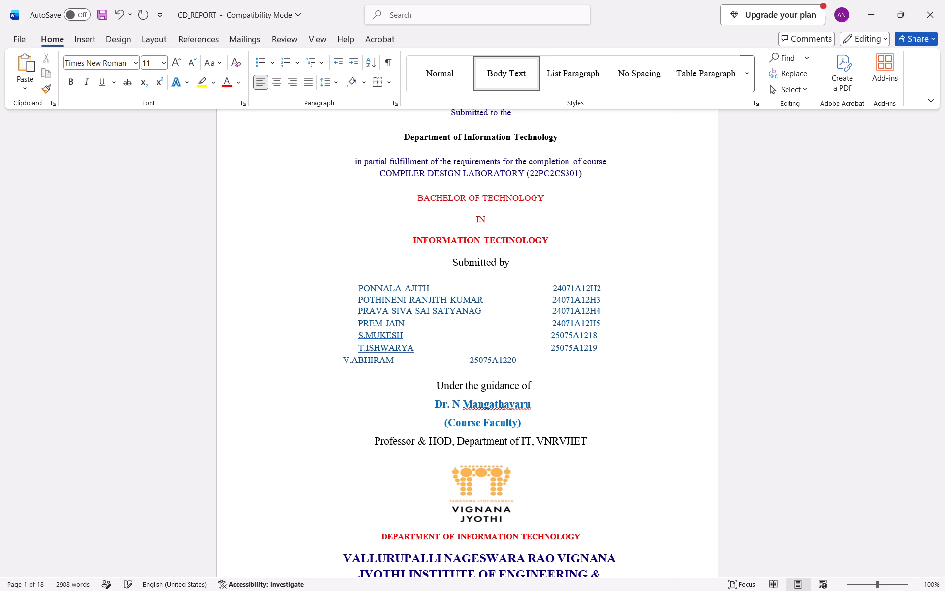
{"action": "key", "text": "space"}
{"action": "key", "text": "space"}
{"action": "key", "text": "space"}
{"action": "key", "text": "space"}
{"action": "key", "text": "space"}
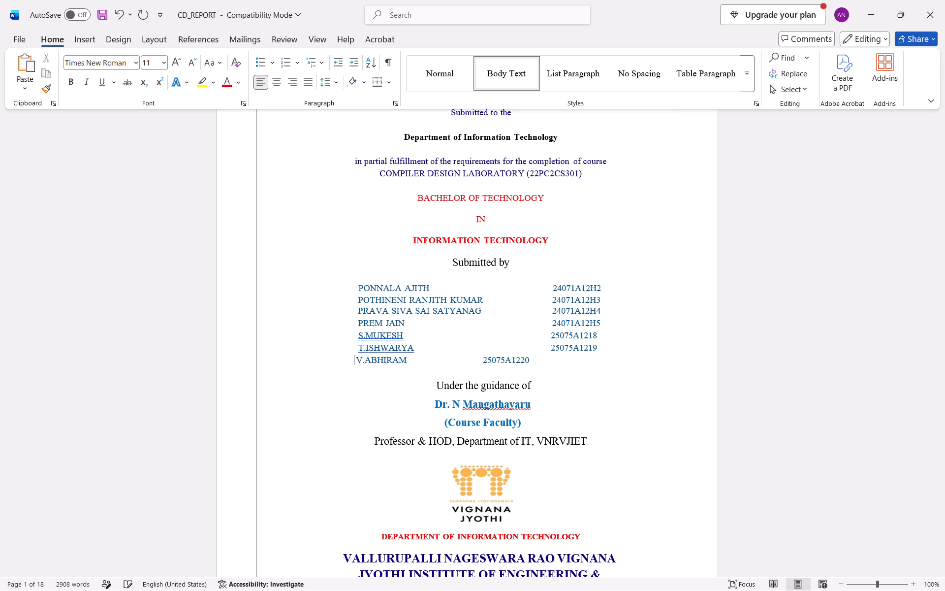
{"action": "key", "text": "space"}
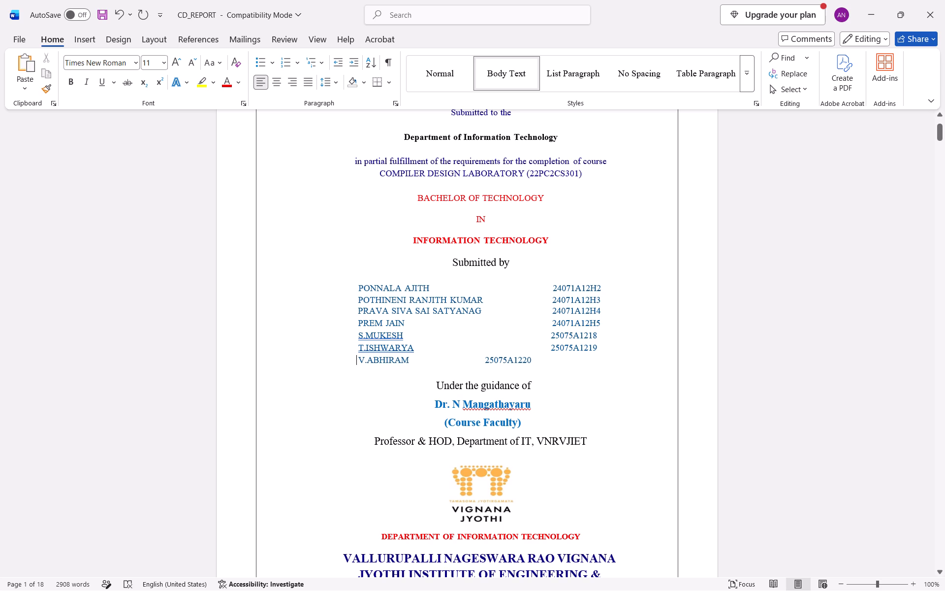
Widen the gap before the third pasted student's roll number with spaces to align it with the roll number column.
{"action": "left_click", "coordinate": [482, 356]}
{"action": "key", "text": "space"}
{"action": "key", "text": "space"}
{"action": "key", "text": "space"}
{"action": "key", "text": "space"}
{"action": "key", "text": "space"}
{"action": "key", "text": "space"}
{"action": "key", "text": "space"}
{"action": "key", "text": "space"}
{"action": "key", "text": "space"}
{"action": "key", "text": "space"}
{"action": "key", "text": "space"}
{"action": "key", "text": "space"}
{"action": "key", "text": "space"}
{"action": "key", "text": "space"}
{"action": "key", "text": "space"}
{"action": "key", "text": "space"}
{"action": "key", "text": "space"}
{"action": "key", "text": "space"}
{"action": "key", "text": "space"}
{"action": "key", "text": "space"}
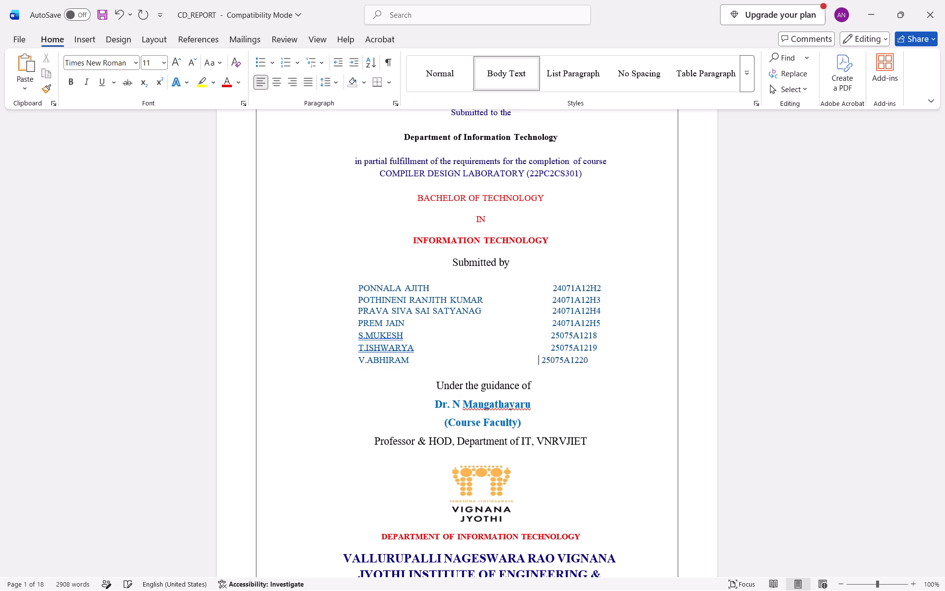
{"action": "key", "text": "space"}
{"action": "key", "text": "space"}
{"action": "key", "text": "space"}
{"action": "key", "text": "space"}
{"action": "key", "text": "BackSpace"}
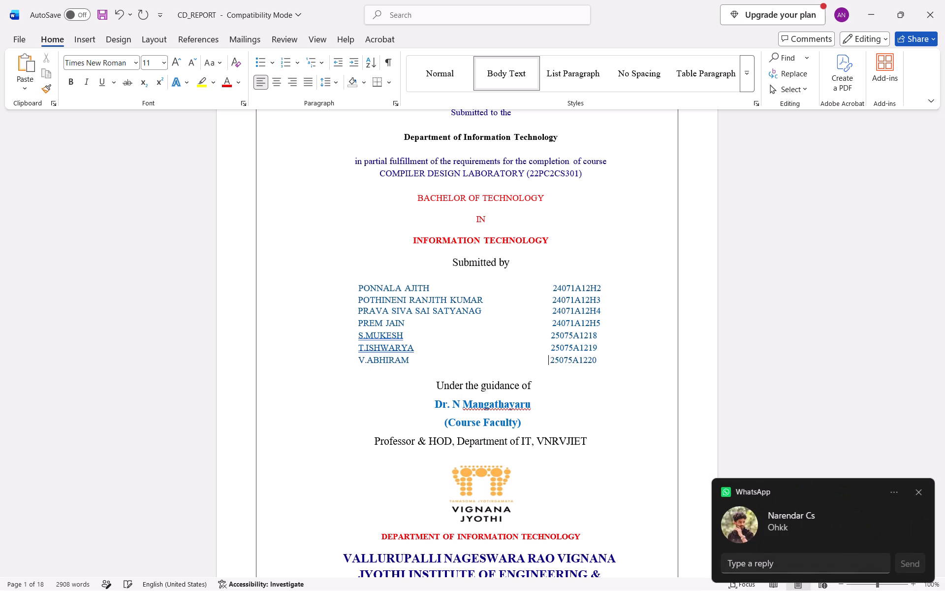
Delete the four original student rows above the pasted ones under Submitted by, including their roll numbers.
{"action": "left_click_drag", "start_coordinate": [609, 322], "coordinate": [542, 315]}
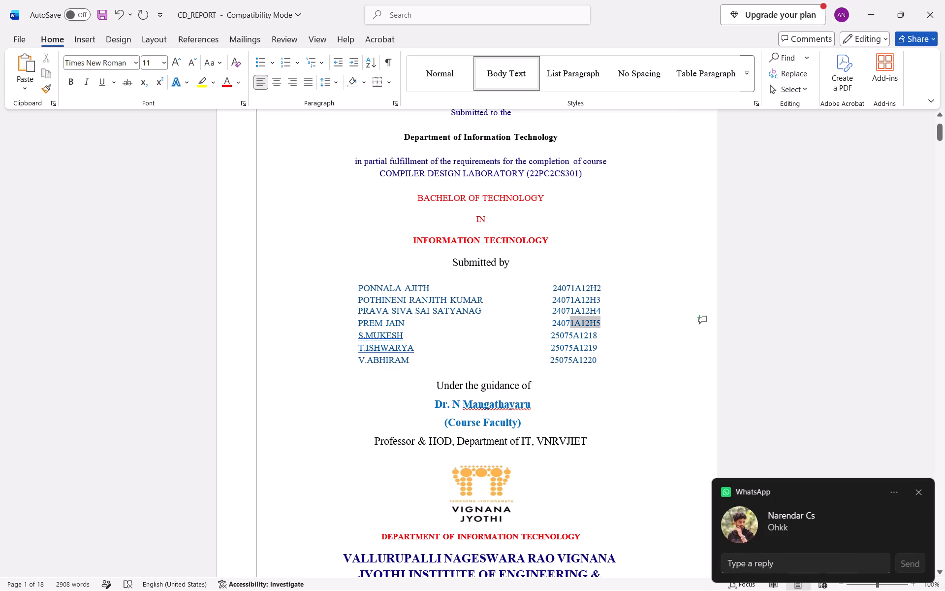
{"action": "left_click_drag", "start_coordinate": [542, 315], "coordinate": [359, 279]}
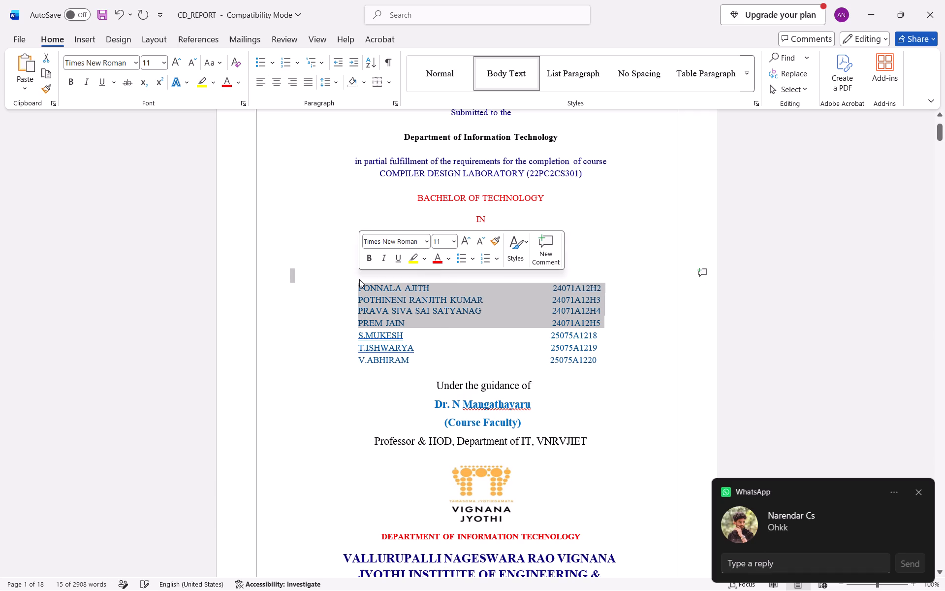
{"action": "key", "text": "BackSpace"}
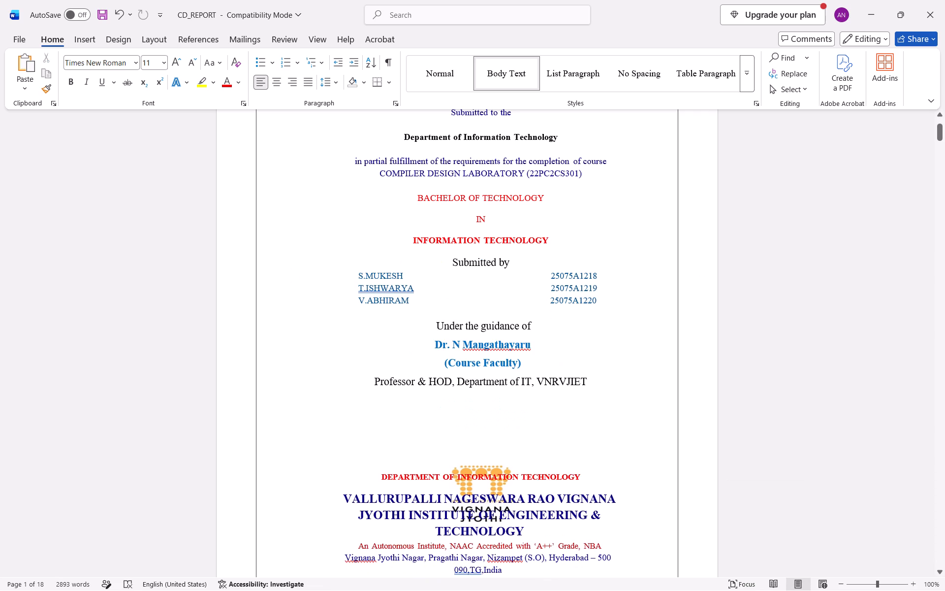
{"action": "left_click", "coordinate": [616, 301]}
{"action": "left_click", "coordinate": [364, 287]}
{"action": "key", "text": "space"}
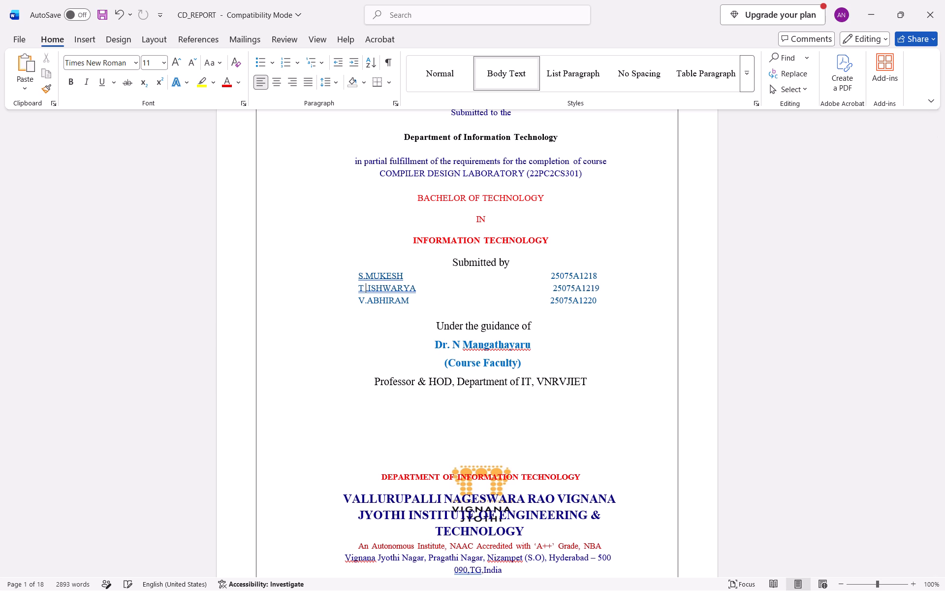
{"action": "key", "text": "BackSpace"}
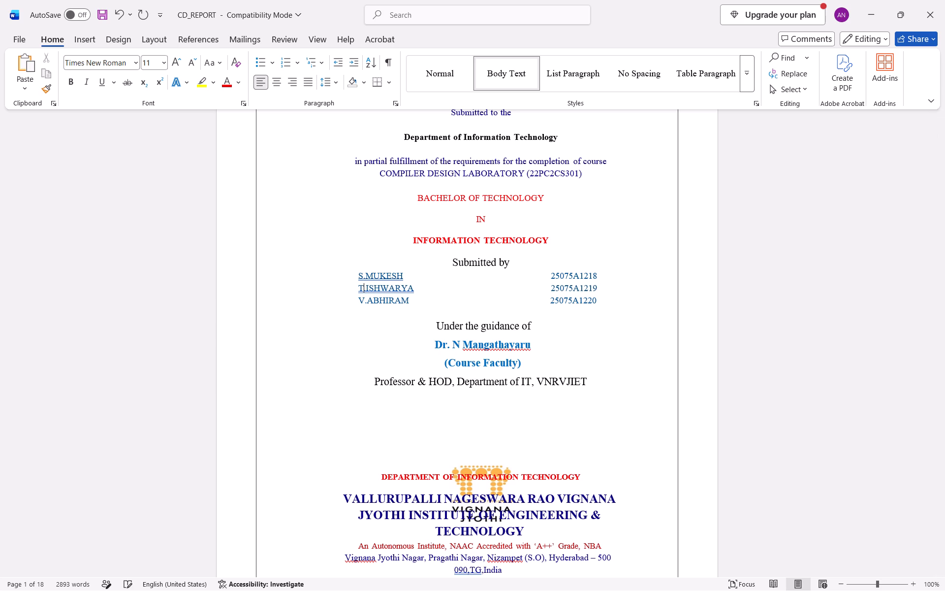
Move the Vignana Jyothi logo on the cover page into the empty space above the DEPARTMENT OF INFORMATION TECHNOLOGY line.
{"action": "scroll", "coordinate": [508, 409], "scroll_direction": "down", "scroll_amount": 1}
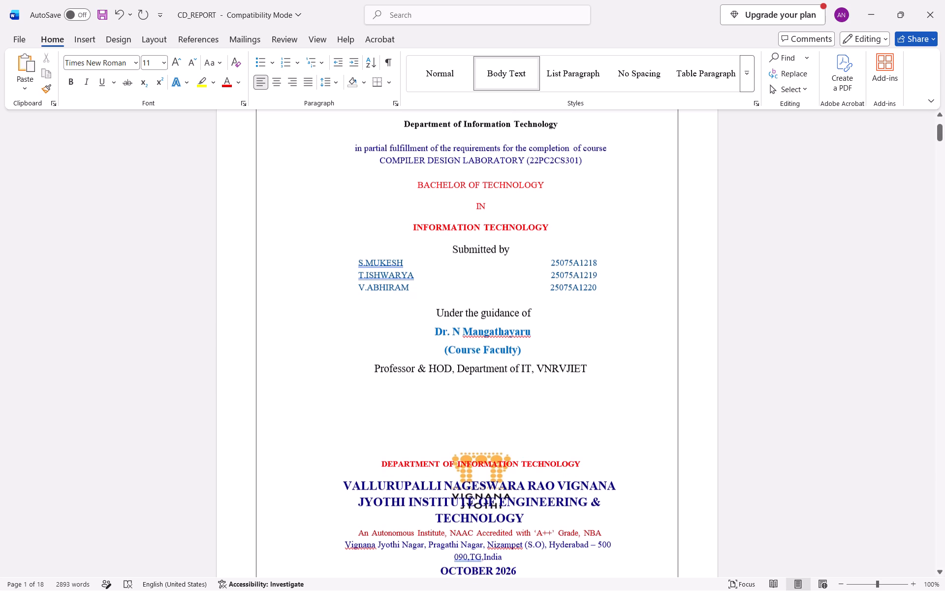
{"action": "scroll", "coordinate": [508, 409], "scroll_direction": "down", "scroll_amount": 2}
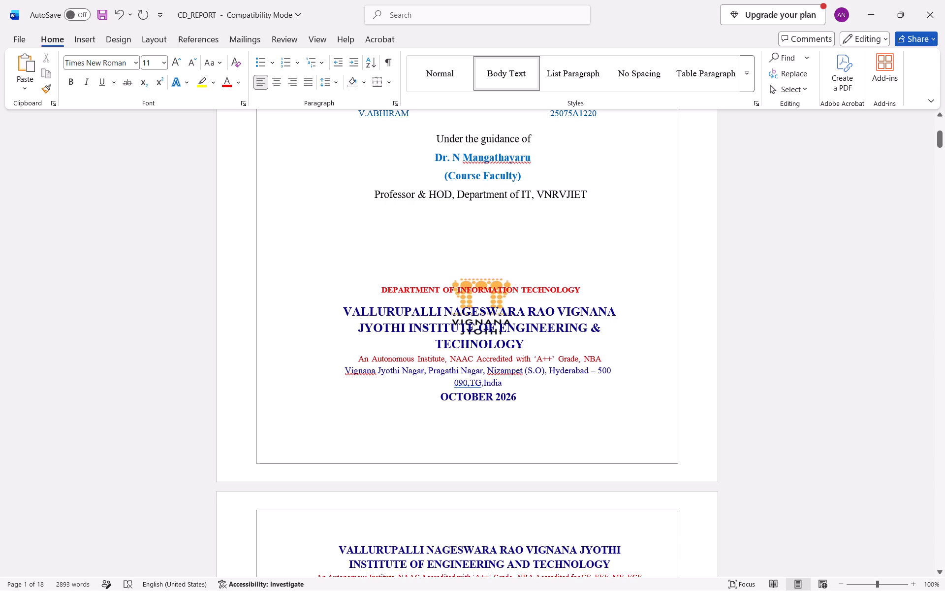
{"action": "left_click", "coordinate": [487, 283]}
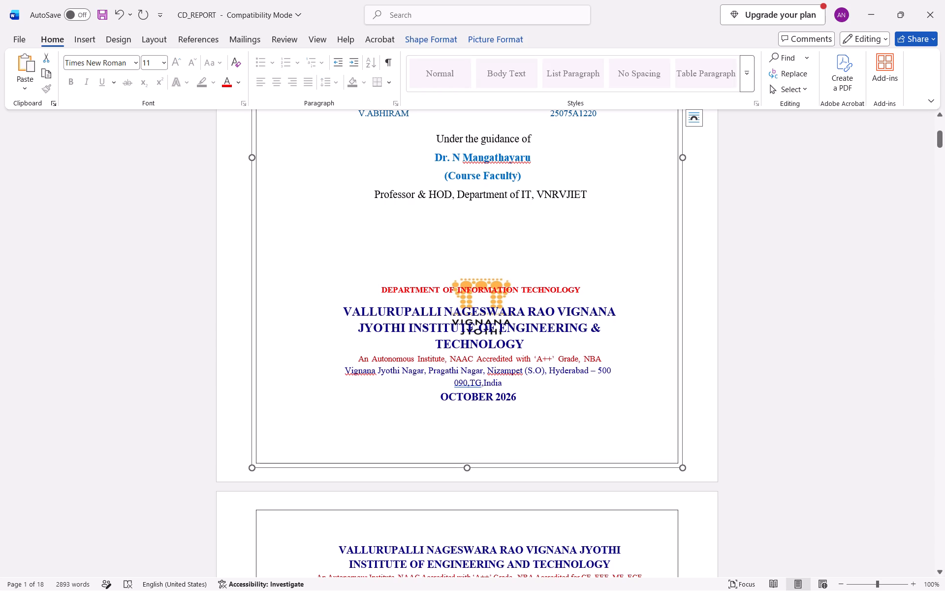
{"action": "left_click_drag", "start_coordinate": [487, 283], "coordinate": [486, 279]}
{"action": "left_click", "coordinate": [491, 298]}
{"action": "left_click_drag", "start_coordinate": [491, 298], "coordinate": [487, 263]}
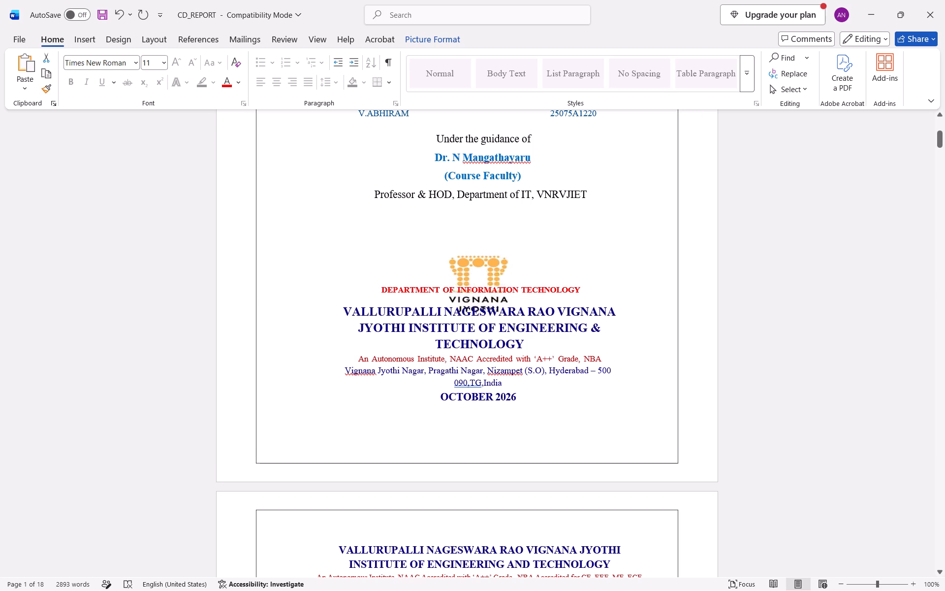
{"action": "left_click_drag", "start_coordinate": [487, 263], "coordinate": [486, 242]}
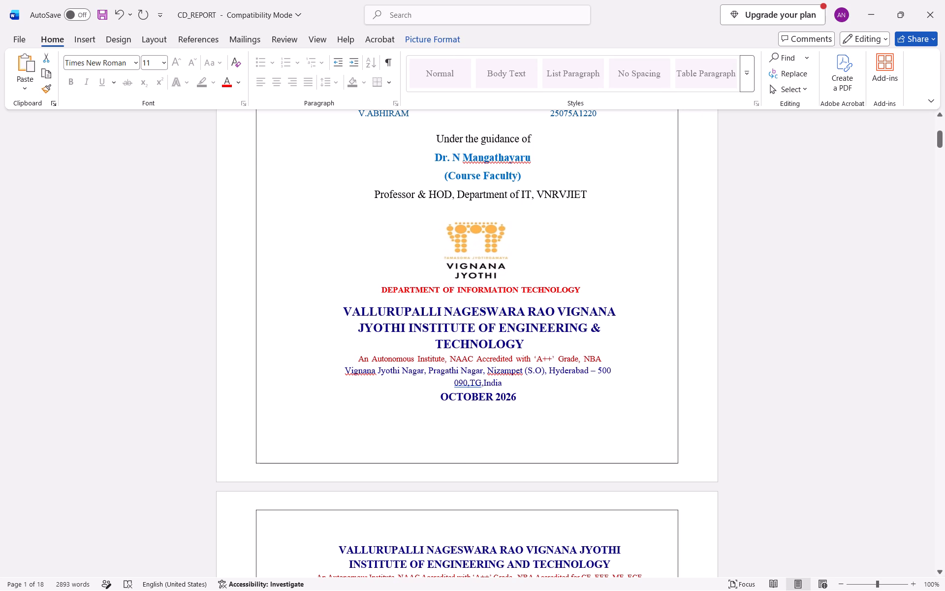
{"action": "left_click_drag", "start_coordinate": [486, 242], "coordinate": [486, 243]}
{"action": "left_click", "coordinate": [609, 249]}
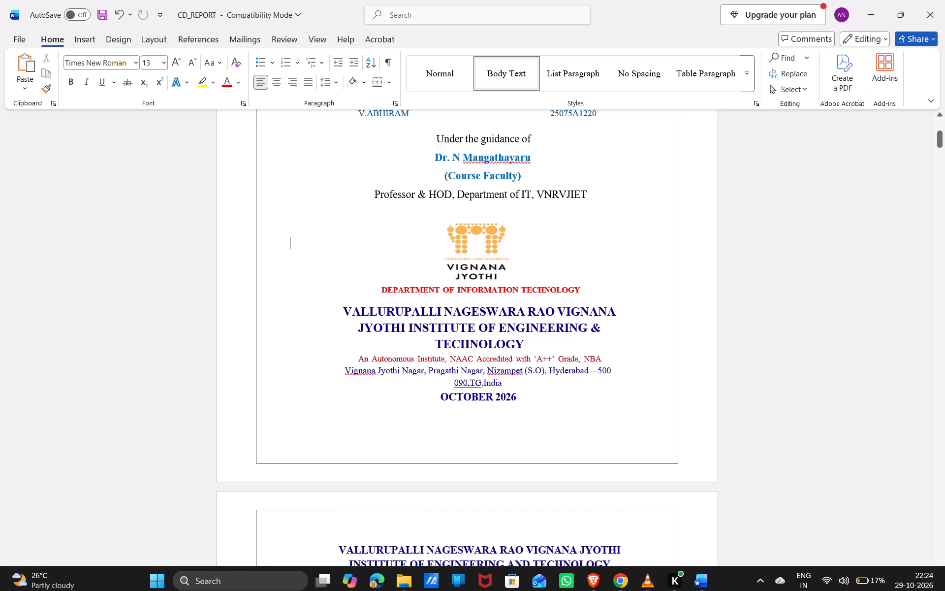
Review the certificate page's project title and student details against the revised cover page.
{"action": "scroll", "coordinate": [544, 268], "scroll_direction": "up", "scroll_amount": 1}
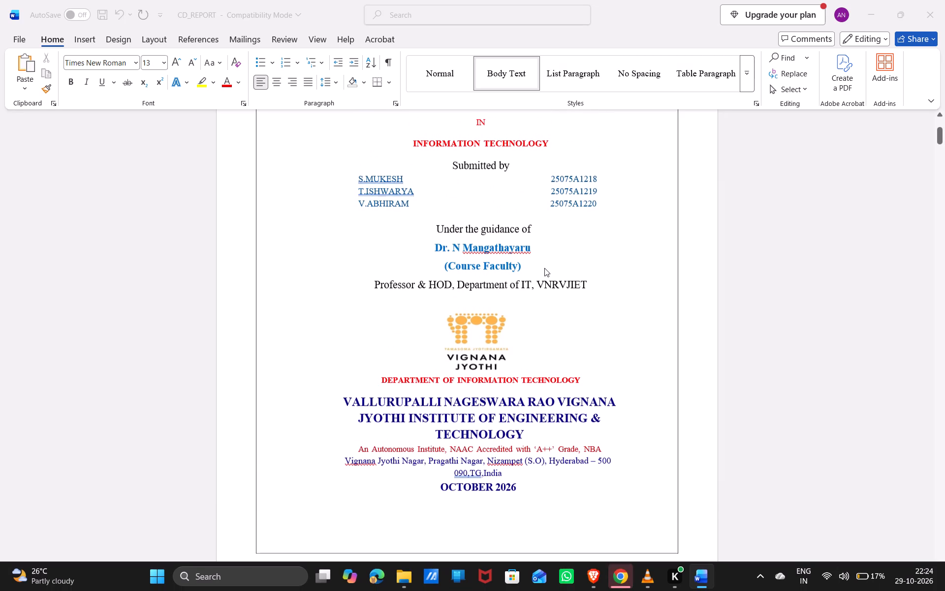
{"action": "scroll", "coordinate": [593, 349], "scroll_direction": "down", "scroll_amount": 6}
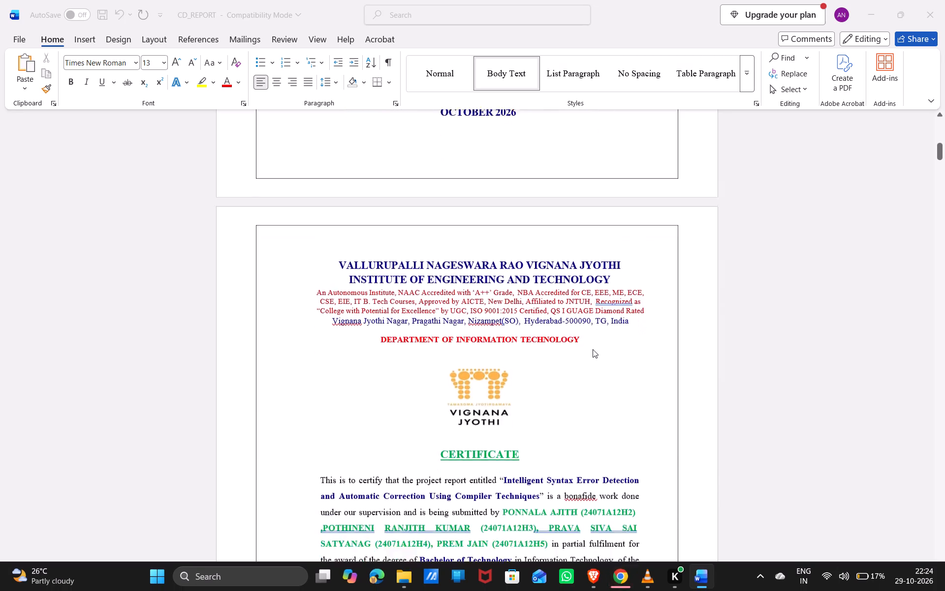
{"action": "scroll", "coordinate": [593, 349], "scroll_direction": "down", "scroll_amount": 1}
{"action": "scroll", "coordinate": [593, 349], "scroll_direction": "up", "scroll_amount": 1}
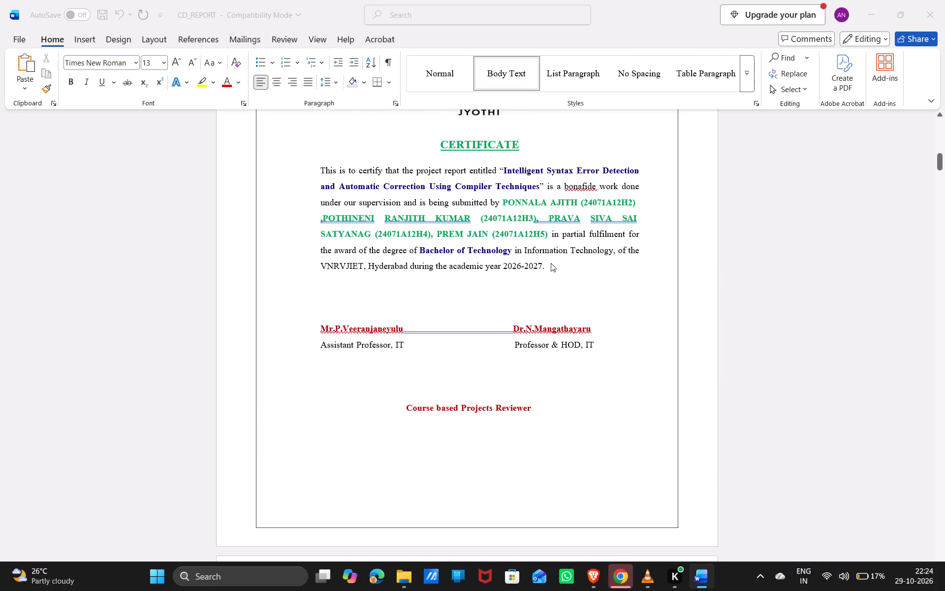
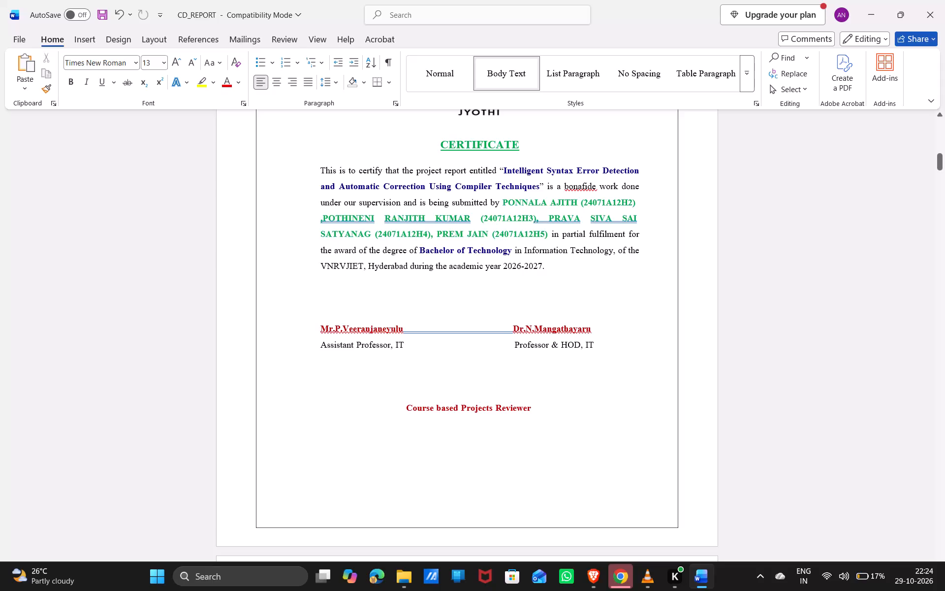
Paste the copied details of the three new students after the last listed student in the certificate paragraph.
{"action": "left_click", "coordinate": [547, 231]}
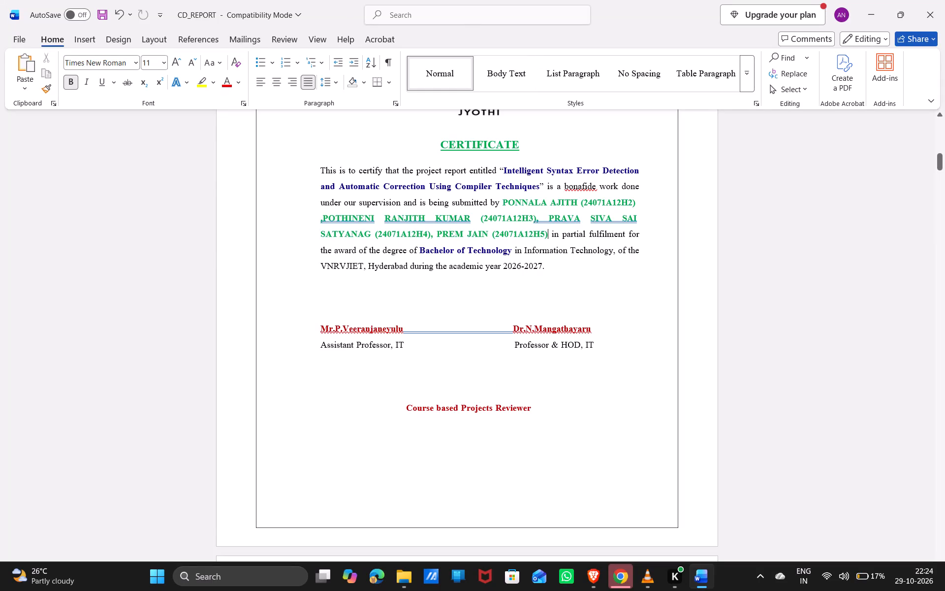
{"action": "key", "text": "space"}
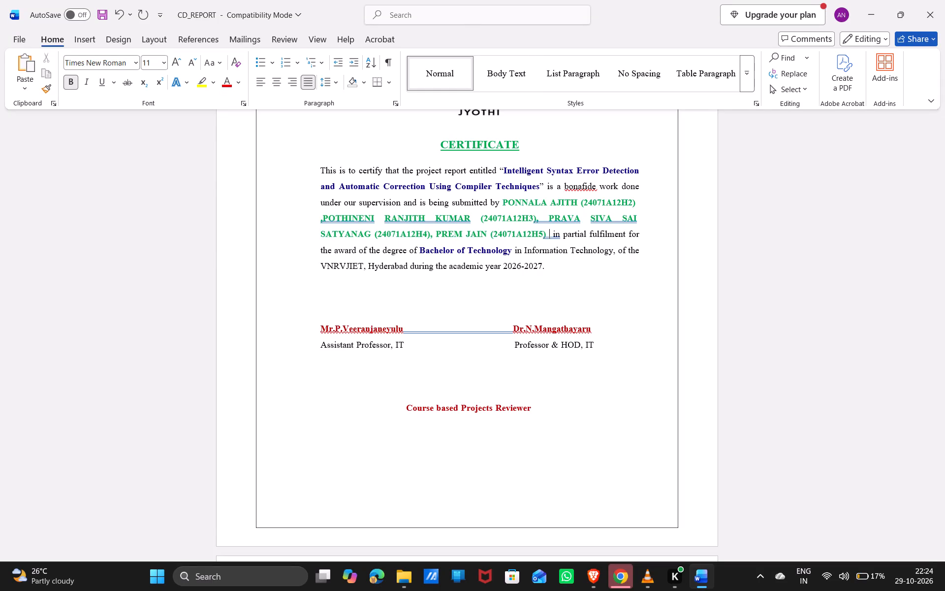
{"action": "key", "text": "ctrl+v"}
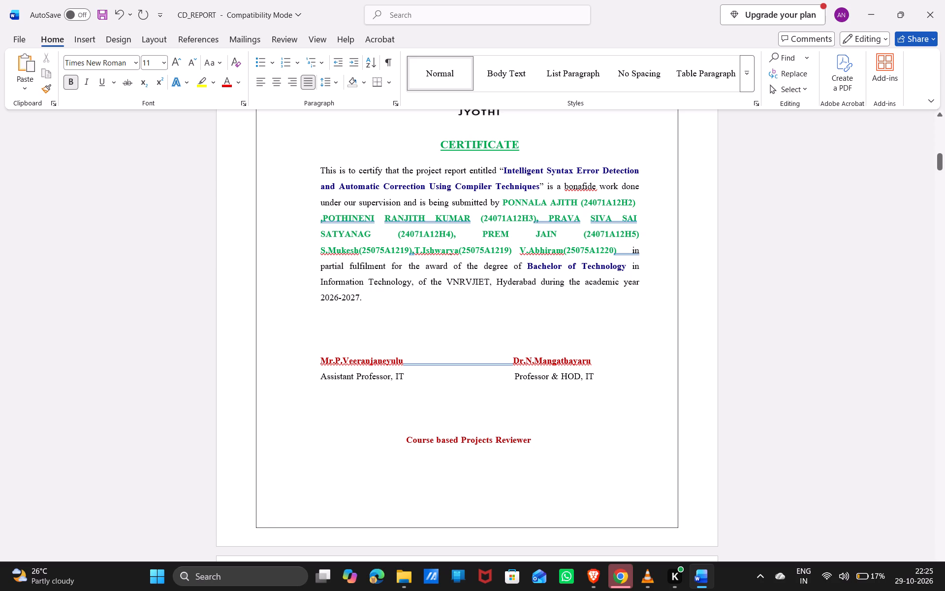
Delete the four old students' names and roll numbers from the certificate paragraph and join the new students' details directly after "submitted by".
{"action": "left_click_drag", "start_coordinate": [638, 233], "coordinate": [594, 226]}
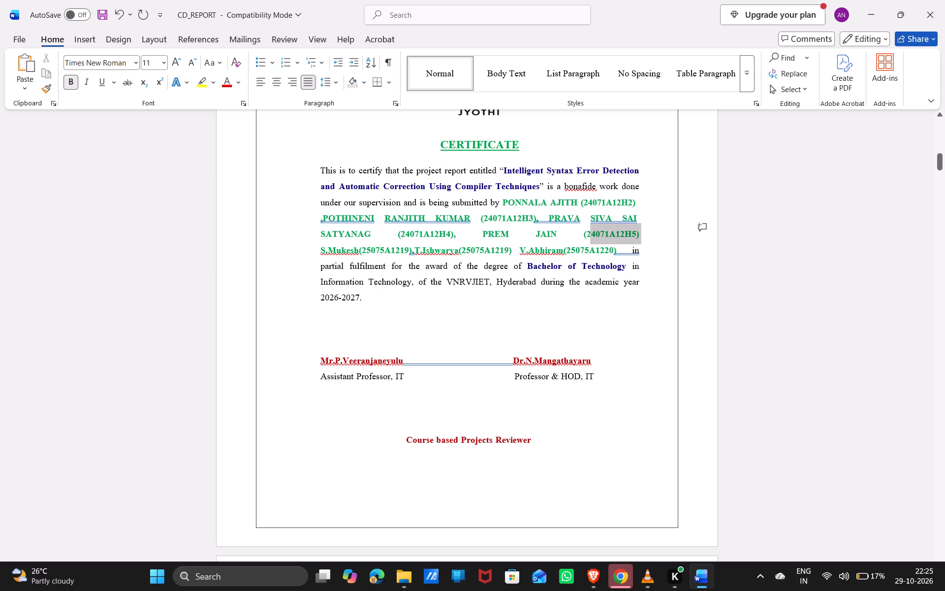
{"action": "left_click_drag", "start_coordinate": [594, 226], "coordinate": [511, 198]}
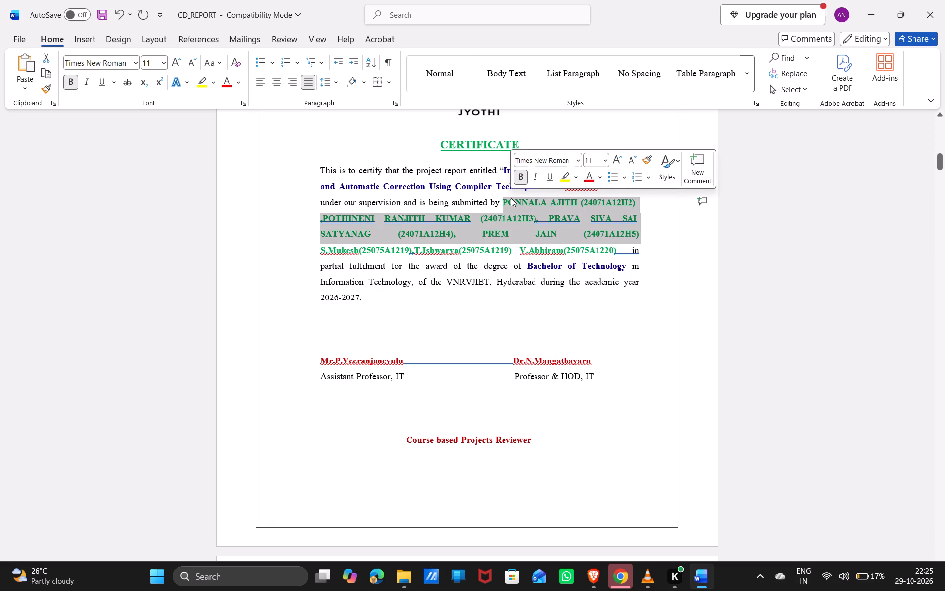
{"action": "key", "text": "BackSpace"}
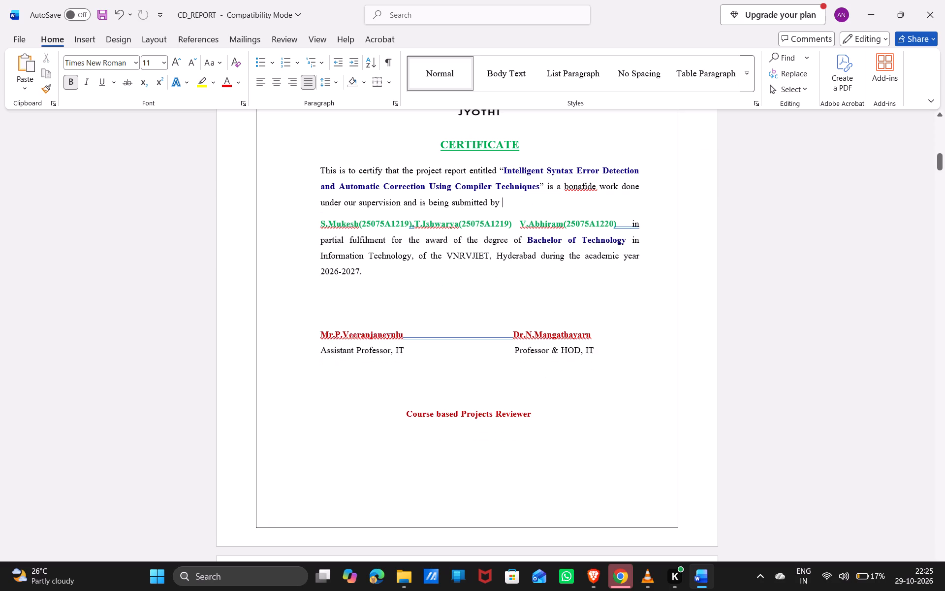
{"action": "left_click", "coordinate": [318, 223]}
{"action": "key", "text": "BackSpace"}
{"action": "key", "text": "BackSpace"}
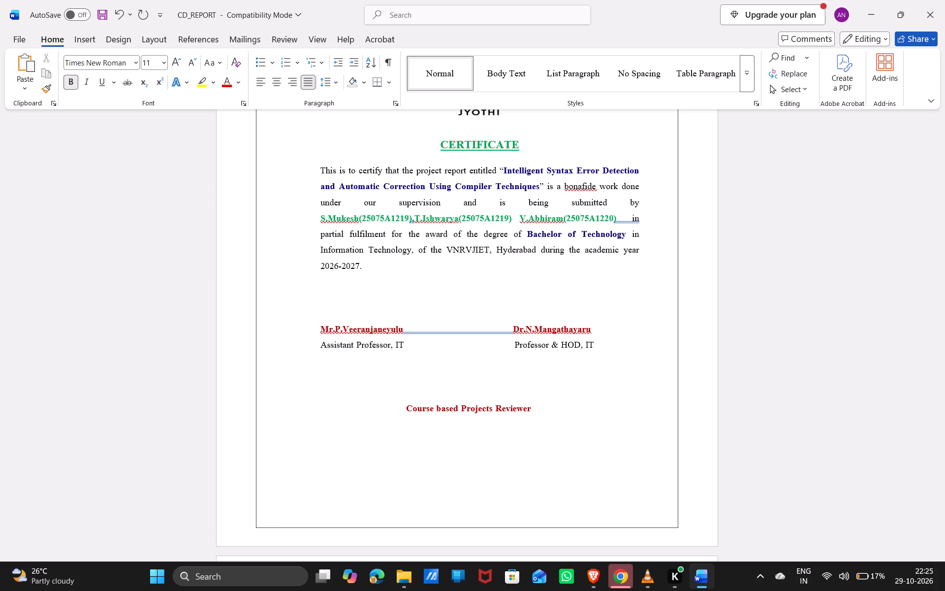
{"action": "left_click", "coordinate": [645, 220]}
Retype the first new student's name in capital letters after the initial, keeping the roll number in brackets.
{"action": "left_click", "coordinate": [358, 215]}
{"action": "key", "text": "BackSpace"}
{"action": "key", "text": "BackSpace"}
{"action": "key", "text": "BackSpace"}
{"action": "key", "text": "BackSpace"}
{"action": "key", "text": "BackSpace"}
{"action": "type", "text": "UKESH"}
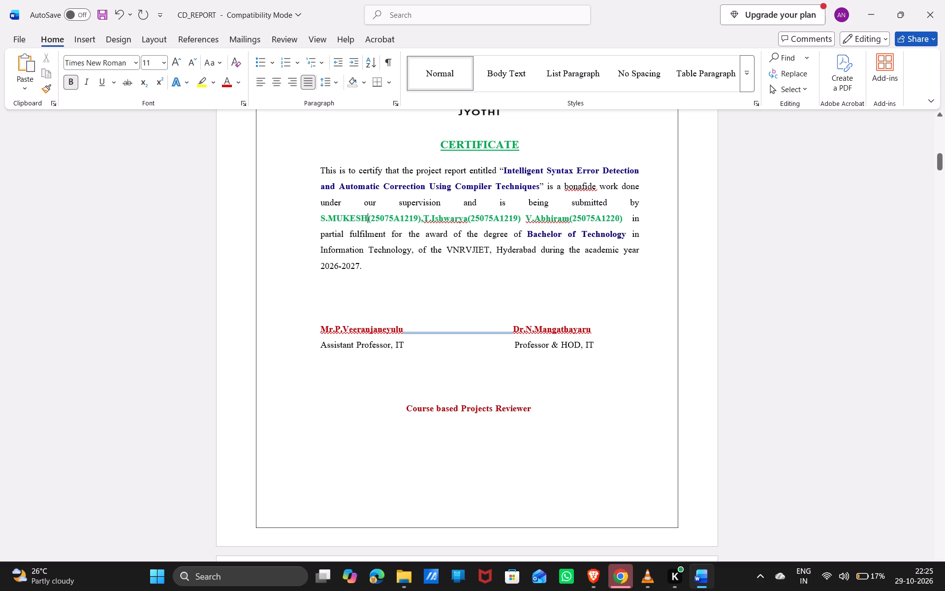
Retype the second new student's name in capital letters after the initial, keeping the roll number in brackets.
{"action": "left_click", "coordinate": [464, 217]}
{"action": "key", "text": "Right"}
{"action": "key", "text": "BackSpace"}
{"action": "key", "text": "BackSpace"}
{"action": "key", "text": "BackSpace"}
{"action": "key", "text": "BackSpace"}
{"action": "key", "text": "BackSpace"}
{"action": "key", "text": "BackSpace"}
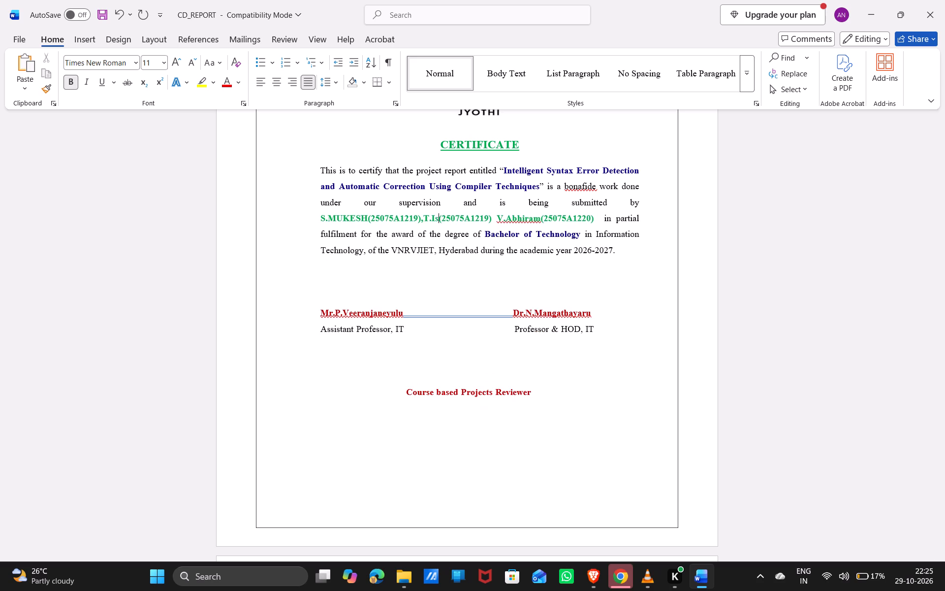
{"action": "key", "text": "BackSpace"}
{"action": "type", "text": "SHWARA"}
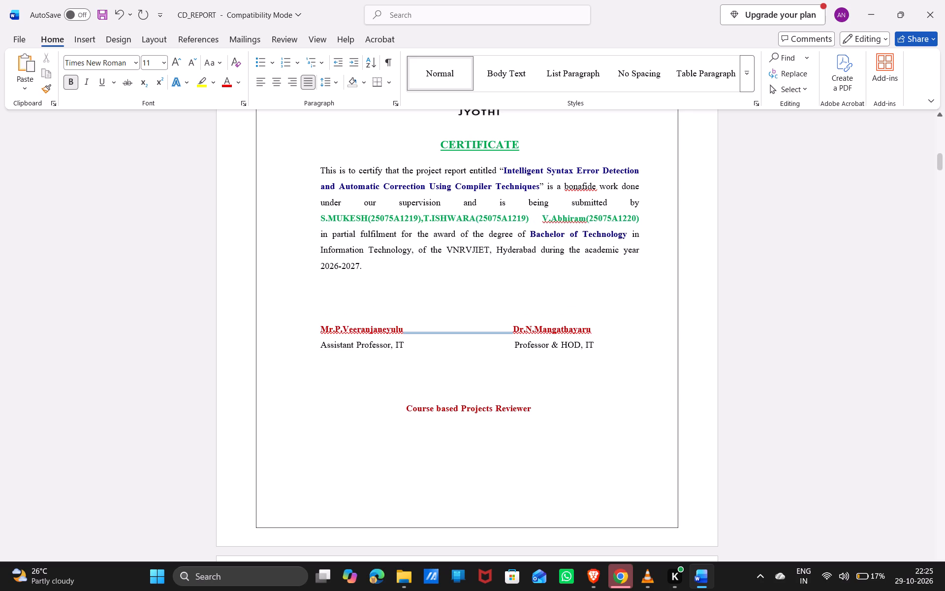
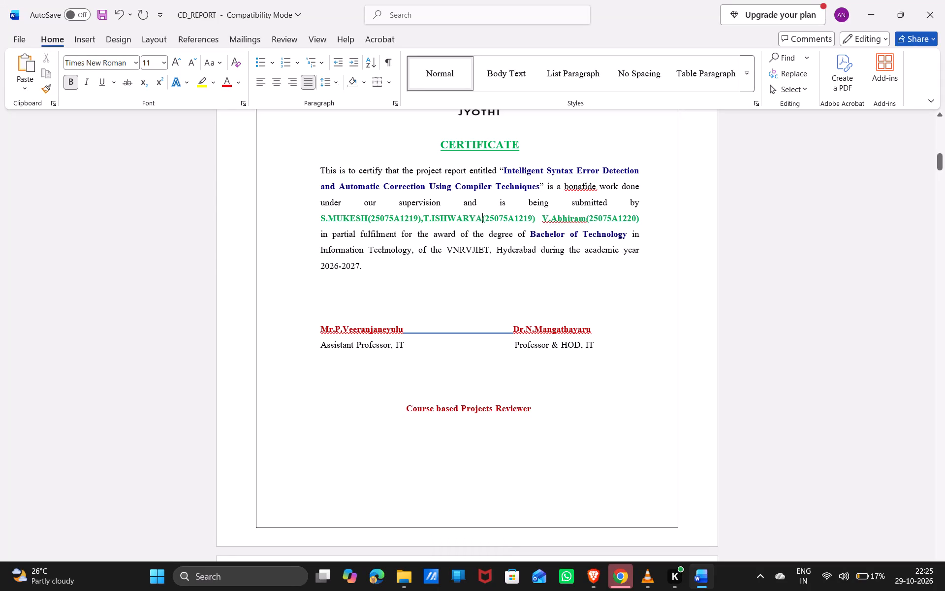
Retype the third new student's name in capital letters after the initial, keeping the roll number in brackets.
{"action": "left_click", "coordinate": [586, 222]}
{"action": "key", "text": "BackSpace"}
{"action": "key", "text": "BackSpace"}
{"action": "key", "text": "BackSpace"}
{"action": "key", "text": "BackSpace"}
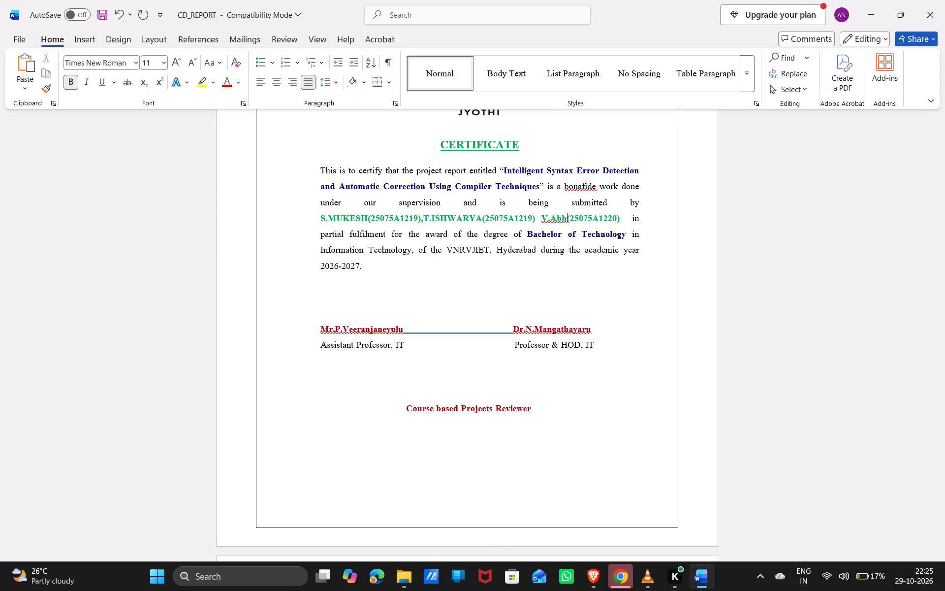
{"action": "key", "text": "BackSpace"}
{"action": "key", "text": "BackSpace"}
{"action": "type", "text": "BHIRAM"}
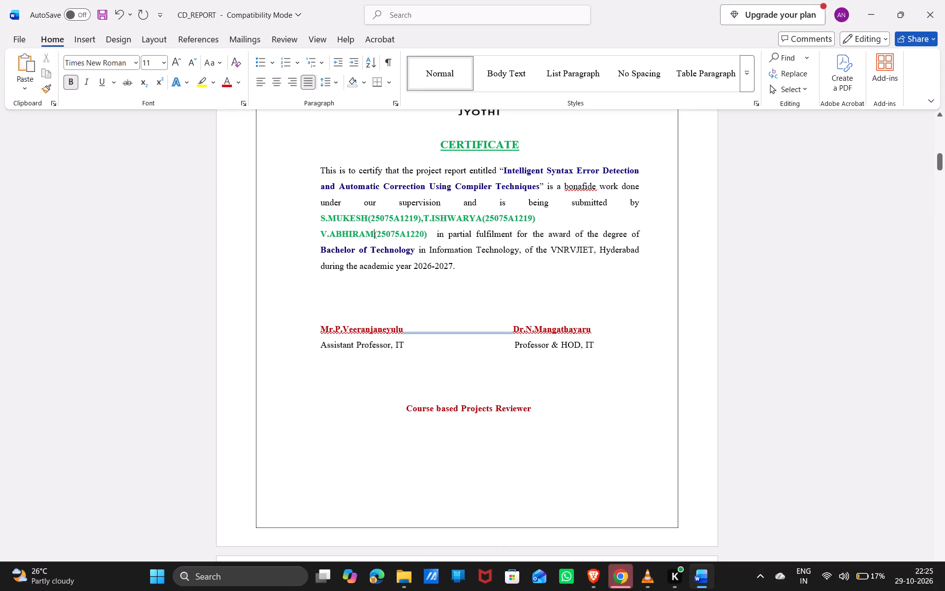
Replace the gap between the second and third students' details in the certificate paragraph with a comma.
{"action": "left_click", "coordinate": [563, 221]}
{"action": "left_click", "coordinate": [318, 233]}
{"action": "key", "text": "BackSpace"}
{"action": "key", "text": "comma"}
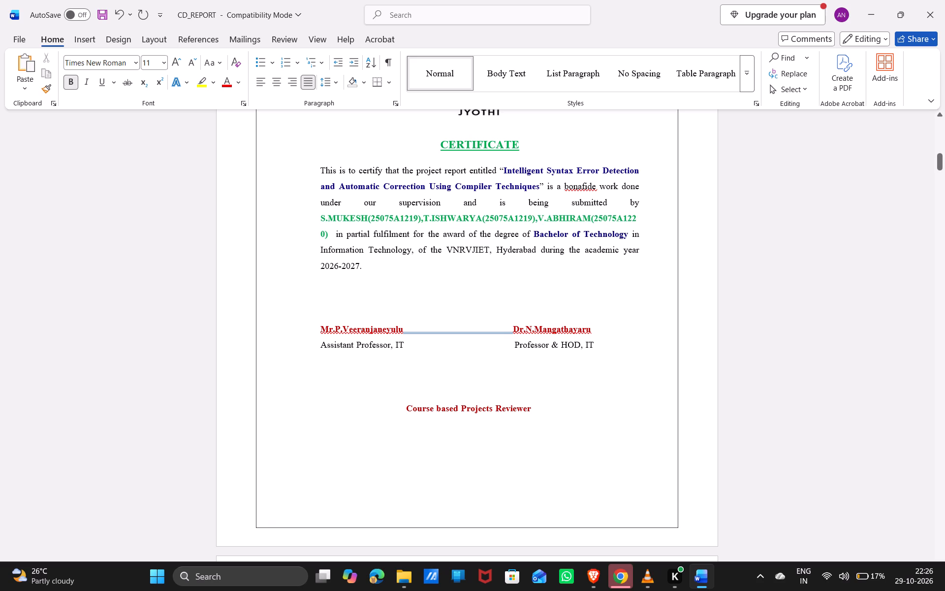
Insert a space between each student's name and bracketed roll number, and after the comma following the first student's details.
{"action": "left_click", "coordinate": [366, 219]}
{"action": "key", "text": "space"}
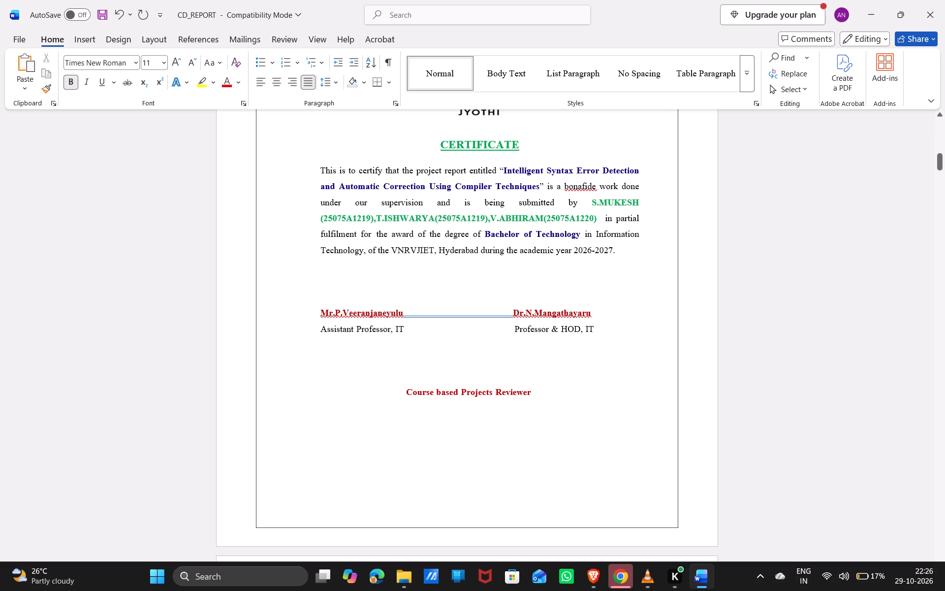
{"action": "left_click", "coordinate": [376, 218]}
{"action": "key", "text": "space"}
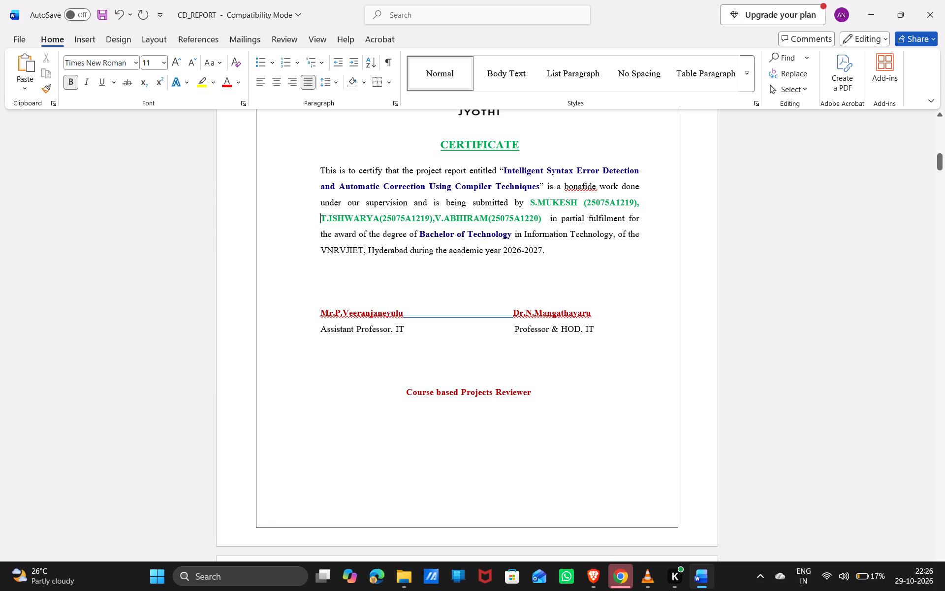
{"action": "left_click", "coordinate": [378, 218]}
{"action": "key", "text": "space"}
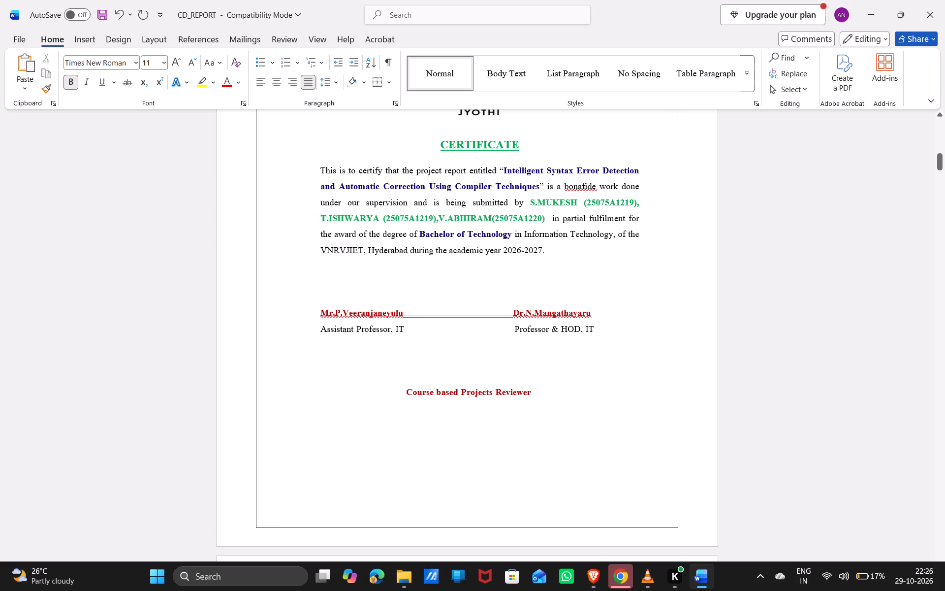
{"action": "left_click", "coordinate": [490, 216]}
{"action": "key", "text": "space"}
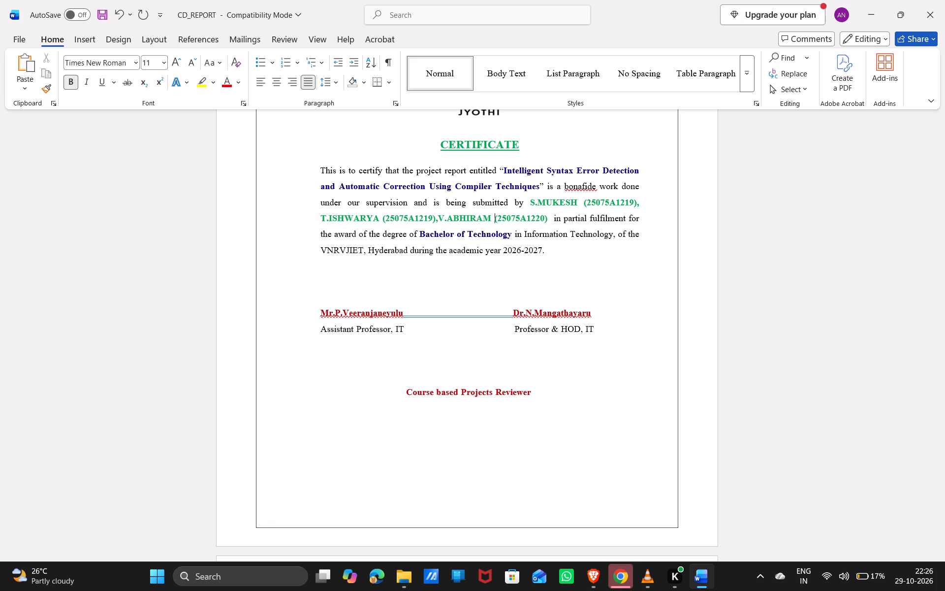
Examine the declaration page's paragraph and the student names and roll numbers below it.
{"action": "scroll", "coordinate": [556, 267], "scroll_direction": "down", "scroll_amount": 1}
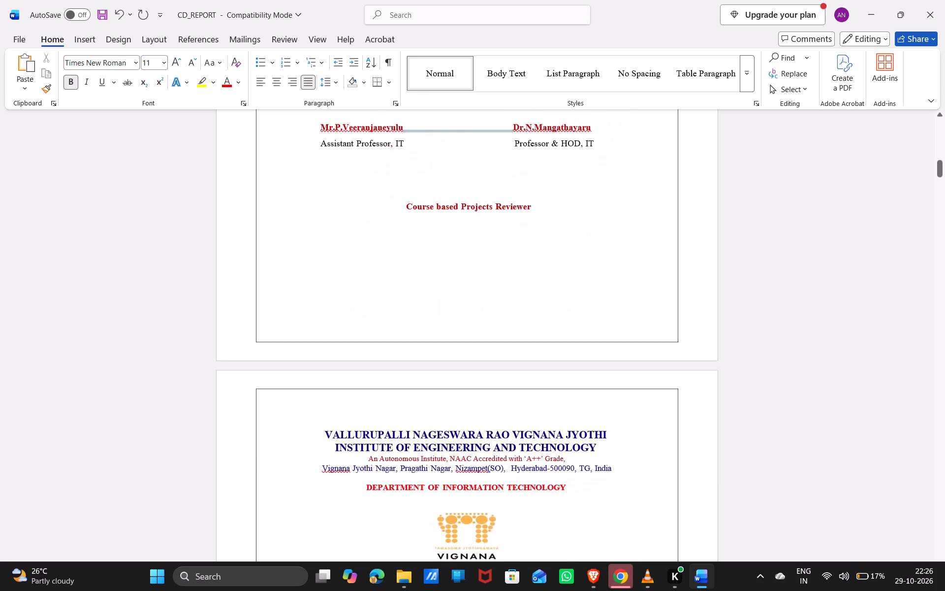
{"action": "scroll", "coordinate": [556, 267], "scroll_direction": "down", "scroll_amount": 1}
{"action": "scroll", "coordinate": [556, 267], "scroll_direction": "right", "scroll_amount": 1}
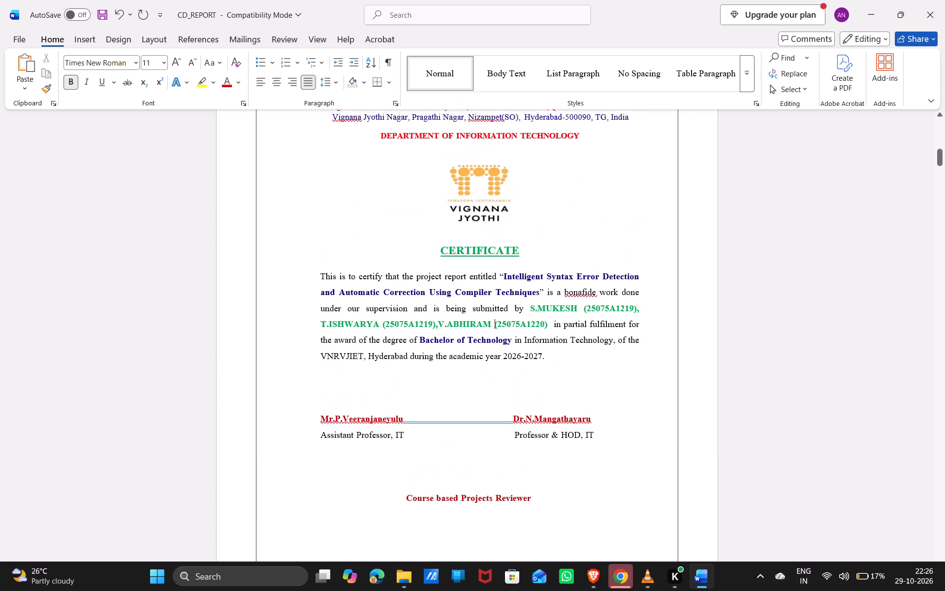
{"action": "scroll", "coordinate": [609, 354], "scroll_direction": "down", "scroll_amount": 6}
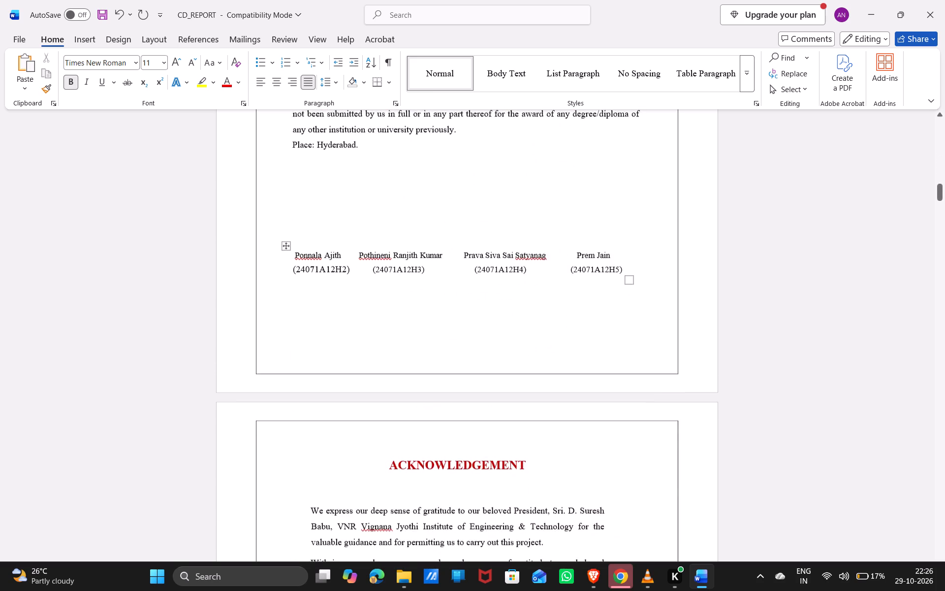
{"action": "scroll", "coordinate": [609, 354], "scroll_direction": "down", "scroll_amount": 1}
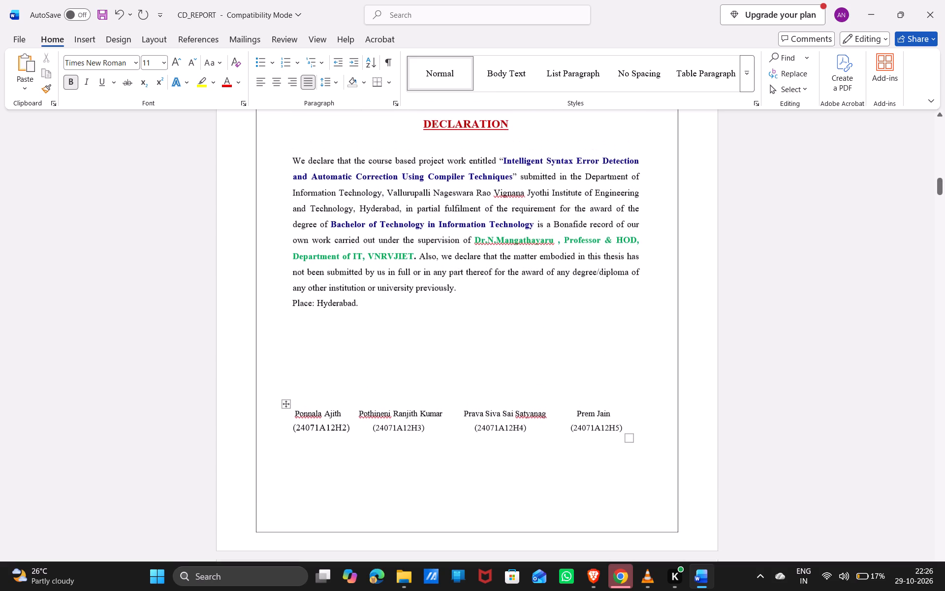
{"action": "scroll", "coordinate": [609, 354], "scroll_direction": "down", "scroll_amount": 1}
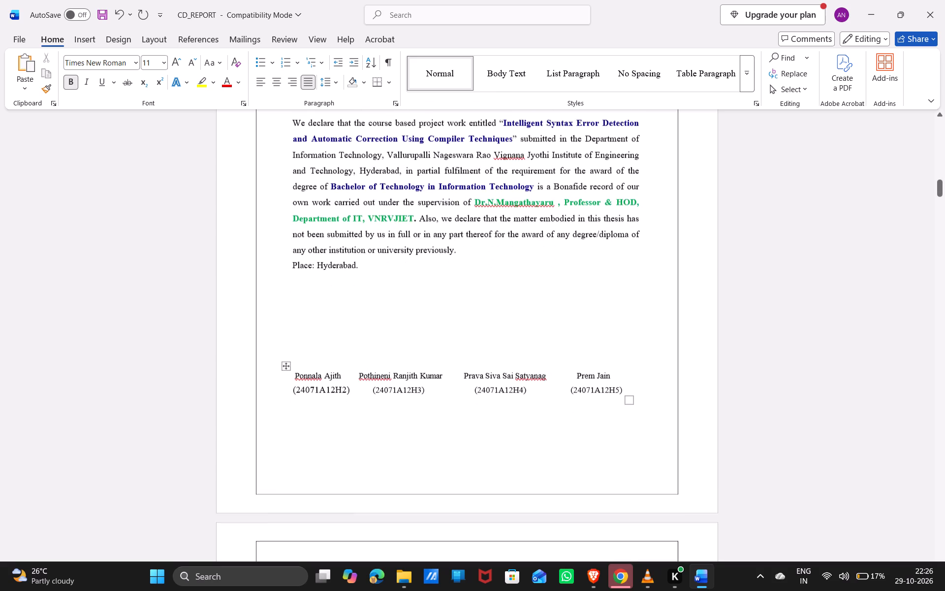
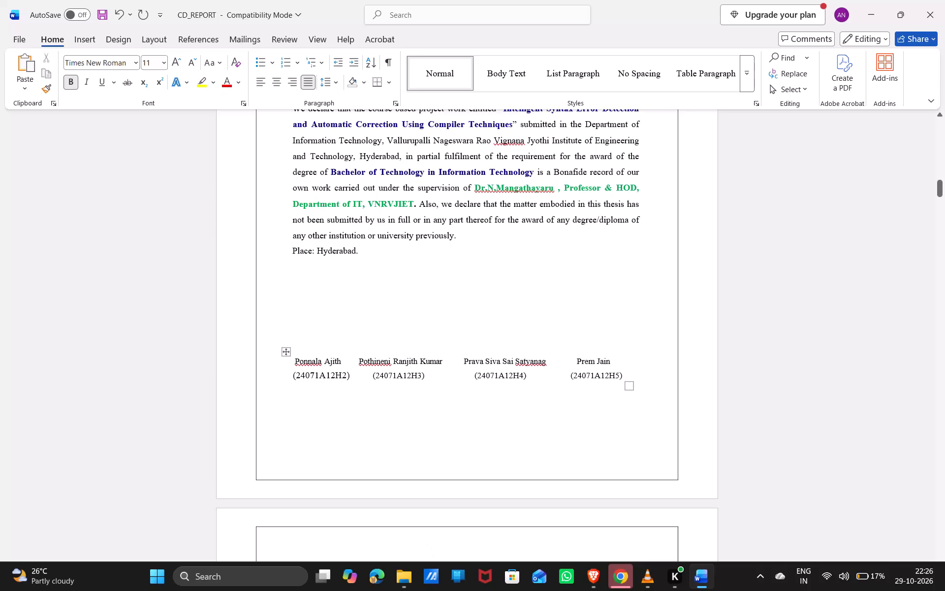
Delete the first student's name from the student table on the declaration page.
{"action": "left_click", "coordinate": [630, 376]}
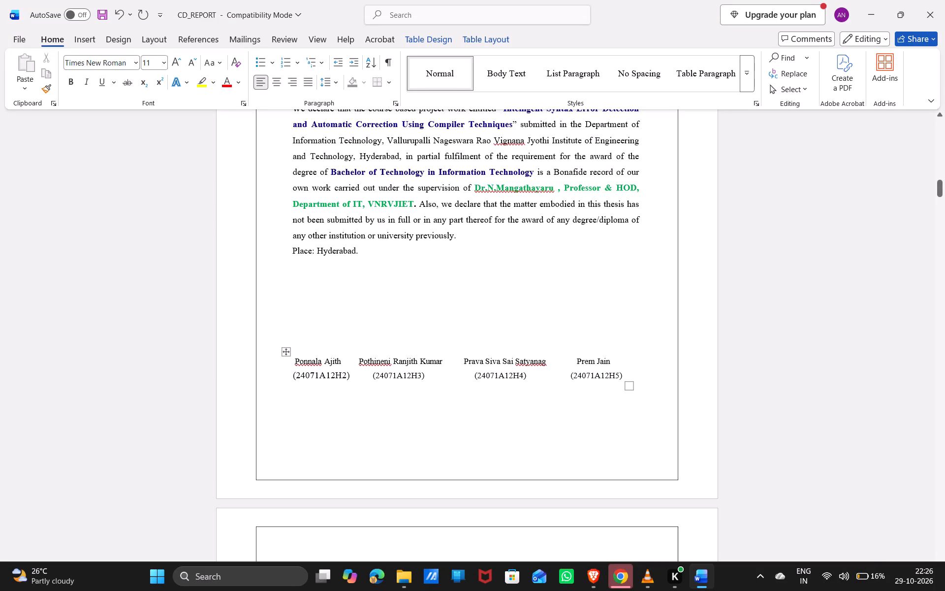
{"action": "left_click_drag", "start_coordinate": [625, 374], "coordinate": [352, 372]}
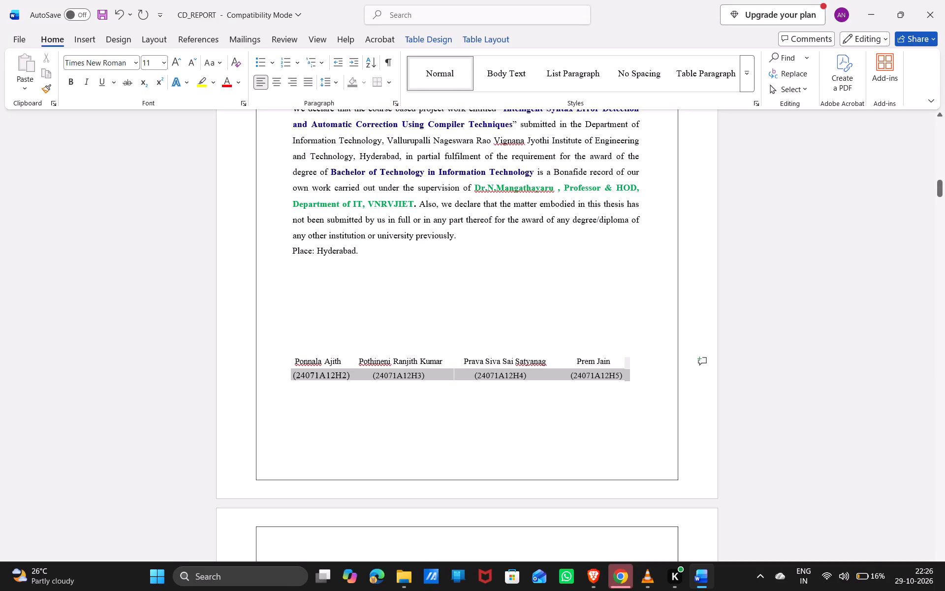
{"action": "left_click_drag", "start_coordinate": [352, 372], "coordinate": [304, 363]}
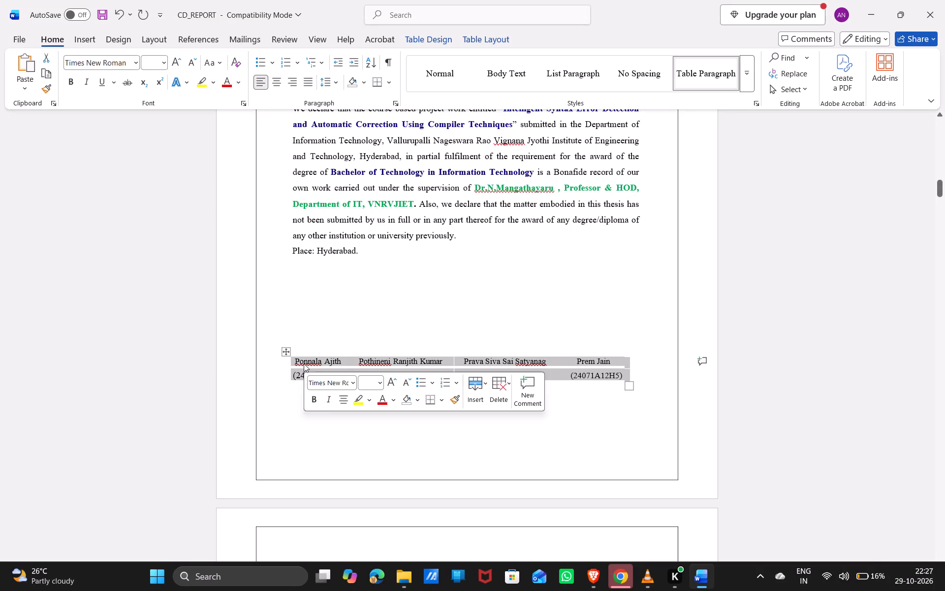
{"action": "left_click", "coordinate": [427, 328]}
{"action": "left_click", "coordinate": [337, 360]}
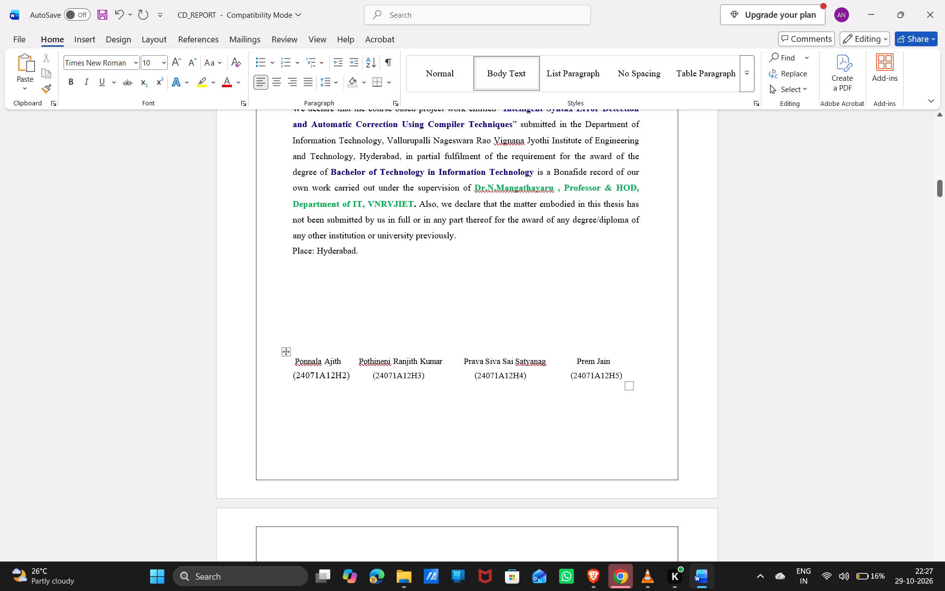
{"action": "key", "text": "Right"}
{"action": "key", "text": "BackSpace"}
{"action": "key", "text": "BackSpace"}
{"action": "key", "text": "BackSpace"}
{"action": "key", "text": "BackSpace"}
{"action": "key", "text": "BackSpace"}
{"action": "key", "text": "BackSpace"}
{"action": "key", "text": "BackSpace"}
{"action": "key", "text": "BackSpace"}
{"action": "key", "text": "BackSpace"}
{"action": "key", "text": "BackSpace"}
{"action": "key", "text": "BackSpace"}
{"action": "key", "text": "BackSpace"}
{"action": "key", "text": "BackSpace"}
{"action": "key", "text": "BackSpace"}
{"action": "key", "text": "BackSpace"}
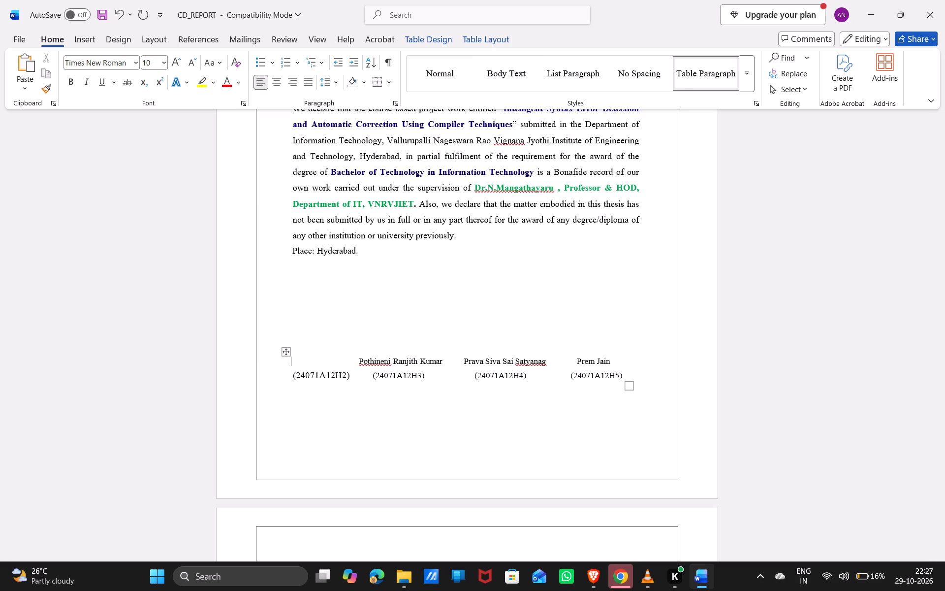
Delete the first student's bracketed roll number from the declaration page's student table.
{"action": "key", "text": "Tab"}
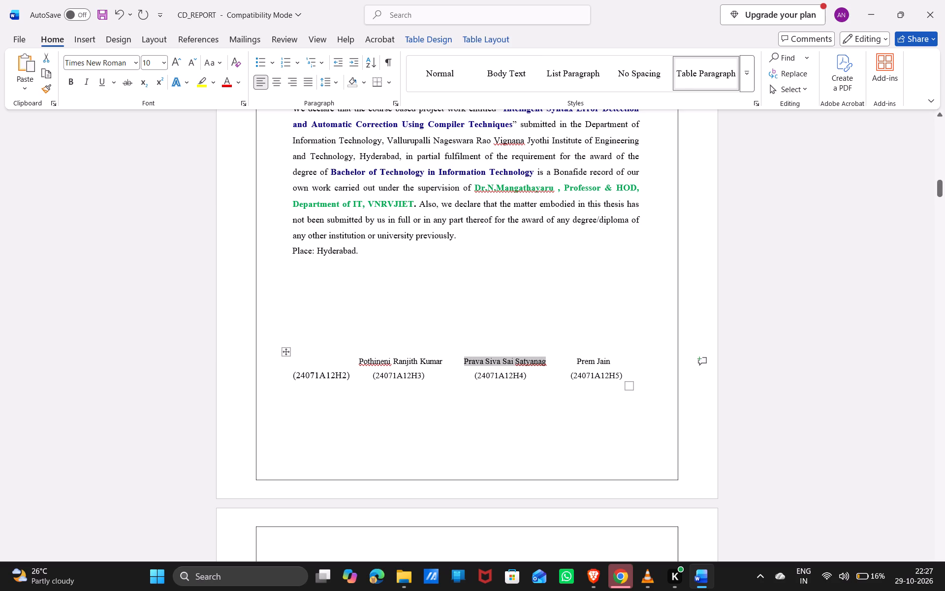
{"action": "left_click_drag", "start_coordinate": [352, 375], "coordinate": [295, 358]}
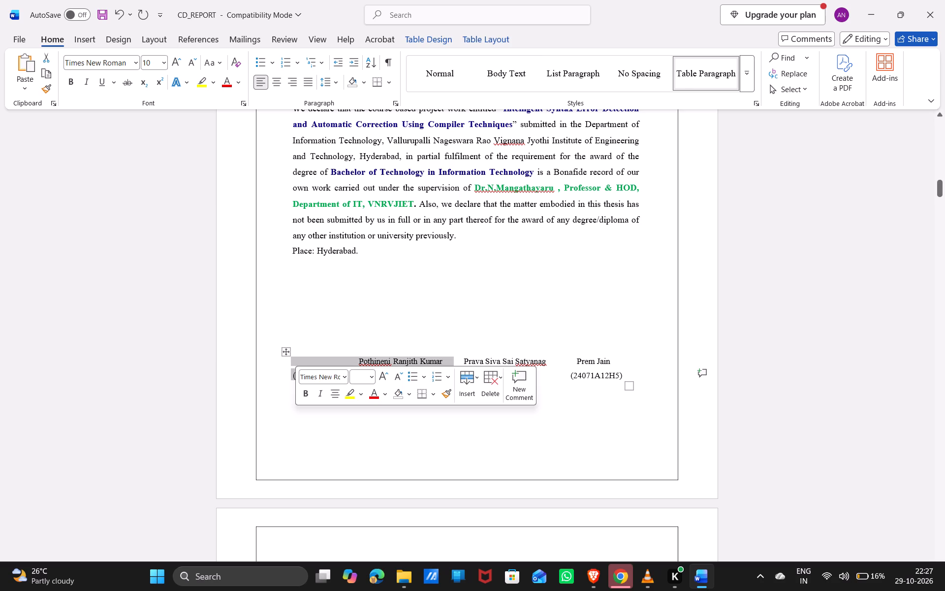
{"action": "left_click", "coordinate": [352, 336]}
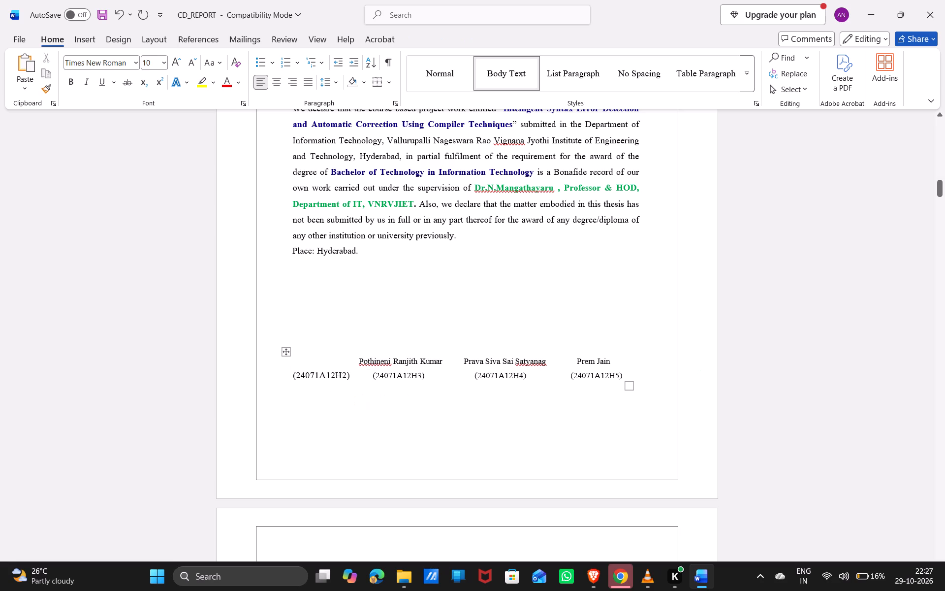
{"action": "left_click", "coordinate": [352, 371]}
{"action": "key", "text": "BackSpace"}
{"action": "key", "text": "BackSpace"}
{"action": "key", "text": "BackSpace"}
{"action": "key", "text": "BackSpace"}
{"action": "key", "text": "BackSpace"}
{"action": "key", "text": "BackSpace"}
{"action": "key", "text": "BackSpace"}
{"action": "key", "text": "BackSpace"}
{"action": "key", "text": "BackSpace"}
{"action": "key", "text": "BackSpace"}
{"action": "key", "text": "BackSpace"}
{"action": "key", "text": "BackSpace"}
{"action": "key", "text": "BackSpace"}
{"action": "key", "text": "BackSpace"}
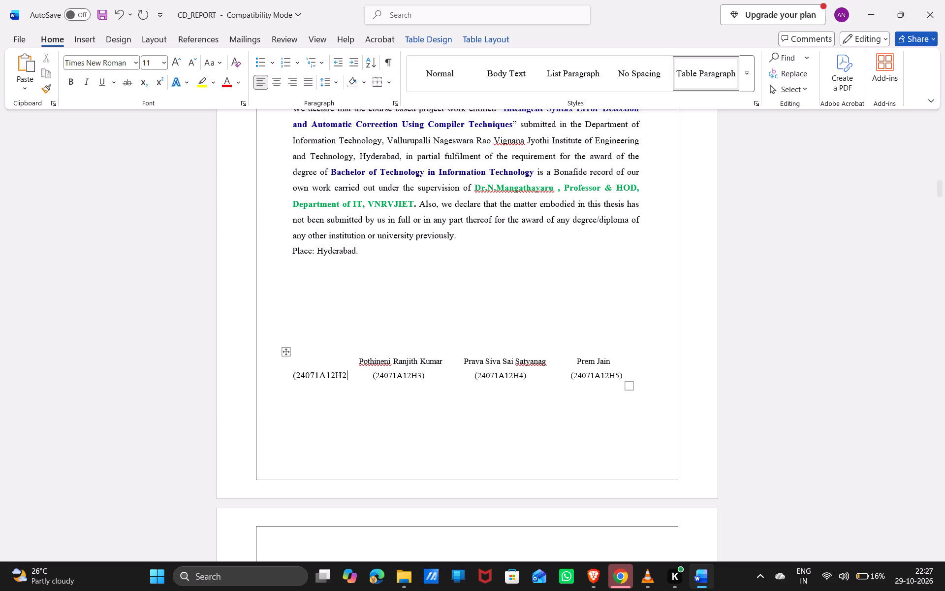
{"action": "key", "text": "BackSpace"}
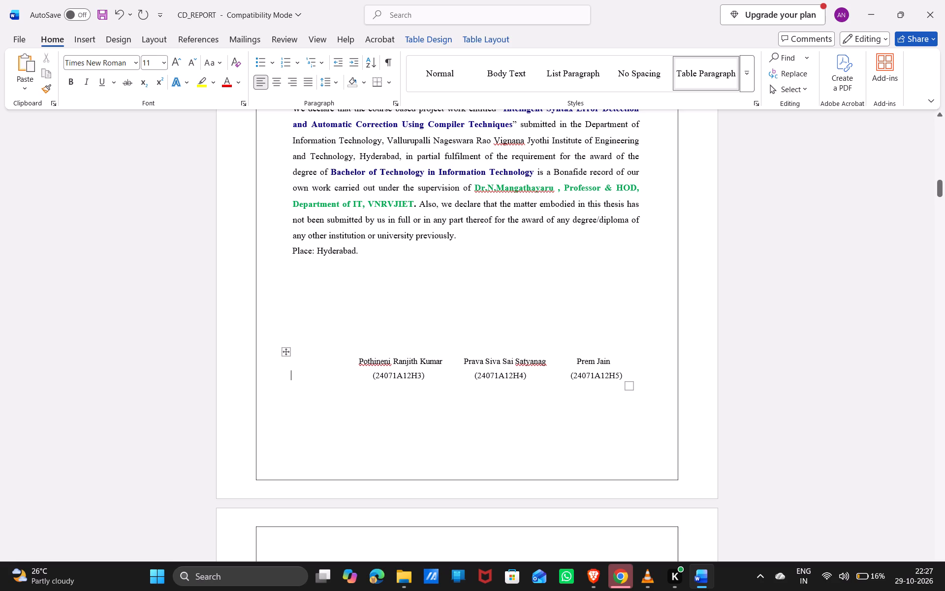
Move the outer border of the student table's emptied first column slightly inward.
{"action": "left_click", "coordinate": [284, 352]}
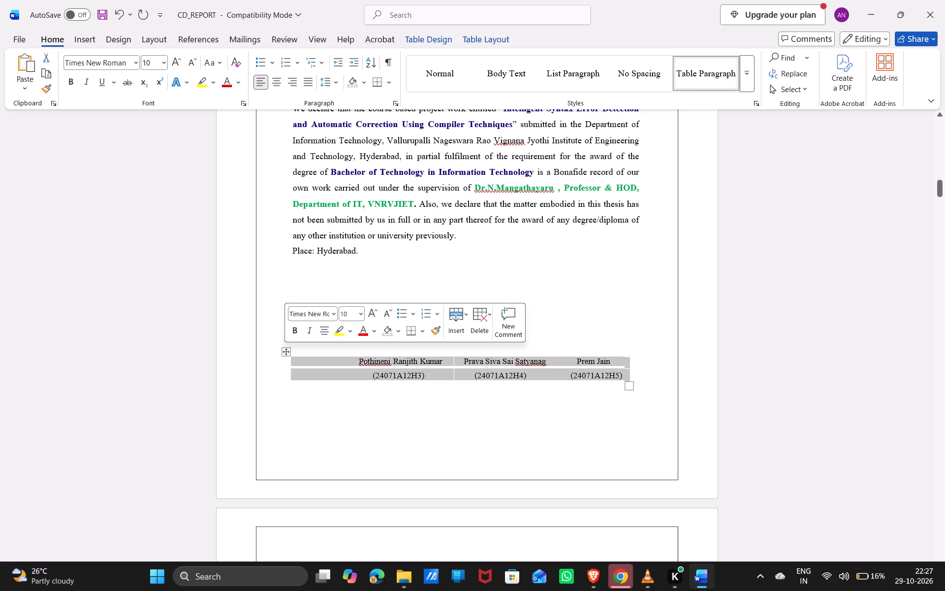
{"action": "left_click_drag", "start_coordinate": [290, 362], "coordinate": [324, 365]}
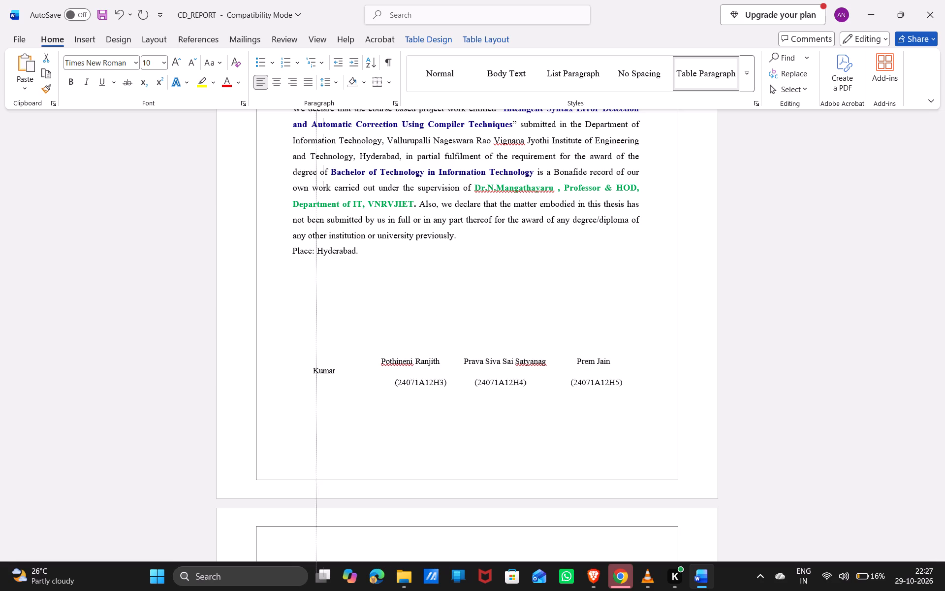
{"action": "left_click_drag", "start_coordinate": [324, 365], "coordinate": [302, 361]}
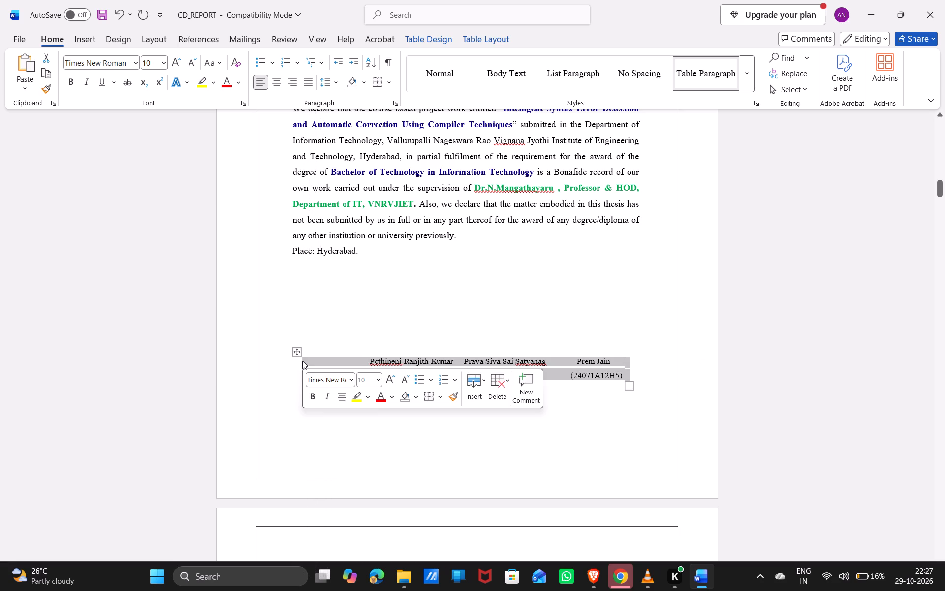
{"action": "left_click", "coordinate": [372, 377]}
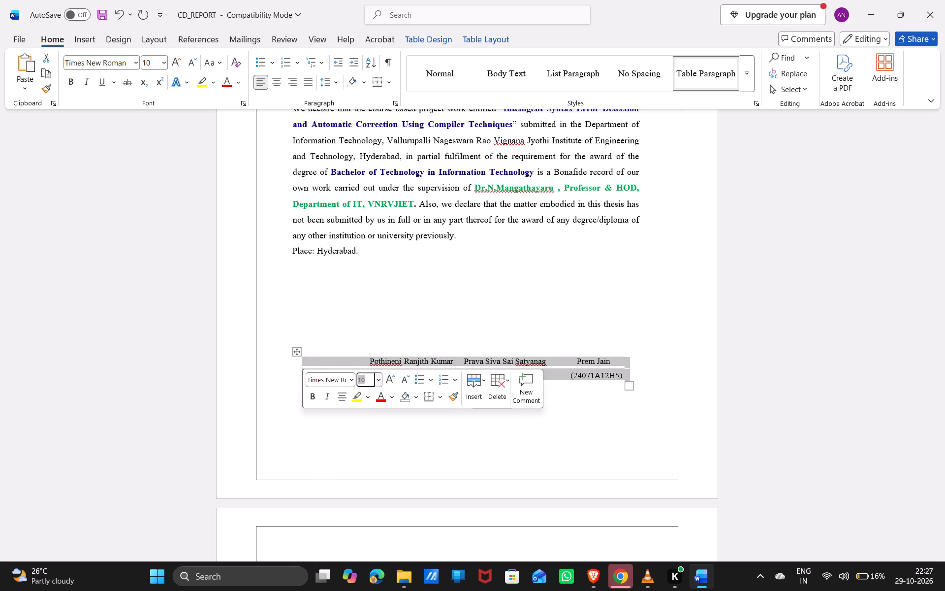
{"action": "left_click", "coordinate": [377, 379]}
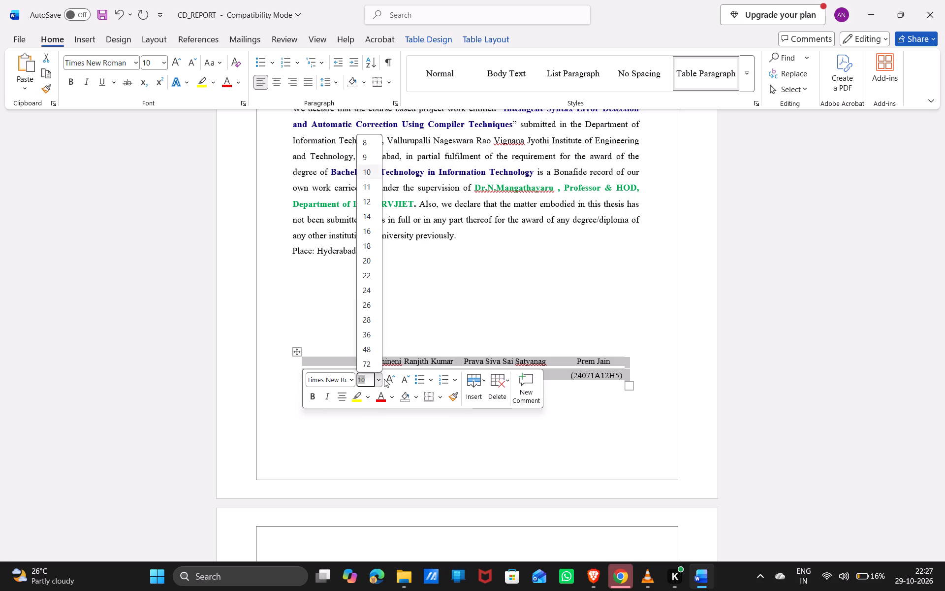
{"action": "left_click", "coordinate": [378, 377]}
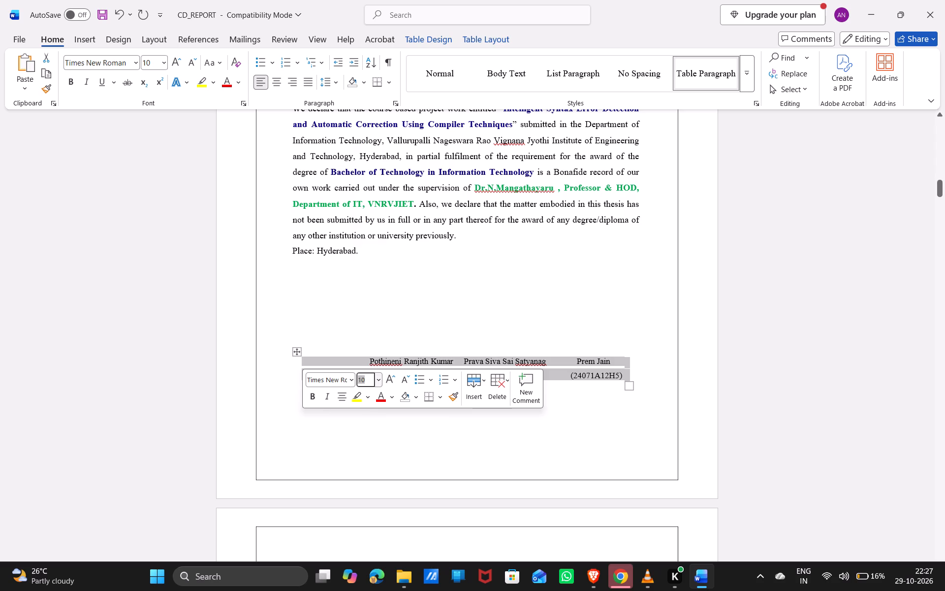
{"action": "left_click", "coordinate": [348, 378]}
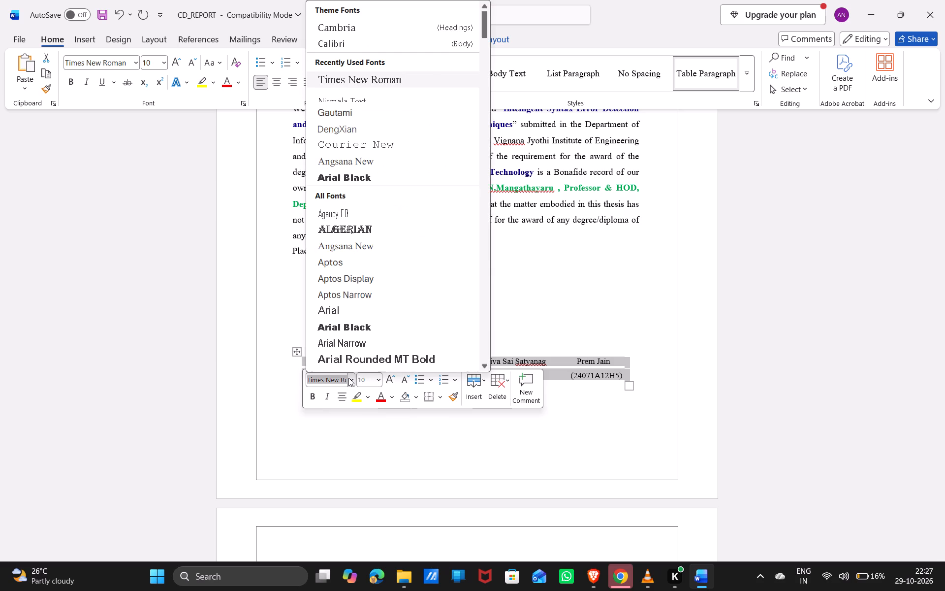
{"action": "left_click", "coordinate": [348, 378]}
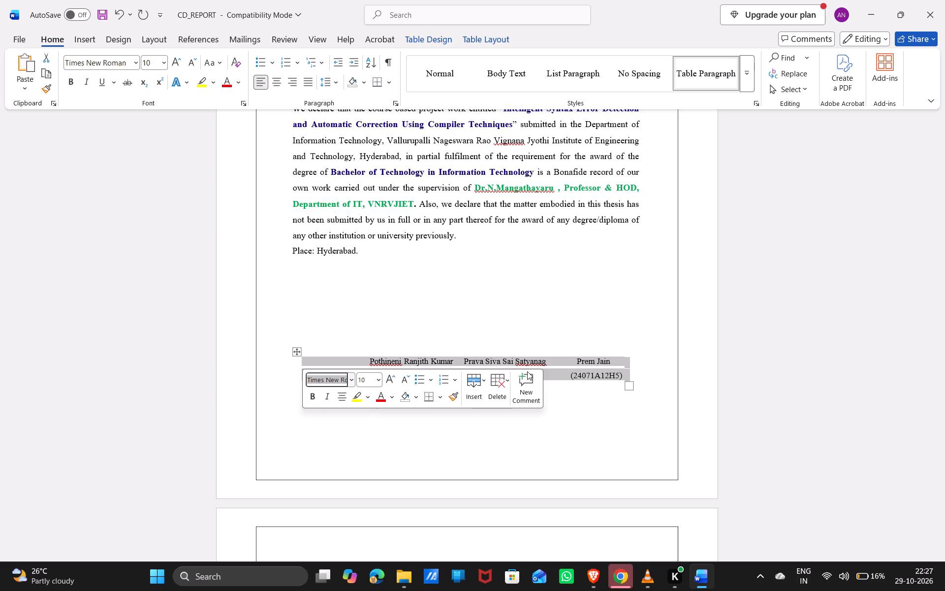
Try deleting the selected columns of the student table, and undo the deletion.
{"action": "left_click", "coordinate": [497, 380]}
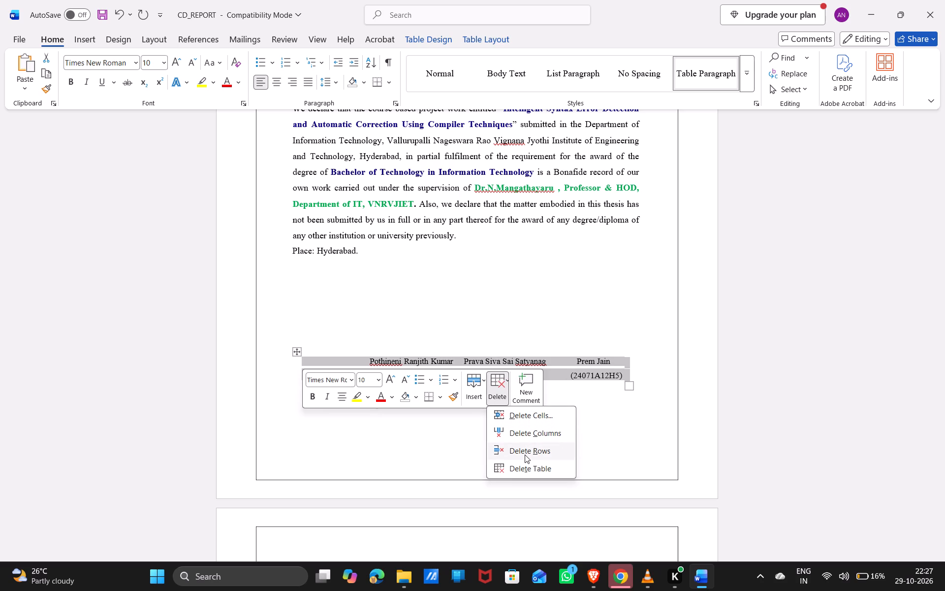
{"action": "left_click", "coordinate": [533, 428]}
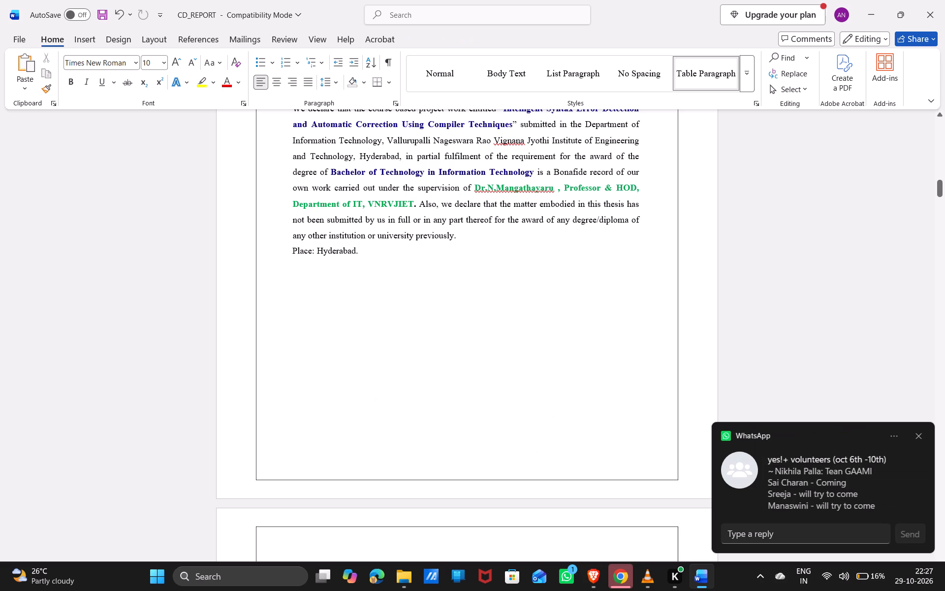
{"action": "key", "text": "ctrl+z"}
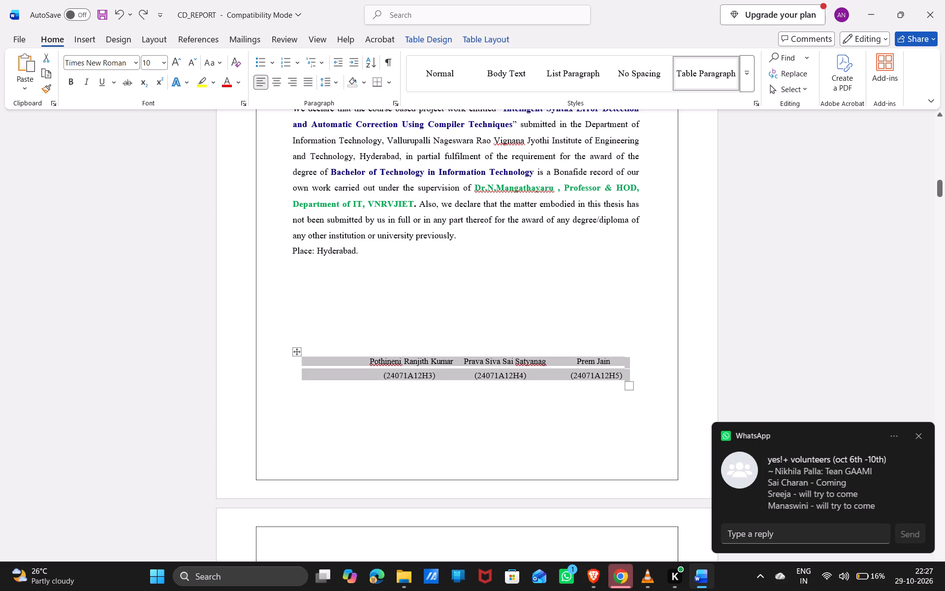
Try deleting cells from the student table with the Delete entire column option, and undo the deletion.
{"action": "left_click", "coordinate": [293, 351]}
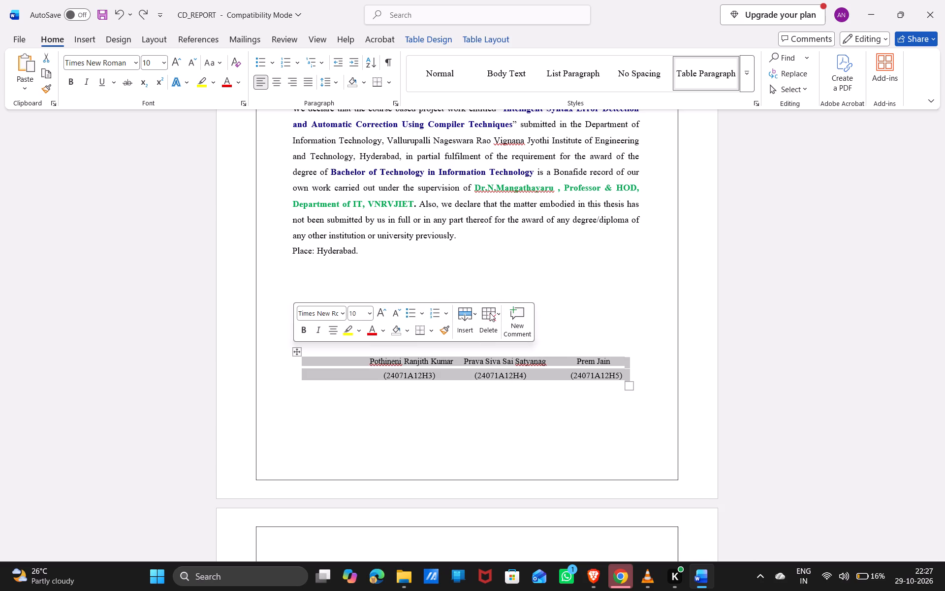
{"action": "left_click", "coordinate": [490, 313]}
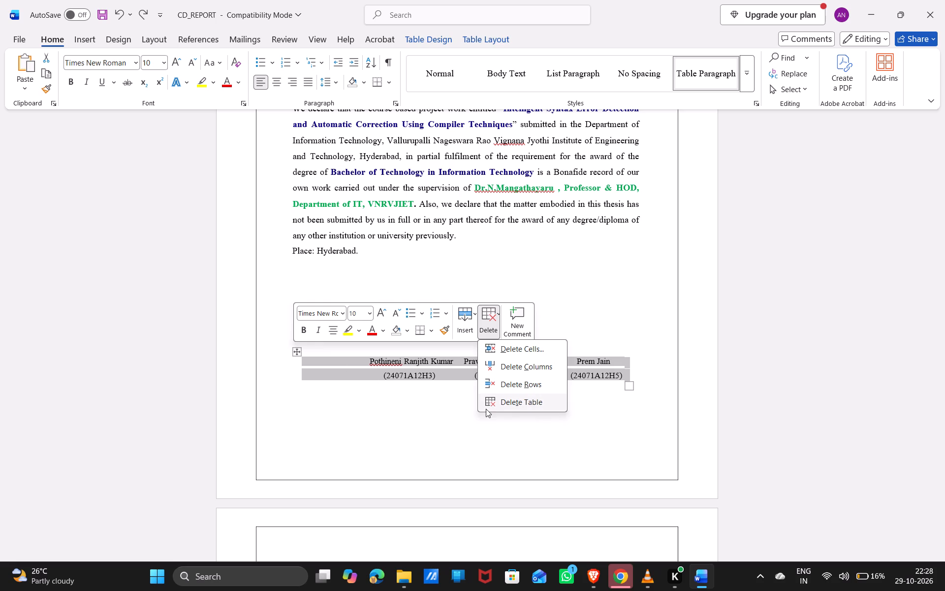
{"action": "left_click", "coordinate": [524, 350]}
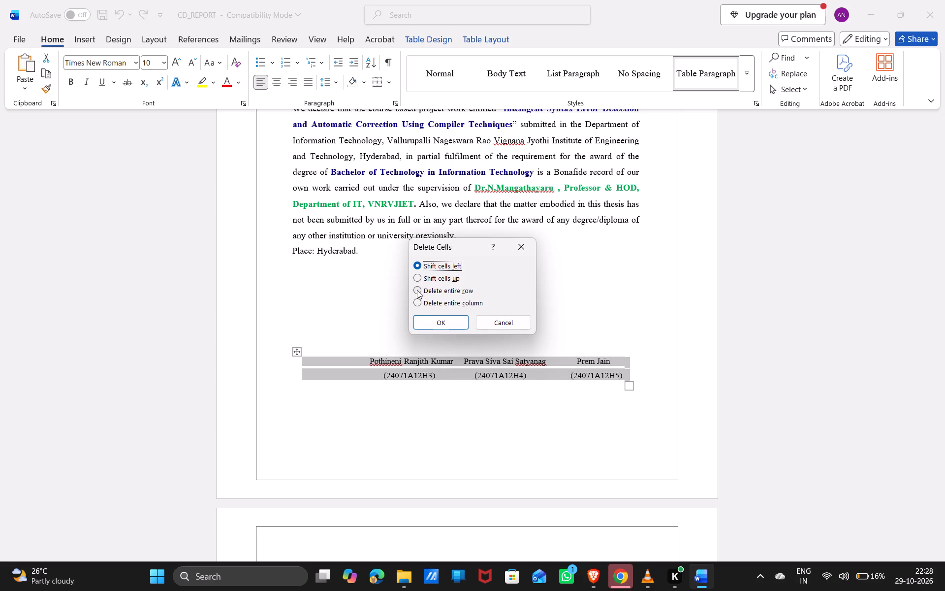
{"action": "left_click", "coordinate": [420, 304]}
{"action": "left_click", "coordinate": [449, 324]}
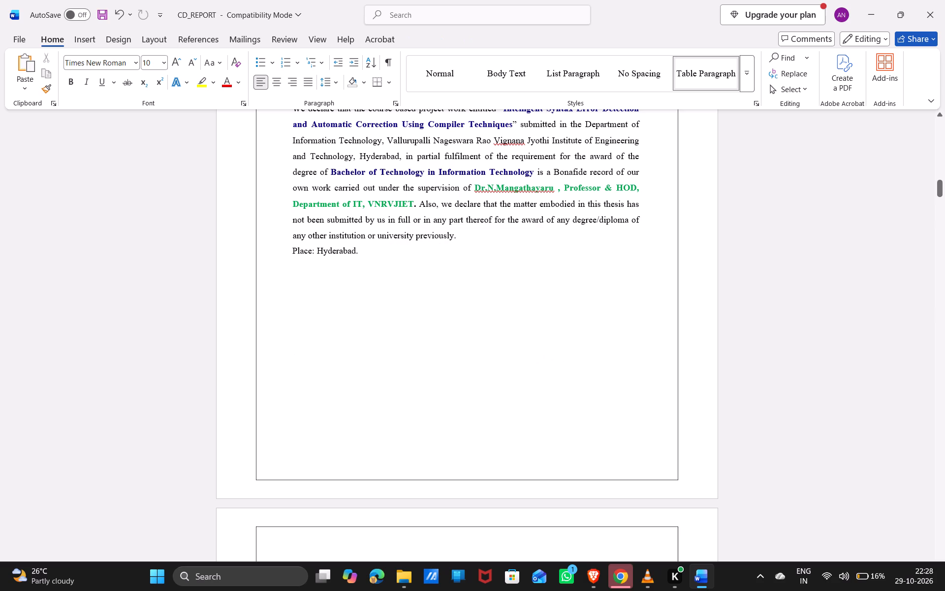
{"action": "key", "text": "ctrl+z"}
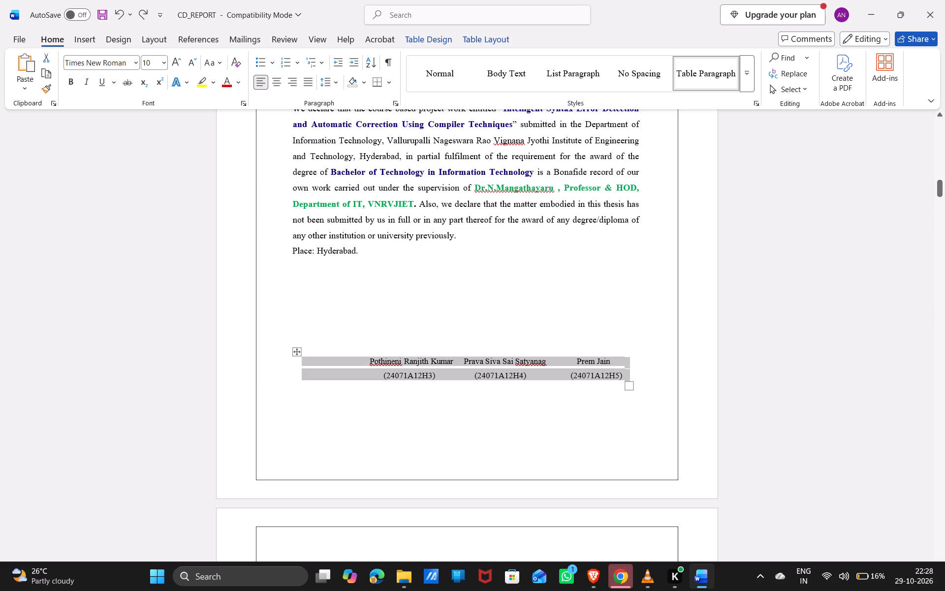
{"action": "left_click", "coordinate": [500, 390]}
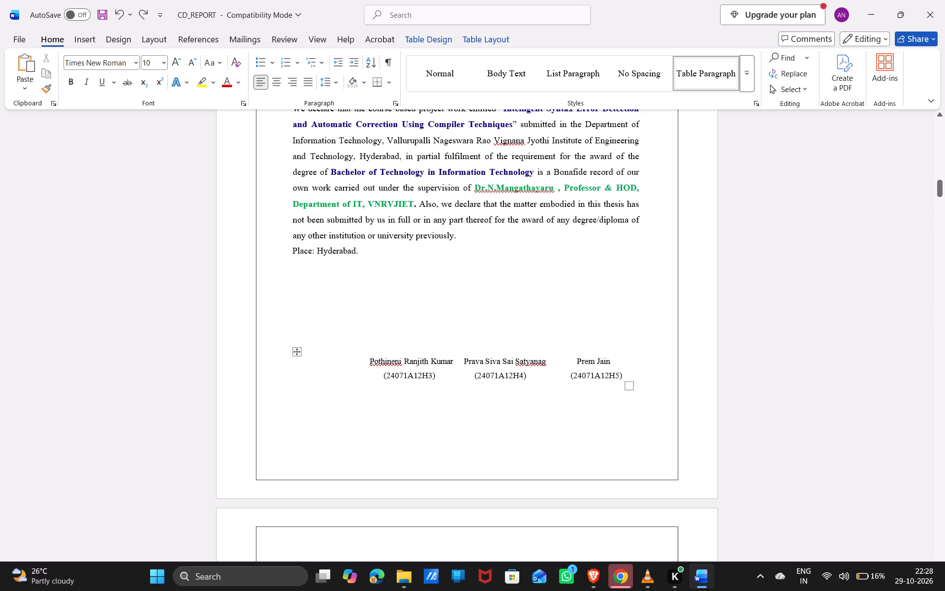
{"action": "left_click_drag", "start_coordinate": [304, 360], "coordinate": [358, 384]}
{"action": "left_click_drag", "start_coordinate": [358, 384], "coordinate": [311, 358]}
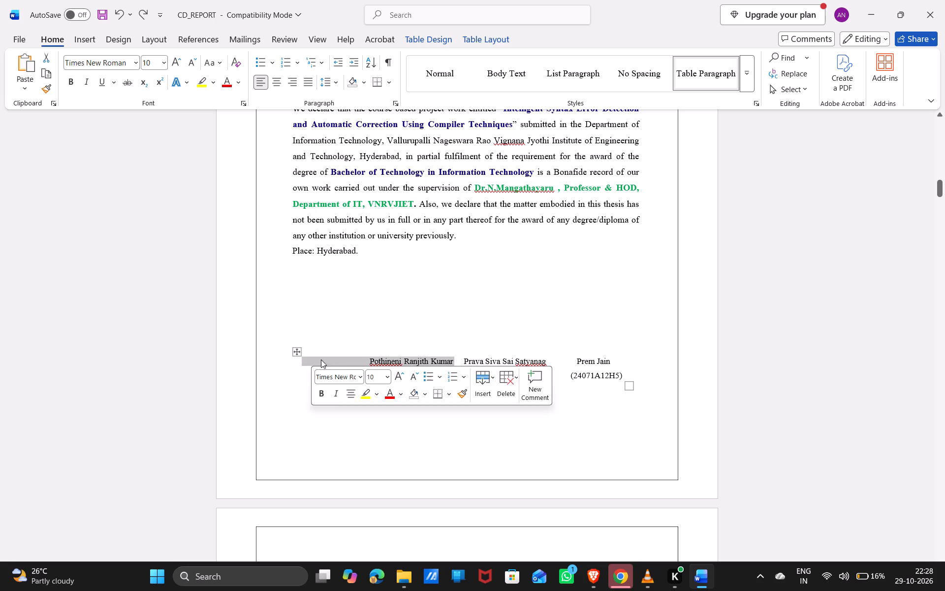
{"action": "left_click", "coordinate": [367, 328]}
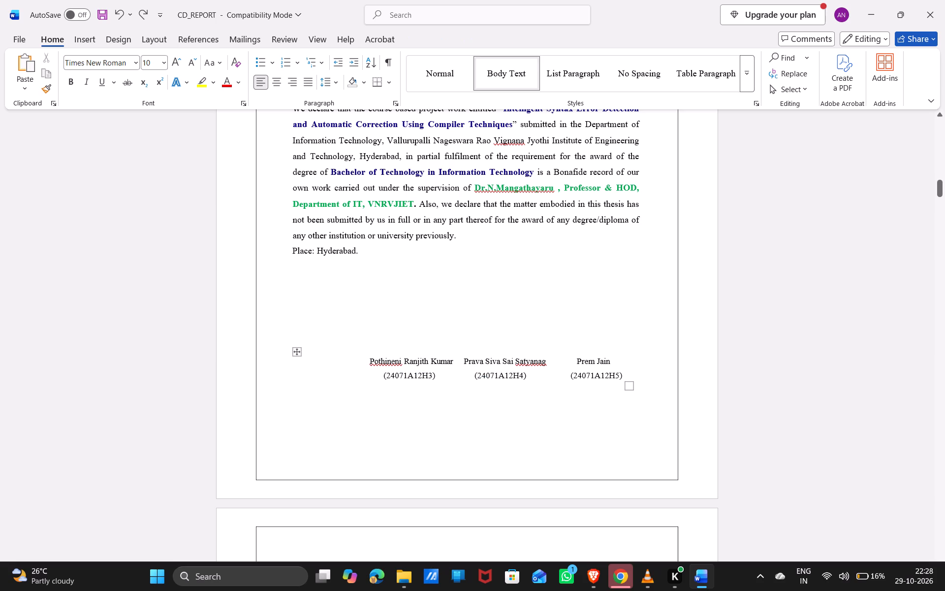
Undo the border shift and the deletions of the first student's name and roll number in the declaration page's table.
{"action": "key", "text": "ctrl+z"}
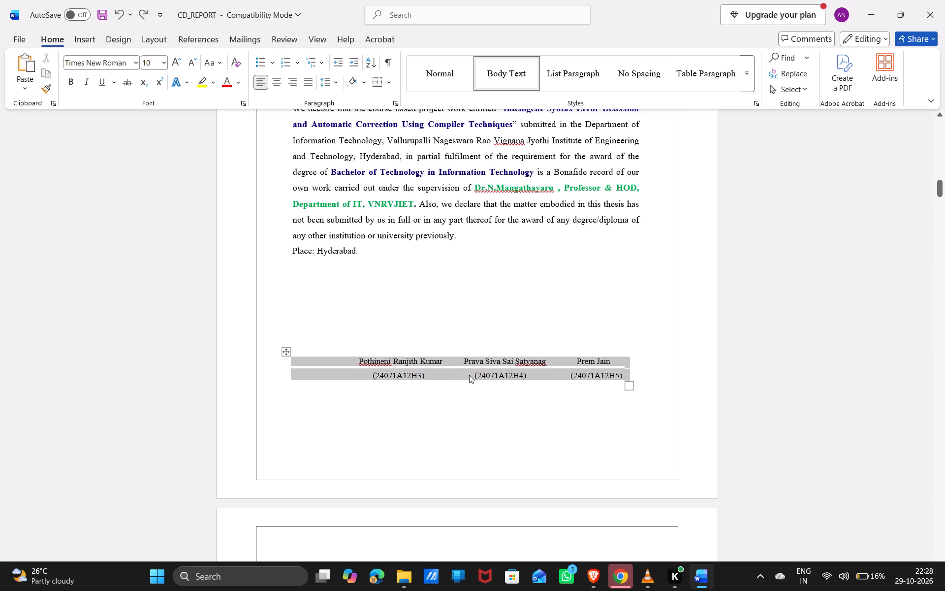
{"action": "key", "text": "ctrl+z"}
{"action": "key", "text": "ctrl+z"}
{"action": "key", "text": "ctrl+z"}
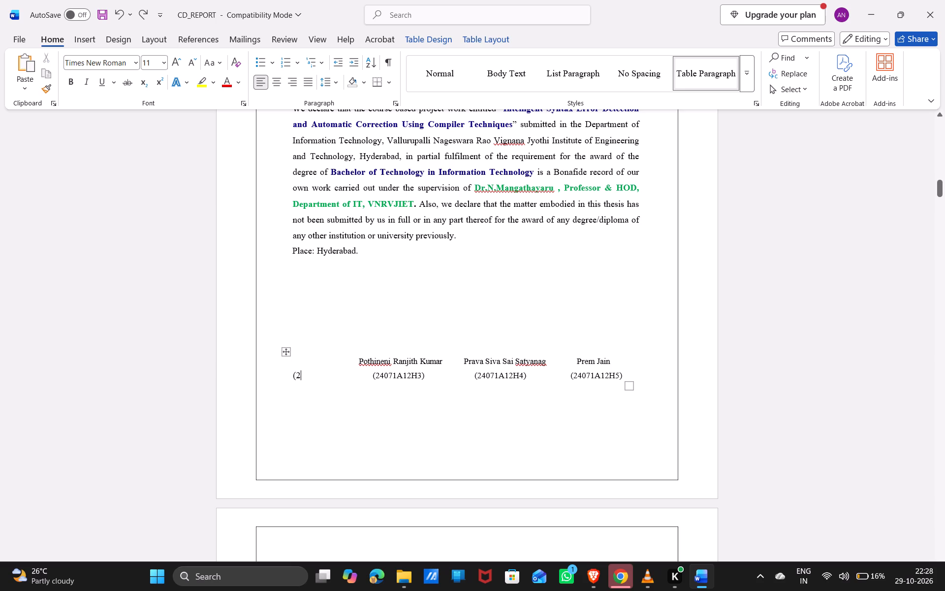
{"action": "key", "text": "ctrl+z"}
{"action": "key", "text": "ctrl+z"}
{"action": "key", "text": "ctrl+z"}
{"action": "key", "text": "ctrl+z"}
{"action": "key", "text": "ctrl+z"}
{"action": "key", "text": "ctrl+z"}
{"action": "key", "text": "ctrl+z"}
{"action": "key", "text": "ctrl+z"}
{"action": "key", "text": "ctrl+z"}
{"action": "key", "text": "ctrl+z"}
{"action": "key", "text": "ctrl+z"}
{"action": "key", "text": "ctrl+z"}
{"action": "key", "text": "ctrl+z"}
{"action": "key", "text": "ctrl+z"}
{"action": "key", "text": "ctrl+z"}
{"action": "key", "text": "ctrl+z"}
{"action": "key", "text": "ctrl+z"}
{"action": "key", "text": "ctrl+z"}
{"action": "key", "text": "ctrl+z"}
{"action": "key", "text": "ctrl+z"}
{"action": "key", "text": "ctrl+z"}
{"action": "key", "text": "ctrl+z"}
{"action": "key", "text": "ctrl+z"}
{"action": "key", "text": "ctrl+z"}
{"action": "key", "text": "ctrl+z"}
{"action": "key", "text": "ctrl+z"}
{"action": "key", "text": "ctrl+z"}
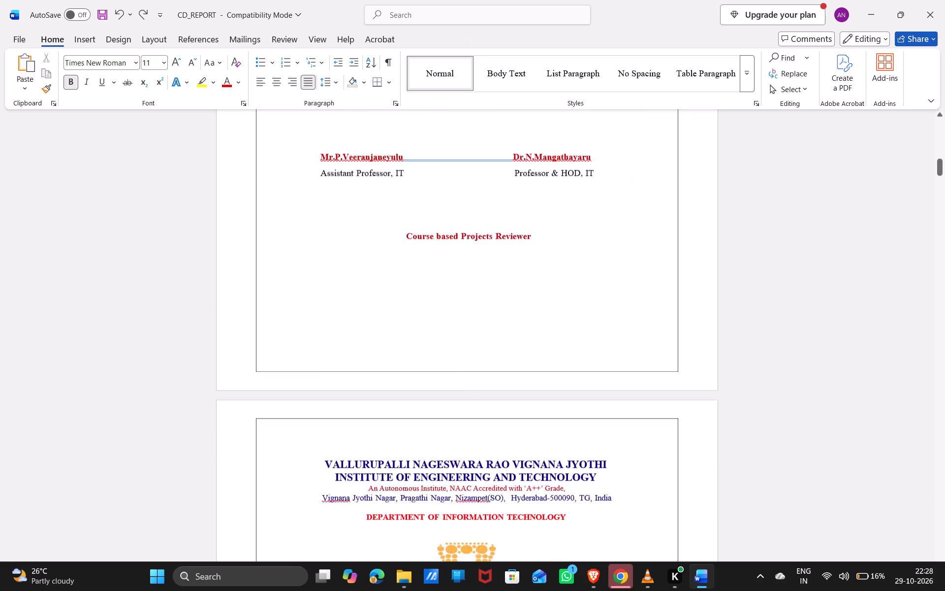
Delete the entire table of student names and roll numbers below the place line on the declaration page.
{"action": "scroll", "coordinate": [475, 446], "scroll_direction": "down", "scroll_amount": 4}
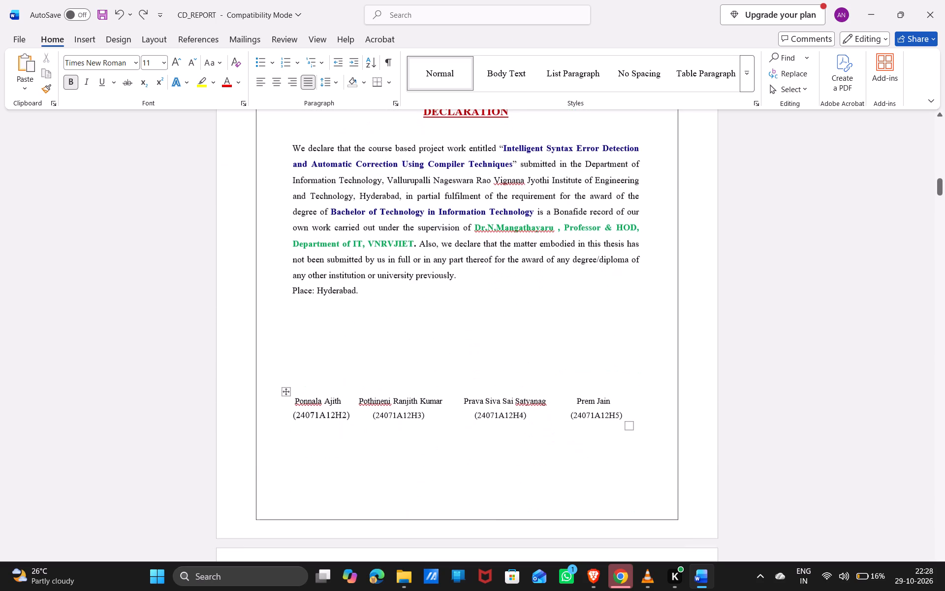
{"action": "left_click", "coordinate": [477, 437]}
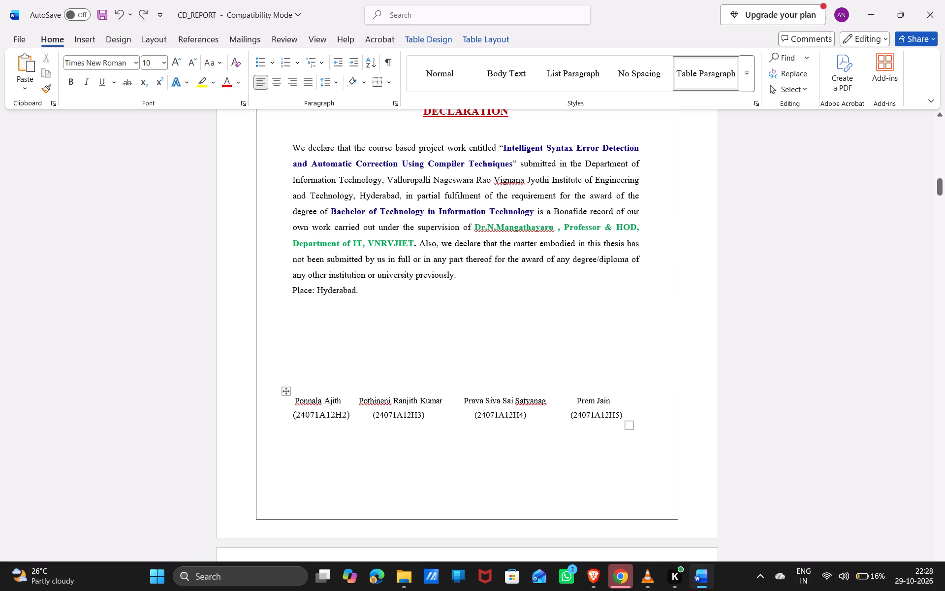
{"action": "right_click", "coordinate": [286, 391]}
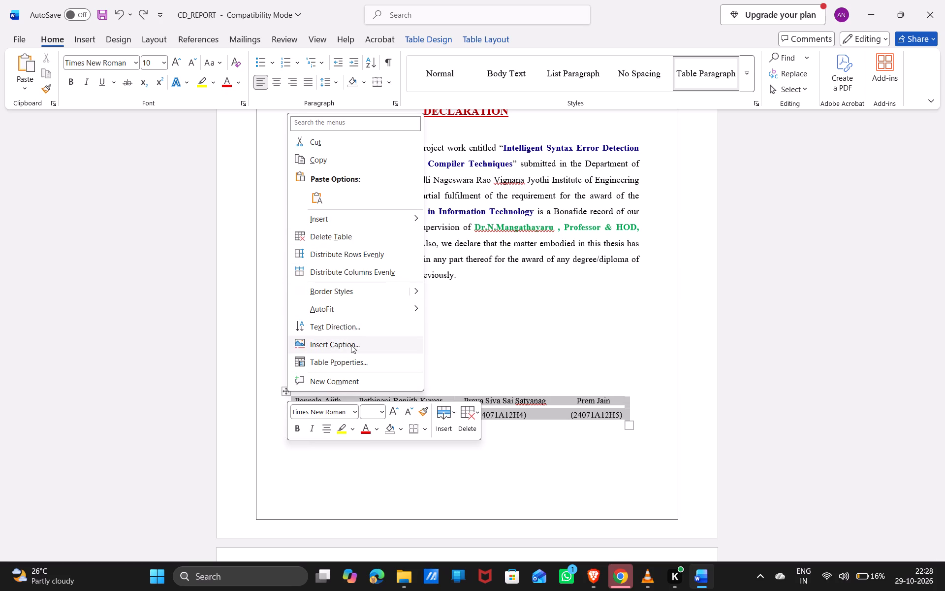
{"action": "left_click", "coordinate": [423, 429]}
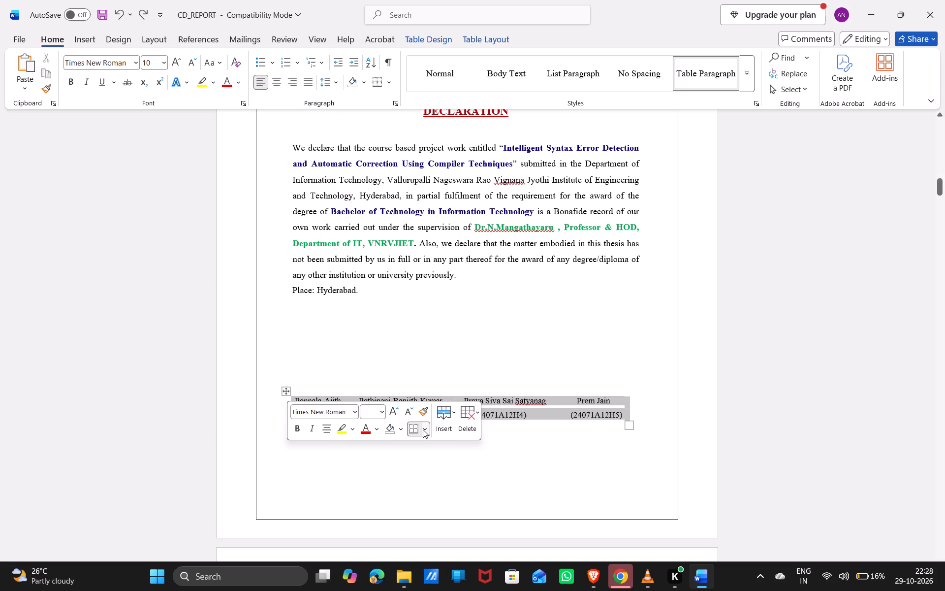
{"action": "left_click", "coordinate": [423, 429]}
{"action": "left_click", "coordinate": [471, 414]}
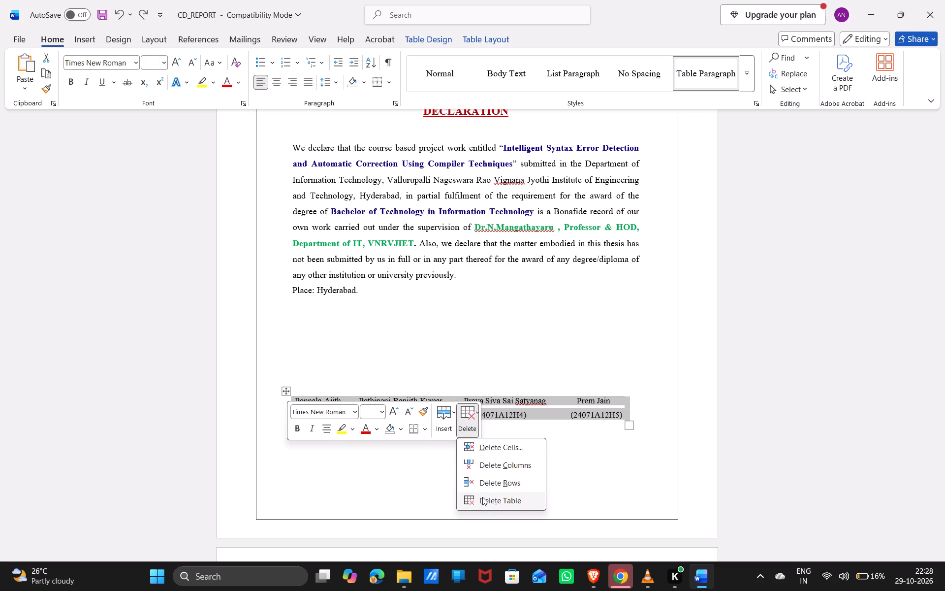
{"action": "left_click", "coordinate": [482, 497]}
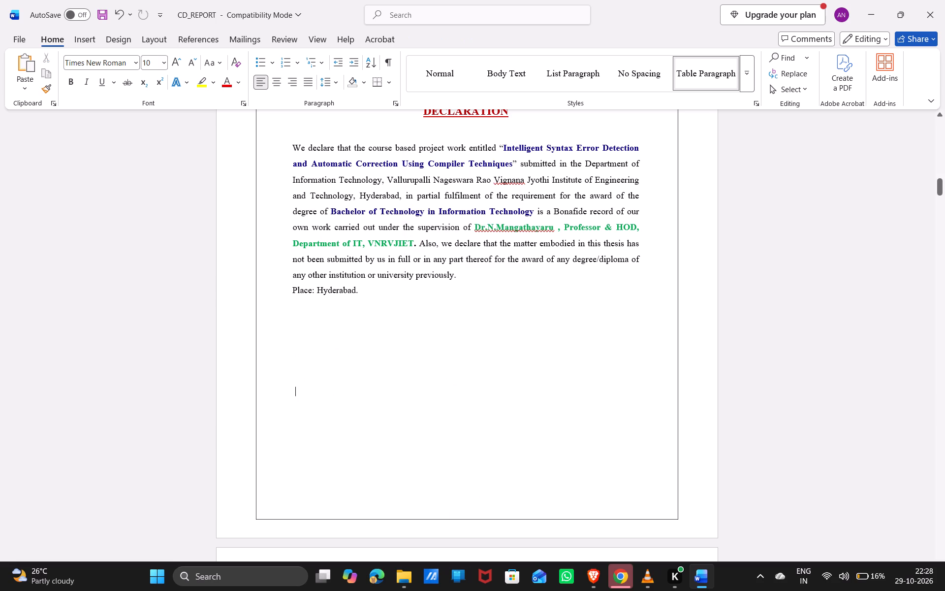
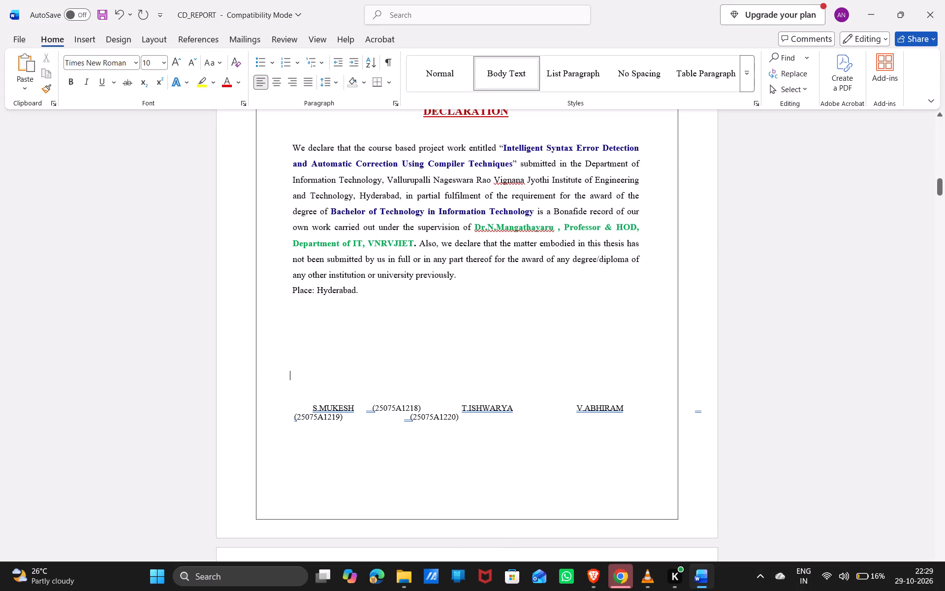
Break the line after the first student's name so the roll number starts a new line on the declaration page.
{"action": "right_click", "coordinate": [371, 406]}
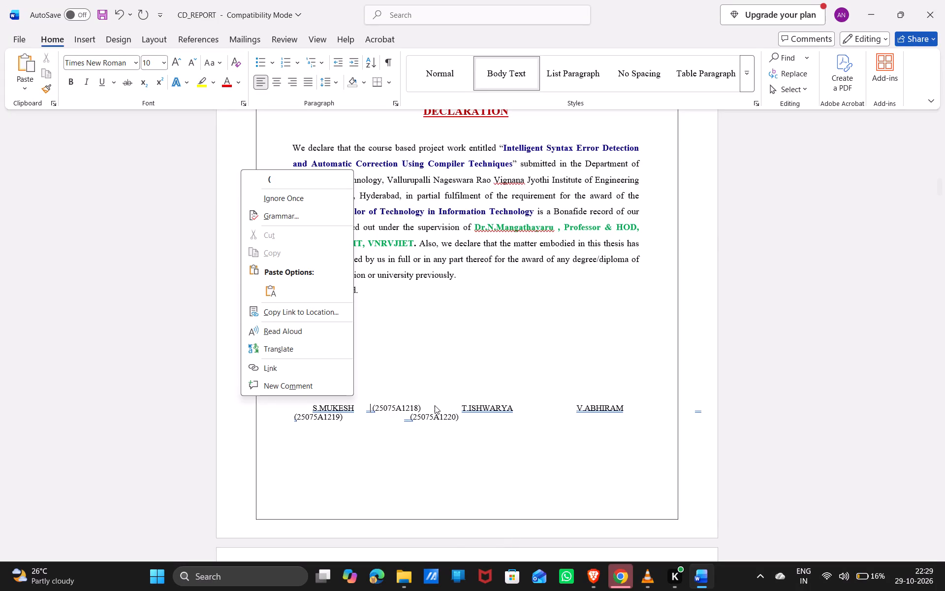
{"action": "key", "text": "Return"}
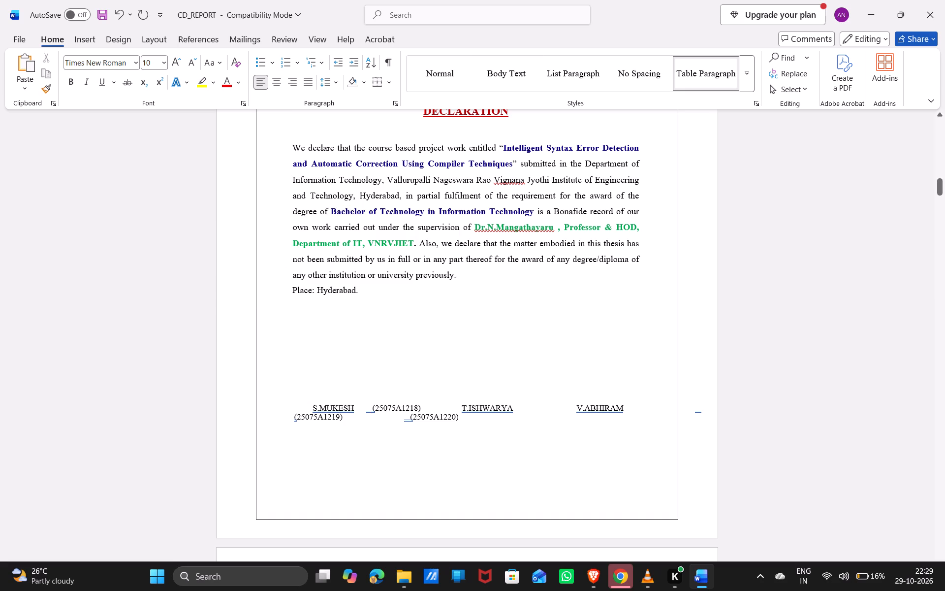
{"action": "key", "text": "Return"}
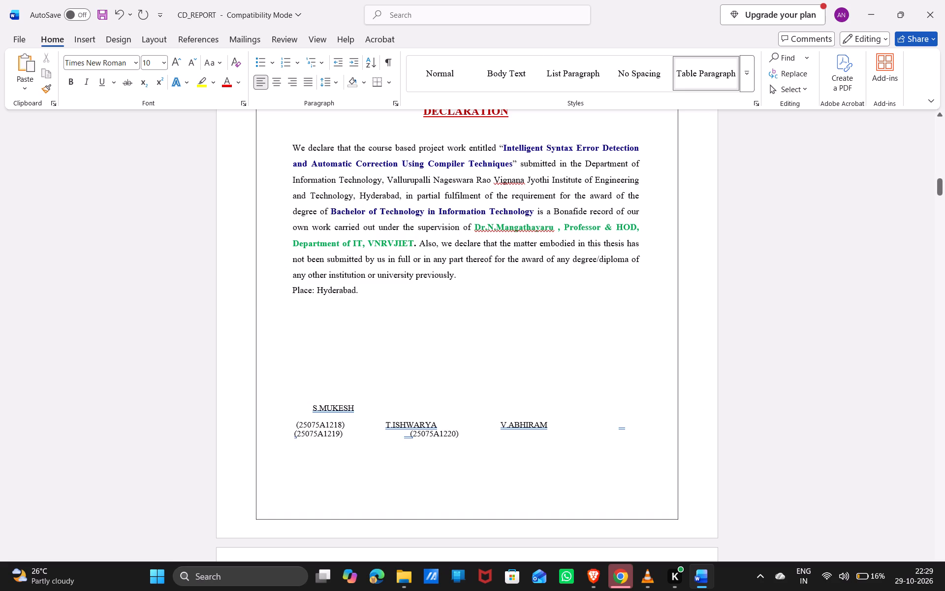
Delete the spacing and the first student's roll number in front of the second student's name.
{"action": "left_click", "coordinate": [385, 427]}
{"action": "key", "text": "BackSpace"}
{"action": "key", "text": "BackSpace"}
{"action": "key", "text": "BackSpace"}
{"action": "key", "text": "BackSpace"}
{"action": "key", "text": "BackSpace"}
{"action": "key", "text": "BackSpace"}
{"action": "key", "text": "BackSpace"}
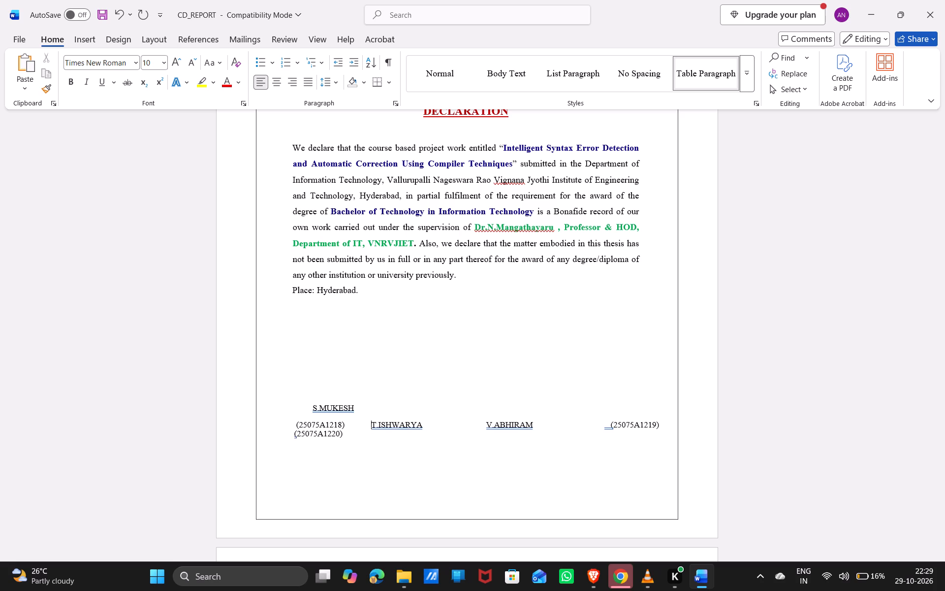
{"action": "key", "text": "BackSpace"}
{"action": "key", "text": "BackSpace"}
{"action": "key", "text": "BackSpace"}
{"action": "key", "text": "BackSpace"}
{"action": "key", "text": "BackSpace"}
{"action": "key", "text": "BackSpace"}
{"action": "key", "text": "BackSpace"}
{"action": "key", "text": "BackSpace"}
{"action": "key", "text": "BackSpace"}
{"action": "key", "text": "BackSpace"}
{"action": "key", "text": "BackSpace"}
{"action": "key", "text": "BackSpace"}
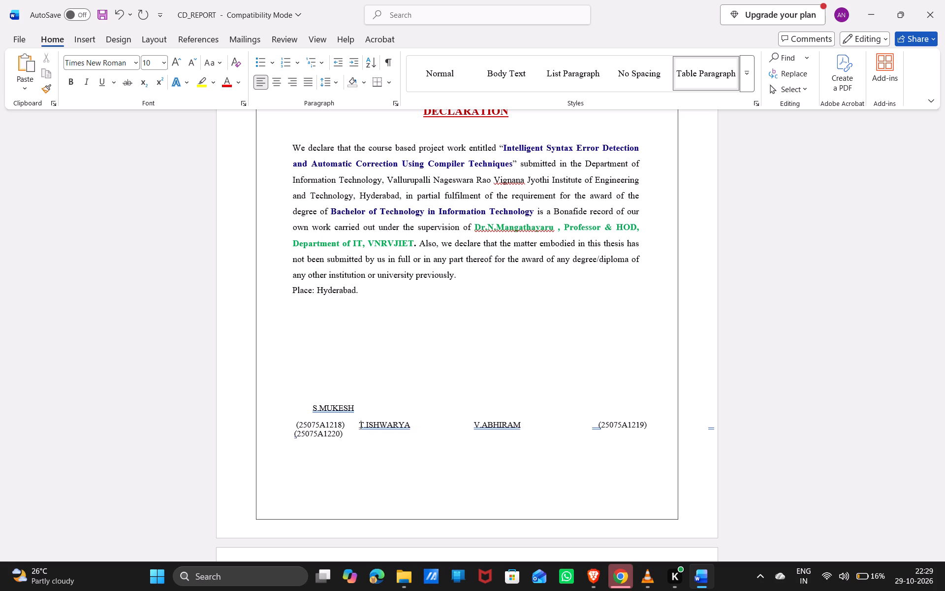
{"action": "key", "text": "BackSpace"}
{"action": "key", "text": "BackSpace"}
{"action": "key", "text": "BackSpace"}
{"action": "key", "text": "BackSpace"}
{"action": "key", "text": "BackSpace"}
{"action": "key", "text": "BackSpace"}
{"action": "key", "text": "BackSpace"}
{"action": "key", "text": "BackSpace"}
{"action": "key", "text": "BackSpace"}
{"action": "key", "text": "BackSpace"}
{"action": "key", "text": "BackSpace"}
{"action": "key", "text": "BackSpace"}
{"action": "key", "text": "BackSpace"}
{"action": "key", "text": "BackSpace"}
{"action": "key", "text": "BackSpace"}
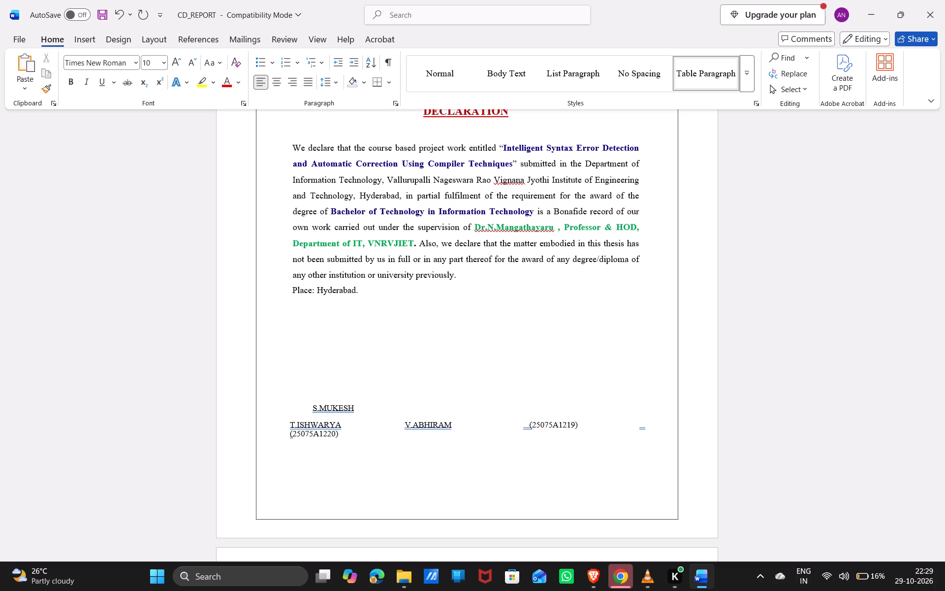
Undo the line edits, the unstructured student list and the table deletion on the declaration page, and redo the table's deletion.
{"action": "key", "text": "ctrl+z"}
{"action": "right_click", "coordinate": [382, 426], "text": "ctrl"}
{"action": "key", "text": "ctrl+z"}
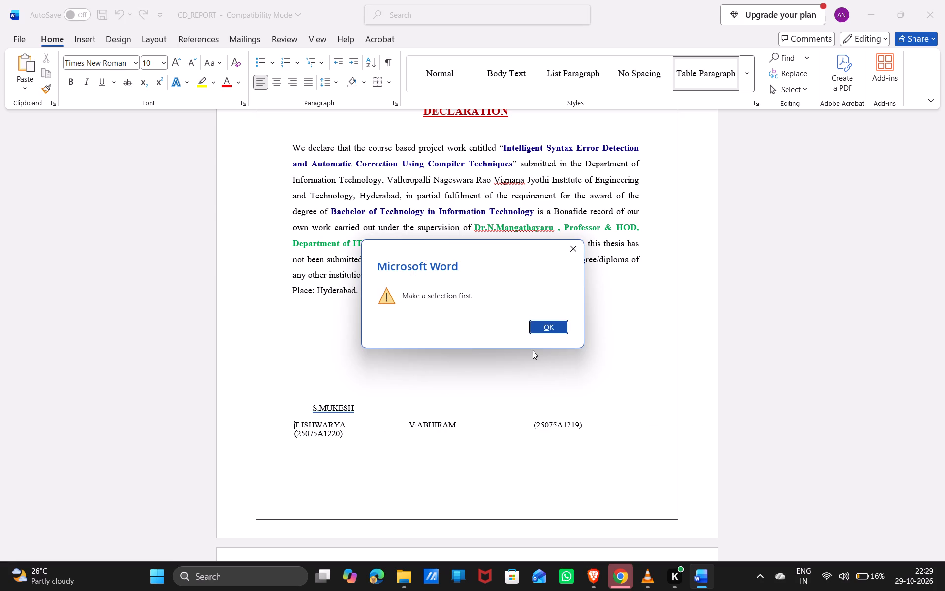
{"action": "left_click", "coordinate": [550, 325]}
{"action": "key", "text": "ctrl+z"}
{"action": "key", "text": "ctrl+z"}
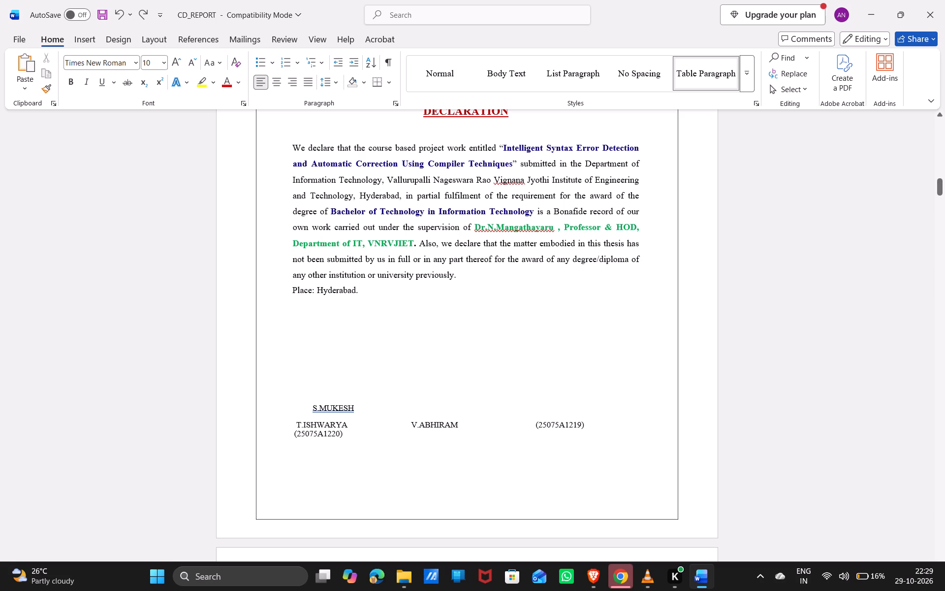
{"action": "key", "text": "ctrl+z"}
{"action": "key", "text": "ctrl+z"}
{"action": "key", "text": "ctrl+z"}
{"action": "key", "text": "ctrl+z"}
{"action": "key", "text": "ctrl+z"}
{"action": "key", "text": "ctrl+z"}
{"action": "key", "text": "ctrl+z"}
{"action": "key", "text": "ctrl+z"}
{"action": "key", "text": "ctrl+z"}
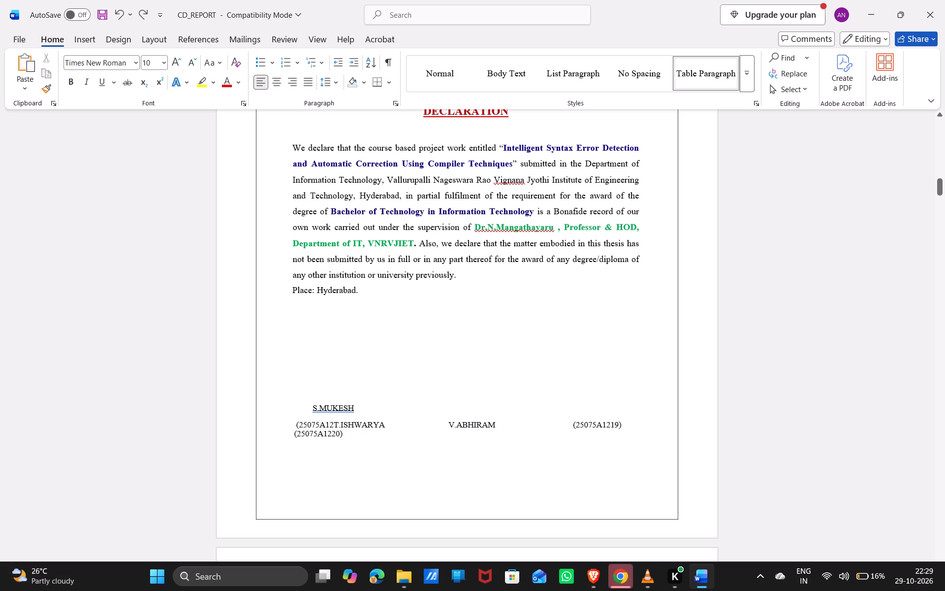
{"action": "key", "text": "ctrl+z"}
{"action": "key", "text": "ctrl+z"}
{"action": "key", "text": "ctrl+z"}
{"action": "key", "text": "ctrl+z"}
{"action": "key", "text": "ctrl+z"}
{"action": "key", "text": "ctrl+z"}
{"action": "key", "text": "ctrl+z"}
{"action": "key", "text": "ctrl+z"}
{"action": "key", "text": "ctrl+z"}
{"action": "key", "text": "ctrl+z"}
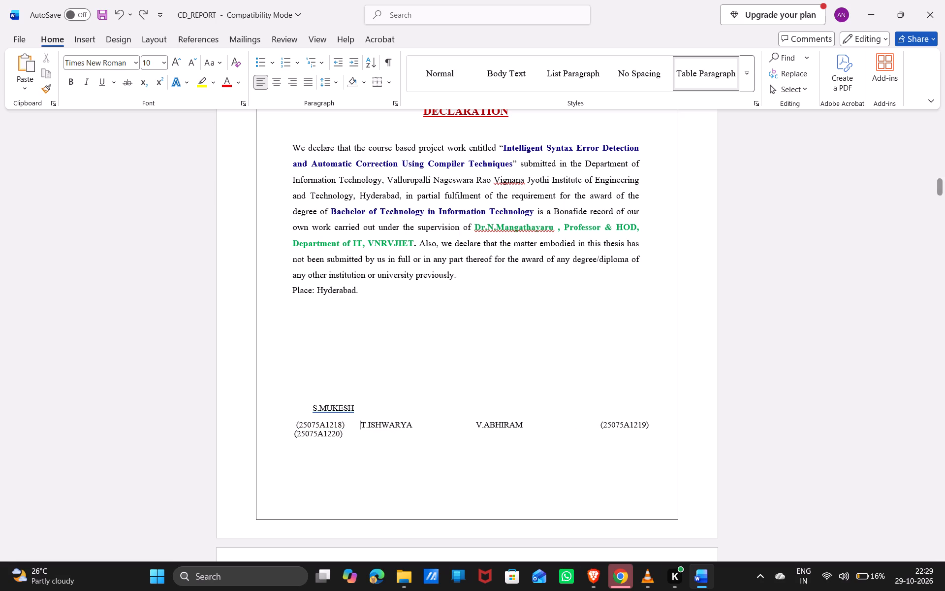
{"action": "key", "text": "ctrl+z"}
{"action": "key", "text": "ctrl+z"}
{"action": "key", "text": "ctrl+z"}
{"action": "key", "text": "ctrl+z"}
{"action": "key", "text": "ctrl+z"}
{"action": "key", "text": "ctrl+z"}
{"action": "key", "text": "ctrl+z"}
{"action": "key", "text": "ctrl+z"}
{"action": "key", "text": "ctrl+z"}
{"action": "key", "text": "ctrl+z"}
{"action": "key", "text": "ctrl+z"}
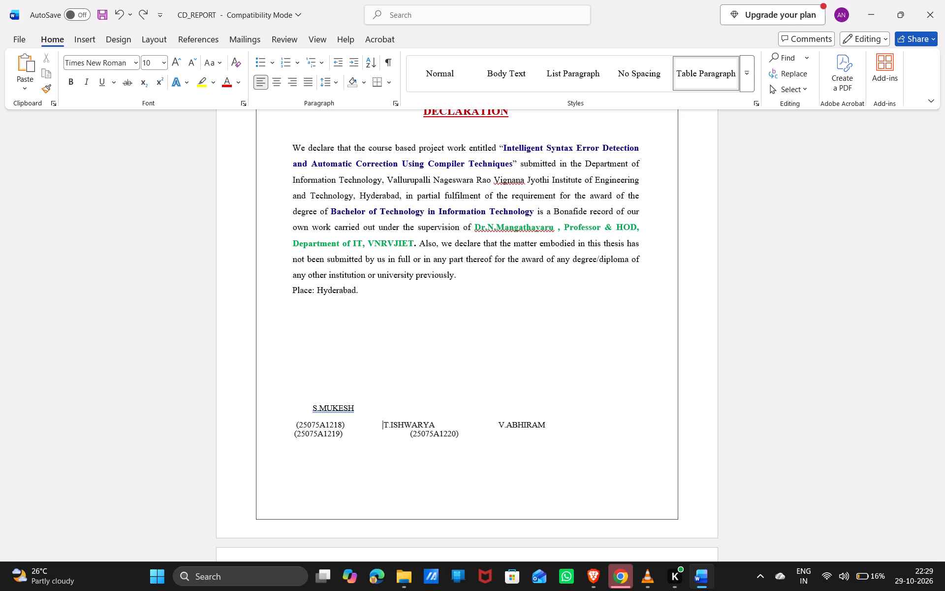
{"action": "key", "text": "ctrl+z"}
{"action": "key", "text": "ctrl+z"}
{"action": "key", "text": "ctrl+z"}
{"action": "key", "text": "ctrl+z"}
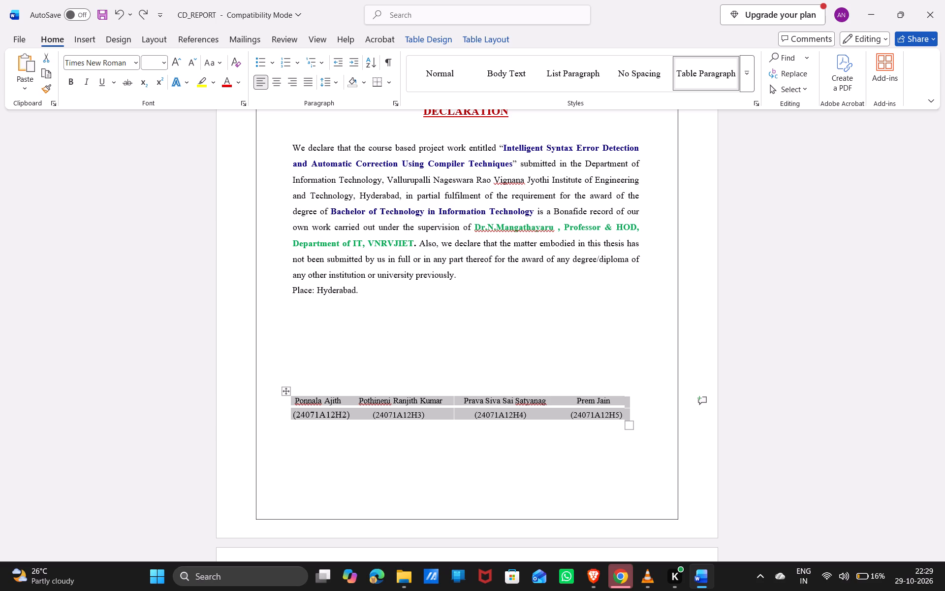
{"action": "key", "text": "ctrl+y"}
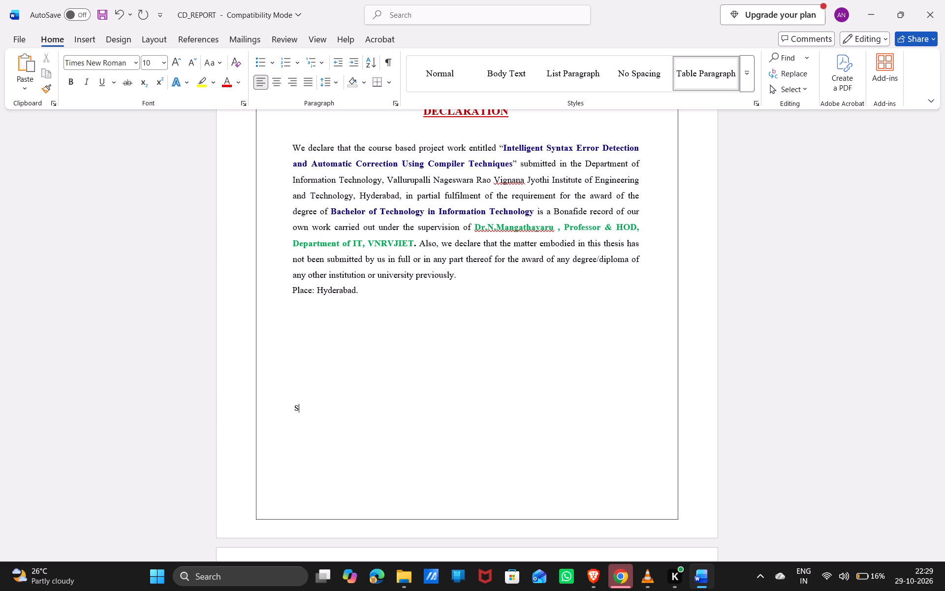
Enter the first and second students' names on one line below the place line, separated by wide spacing.
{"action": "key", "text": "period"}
{"action": "key", "text": "BackSpace"}
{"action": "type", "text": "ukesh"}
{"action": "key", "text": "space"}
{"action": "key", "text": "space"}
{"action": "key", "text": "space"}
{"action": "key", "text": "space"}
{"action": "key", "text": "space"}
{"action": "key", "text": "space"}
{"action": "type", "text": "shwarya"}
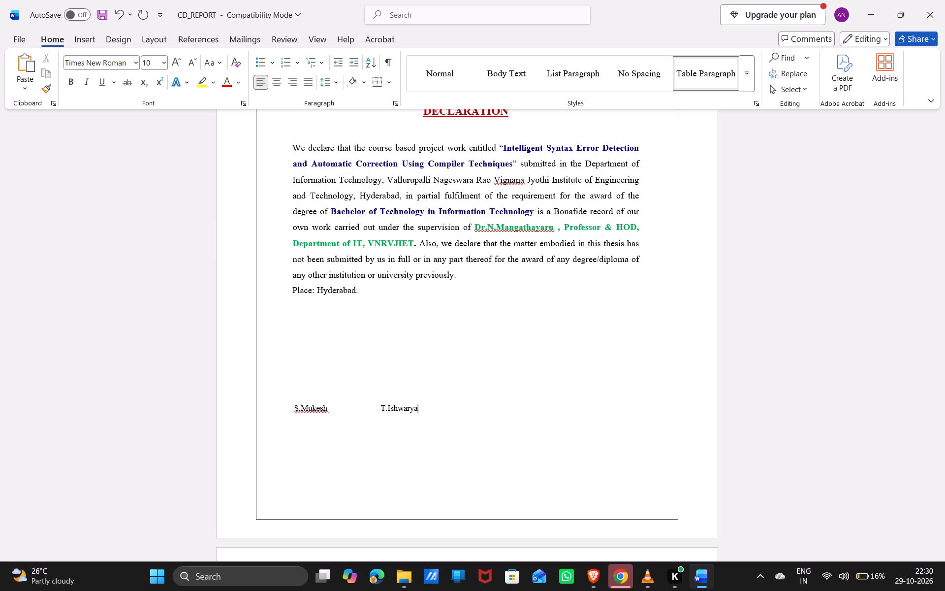
Add wide tab spacing after the second student's name on the name line of the declaration page.
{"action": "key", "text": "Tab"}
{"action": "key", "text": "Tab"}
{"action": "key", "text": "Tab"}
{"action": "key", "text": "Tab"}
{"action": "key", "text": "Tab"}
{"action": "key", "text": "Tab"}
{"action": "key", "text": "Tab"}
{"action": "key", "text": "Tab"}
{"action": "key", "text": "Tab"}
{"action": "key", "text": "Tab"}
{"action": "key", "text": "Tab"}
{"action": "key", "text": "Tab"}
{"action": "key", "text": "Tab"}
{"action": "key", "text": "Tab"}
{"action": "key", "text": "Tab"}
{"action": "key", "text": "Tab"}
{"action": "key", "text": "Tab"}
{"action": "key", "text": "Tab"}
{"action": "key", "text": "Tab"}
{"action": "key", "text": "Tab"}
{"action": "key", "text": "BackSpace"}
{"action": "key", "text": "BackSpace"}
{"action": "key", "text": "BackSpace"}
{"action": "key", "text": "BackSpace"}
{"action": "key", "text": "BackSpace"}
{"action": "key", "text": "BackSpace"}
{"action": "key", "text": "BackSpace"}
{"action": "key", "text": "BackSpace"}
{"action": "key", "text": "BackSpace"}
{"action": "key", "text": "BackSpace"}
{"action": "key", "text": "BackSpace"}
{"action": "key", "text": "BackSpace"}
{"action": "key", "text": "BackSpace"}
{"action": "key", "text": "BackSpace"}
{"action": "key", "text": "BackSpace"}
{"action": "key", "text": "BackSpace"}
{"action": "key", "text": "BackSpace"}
Indent the first student's name with eleven spaces at the start of the name line.
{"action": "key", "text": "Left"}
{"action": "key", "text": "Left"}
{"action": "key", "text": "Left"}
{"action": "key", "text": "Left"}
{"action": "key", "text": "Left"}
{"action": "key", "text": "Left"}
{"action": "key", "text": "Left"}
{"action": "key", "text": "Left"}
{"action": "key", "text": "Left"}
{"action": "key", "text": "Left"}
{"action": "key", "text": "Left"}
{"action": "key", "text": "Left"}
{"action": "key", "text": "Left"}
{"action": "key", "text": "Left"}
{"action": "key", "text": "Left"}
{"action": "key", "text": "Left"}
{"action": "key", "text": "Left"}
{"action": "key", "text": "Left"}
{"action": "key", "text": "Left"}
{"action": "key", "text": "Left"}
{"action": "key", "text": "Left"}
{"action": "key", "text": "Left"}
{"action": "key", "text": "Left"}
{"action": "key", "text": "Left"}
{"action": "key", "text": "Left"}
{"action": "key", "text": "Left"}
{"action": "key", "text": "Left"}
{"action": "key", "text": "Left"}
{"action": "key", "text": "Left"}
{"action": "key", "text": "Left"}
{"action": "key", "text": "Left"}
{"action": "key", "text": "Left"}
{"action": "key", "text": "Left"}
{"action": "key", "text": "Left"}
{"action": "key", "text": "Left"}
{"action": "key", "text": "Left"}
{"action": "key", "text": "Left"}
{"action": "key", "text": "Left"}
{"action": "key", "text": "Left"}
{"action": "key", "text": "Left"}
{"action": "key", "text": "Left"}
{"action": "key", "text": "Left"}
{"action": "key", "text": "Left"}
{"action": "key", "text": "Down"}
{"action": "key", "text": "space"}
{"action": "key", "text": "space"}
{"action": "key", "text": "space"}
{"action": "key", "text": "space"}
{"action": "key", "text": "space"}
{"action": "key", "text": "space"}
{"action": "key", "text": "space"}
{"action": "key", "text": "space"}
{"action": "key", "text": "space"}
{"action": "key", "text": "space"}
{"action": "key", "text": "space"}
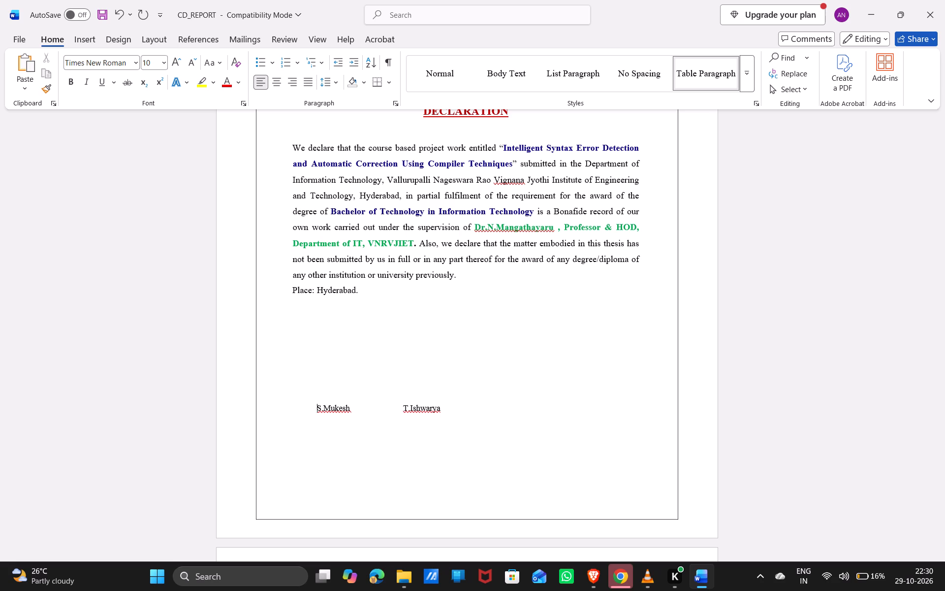
Widen the gap between the first and second students' names on the declaration page's name line by sixteen spaces.
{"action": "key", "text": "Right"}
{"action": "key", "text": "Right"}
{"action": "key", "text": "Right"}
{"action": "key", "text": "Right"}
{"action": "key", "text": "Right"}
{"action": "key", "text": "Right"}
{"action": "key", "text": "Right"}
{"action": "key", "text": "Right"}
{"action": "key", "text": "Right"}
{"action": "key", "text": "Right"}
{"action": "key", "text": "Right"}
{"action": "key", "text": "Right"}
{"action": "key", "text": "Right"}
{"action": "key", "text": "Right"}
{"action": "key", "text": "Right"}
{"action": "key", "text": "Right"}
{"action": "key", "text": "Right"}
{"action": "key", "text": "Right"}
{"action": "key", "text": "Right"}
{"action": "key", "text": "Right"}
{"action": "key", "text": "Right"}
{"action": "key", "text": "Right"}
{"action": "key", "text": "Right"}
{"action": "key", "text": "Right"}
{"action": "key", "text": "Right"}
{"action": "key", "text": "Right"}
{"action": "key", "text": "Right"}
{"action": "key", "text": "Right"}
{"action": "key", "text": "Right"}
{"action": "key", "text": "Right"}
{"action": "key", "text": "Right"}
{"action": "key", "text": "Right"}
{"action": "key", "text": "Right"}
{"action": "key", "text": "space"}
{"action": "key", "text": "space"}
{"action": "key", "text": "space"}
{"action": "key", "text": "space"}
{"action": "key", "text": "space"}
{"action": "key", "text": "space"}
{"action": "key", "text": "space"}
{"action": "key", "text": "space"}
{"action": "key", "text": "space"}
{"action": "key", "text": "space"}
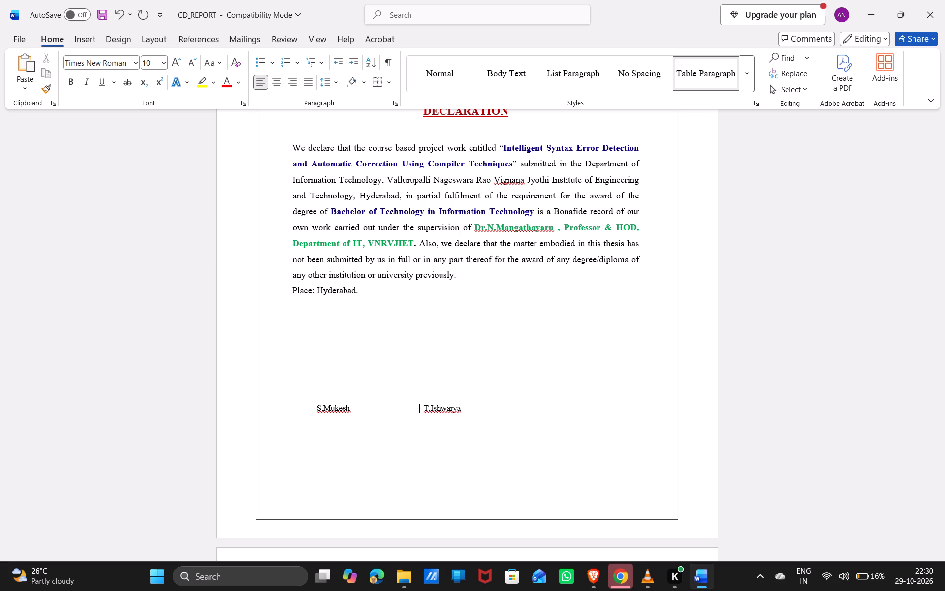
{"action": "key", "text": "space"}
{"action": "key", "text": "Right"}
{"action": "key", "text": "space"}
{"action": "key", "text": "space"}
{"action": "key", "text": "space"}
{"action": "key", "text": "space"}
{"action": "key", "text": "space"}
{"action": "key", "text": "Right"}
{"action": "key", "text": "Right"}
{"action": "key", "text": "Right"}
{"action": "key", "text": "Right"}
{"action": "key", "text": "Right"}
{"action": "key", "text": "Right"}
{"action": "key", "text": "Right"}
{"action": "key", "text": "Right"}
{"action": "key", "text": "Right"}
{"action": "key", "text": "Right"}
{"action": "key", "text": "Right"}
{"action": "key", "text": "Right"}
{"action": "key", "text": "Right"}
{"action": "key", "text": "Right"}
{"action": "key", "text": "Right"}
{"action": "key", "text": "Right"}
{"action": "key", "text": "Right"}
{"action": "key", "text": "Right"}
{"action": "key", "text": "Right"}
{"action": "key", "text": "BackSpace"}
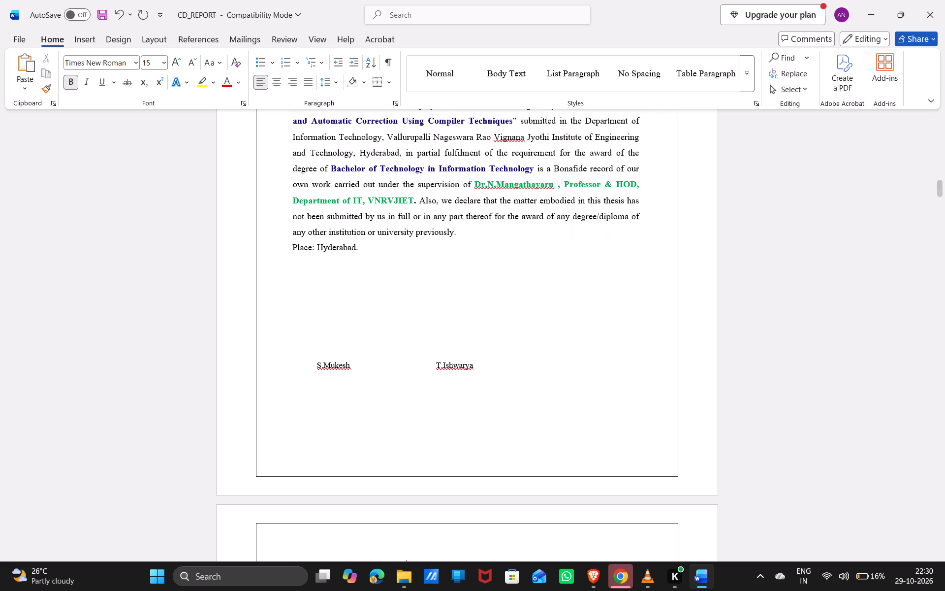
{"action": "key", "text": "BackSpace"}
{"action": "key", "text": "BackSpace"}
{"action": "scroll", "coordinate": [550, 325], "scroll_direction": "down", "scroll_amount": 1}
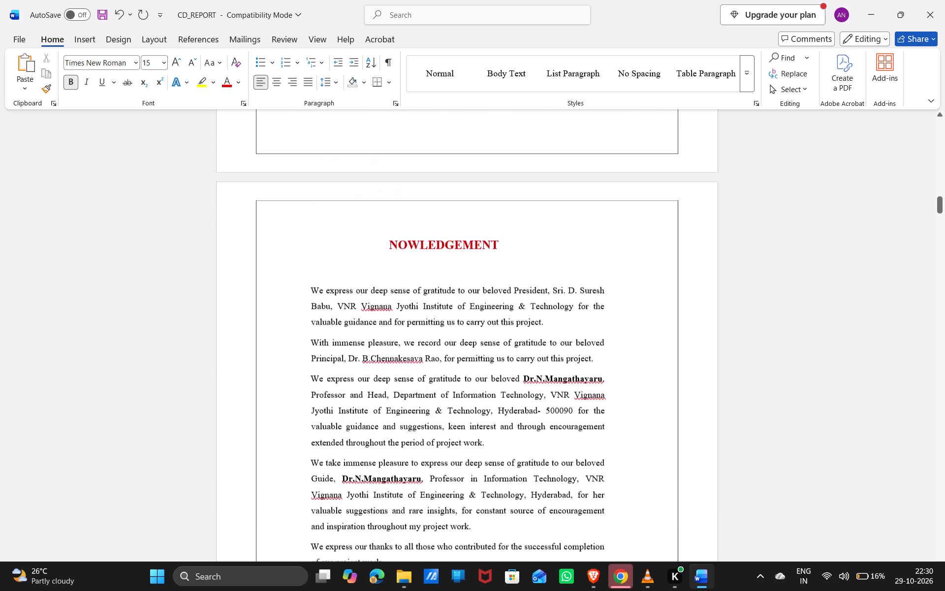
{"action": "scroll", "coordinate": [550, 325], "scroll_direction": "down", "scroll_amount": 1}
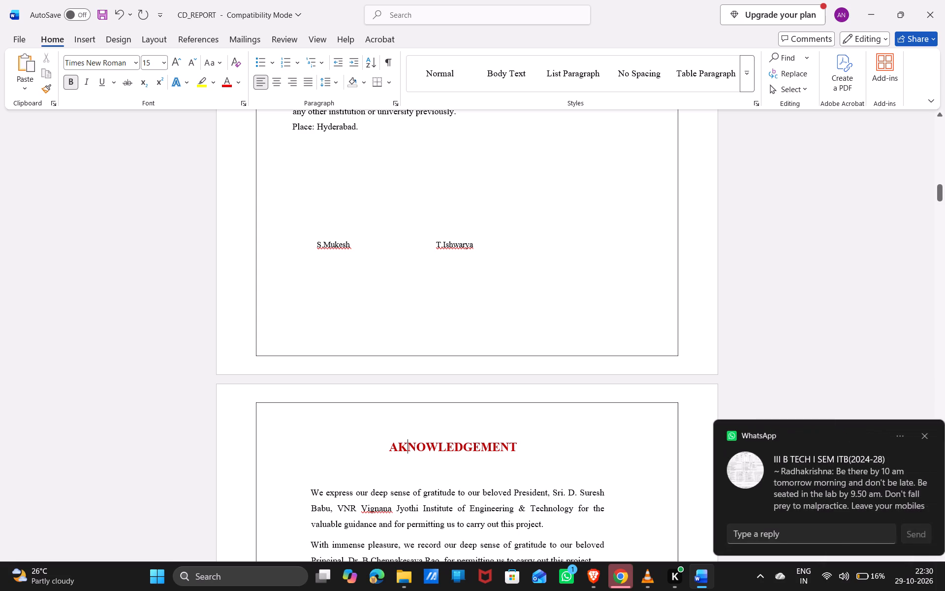
Enter the third student's name after the second student's name on the declaration page's name line.
{"action": "left_click", "coordinate": [497, 246]}
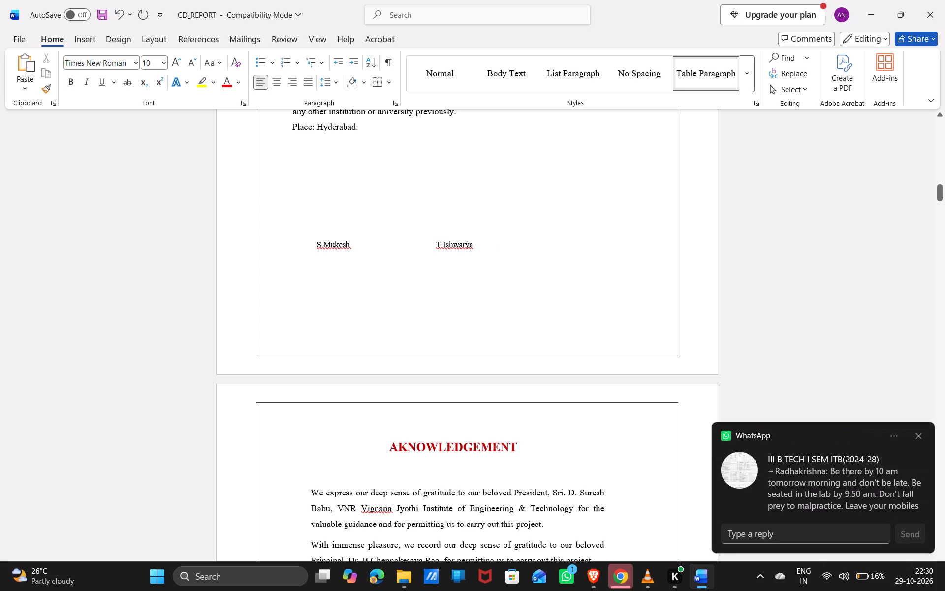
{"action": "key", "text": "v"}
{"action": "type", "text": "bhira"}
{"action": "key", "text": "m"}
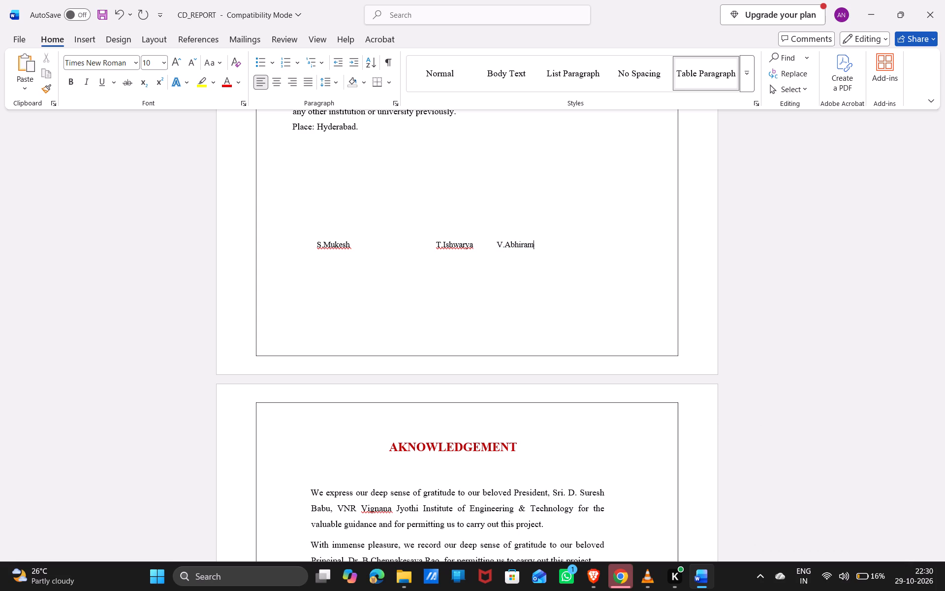
Insert 27 spaces before the third student's name to space the three names evenly across the line.
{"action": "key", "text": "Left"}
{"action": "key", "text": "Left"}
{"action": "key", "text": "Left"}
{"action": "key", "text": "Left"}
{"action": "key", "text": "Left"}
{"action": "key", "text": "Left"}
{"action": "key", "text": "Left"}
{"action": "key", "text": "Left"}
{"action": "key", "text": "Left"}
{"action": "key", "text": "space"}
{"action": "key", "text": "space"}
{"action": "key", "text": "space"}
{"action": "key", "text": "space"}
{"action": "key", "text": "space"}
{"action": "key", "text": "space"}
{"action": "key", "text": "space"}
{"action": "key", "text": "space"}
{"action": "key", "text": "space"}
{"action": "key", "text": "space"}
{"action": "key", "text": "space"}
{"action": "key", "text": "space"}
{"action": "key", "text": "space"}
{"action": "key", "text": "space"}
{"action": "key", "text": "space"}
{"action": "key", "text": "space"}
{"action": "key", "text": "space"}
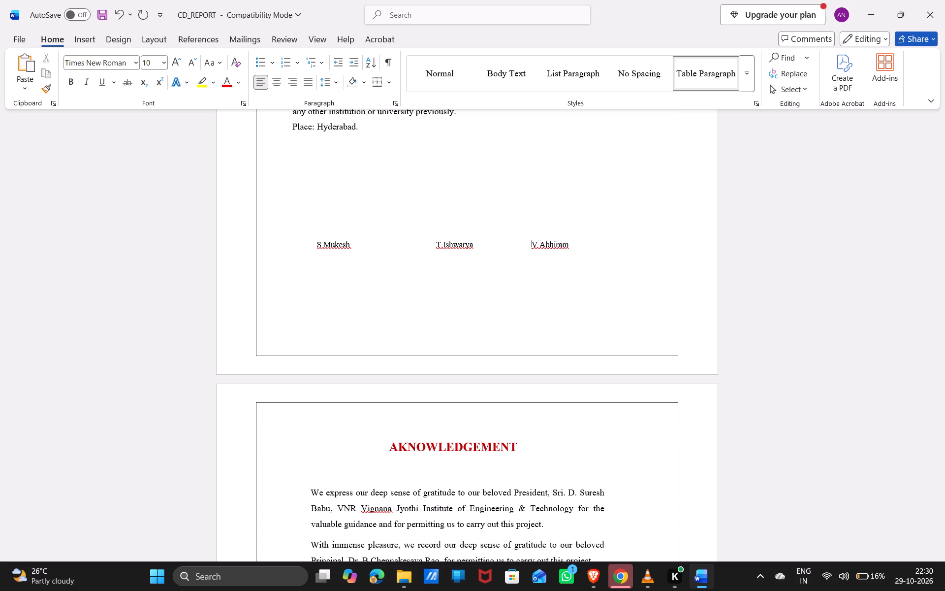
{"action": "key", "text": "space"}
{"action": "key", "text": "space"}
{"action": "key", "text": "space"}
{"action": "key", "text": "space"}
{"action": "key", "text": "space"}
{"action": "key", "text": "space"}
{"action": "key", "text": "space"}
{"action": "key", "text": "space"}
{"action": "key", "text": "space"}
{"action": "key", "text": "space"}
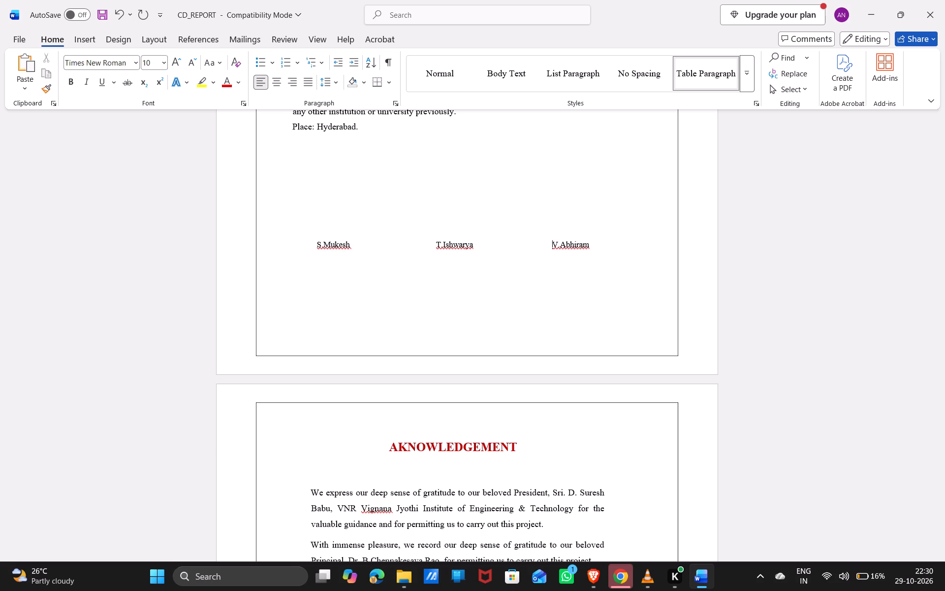
Fine-tune the name line by adding two spaces before the third student's name and one before the second's.
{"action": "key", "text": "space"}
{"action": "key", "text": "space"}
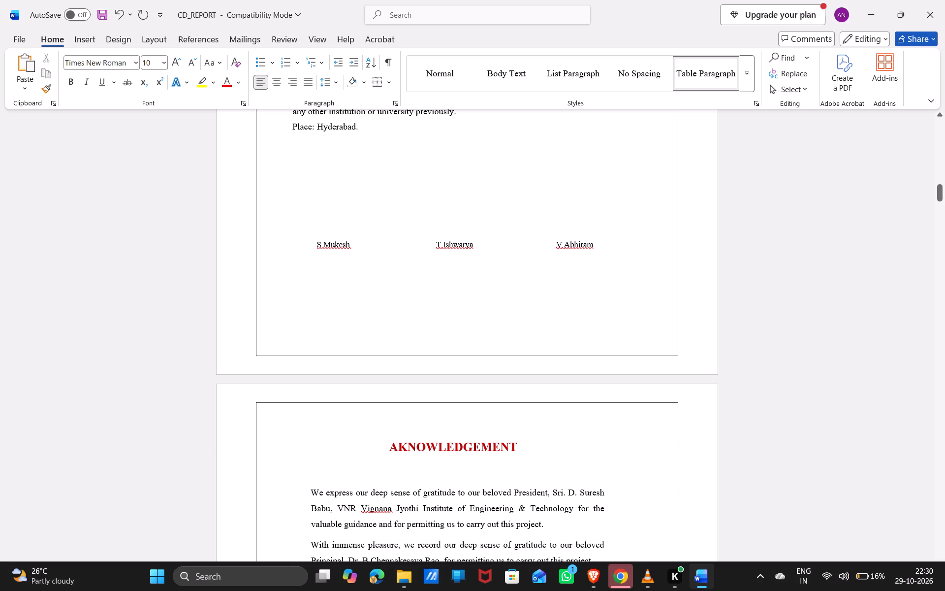
{"action": "left_click", "coordinate": [431, 245]}
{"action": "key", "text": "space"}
Enter the first student's roll number in parentheses on a new line below the three student names.
{"action": "left_click", "coordinate": [321, 260]}
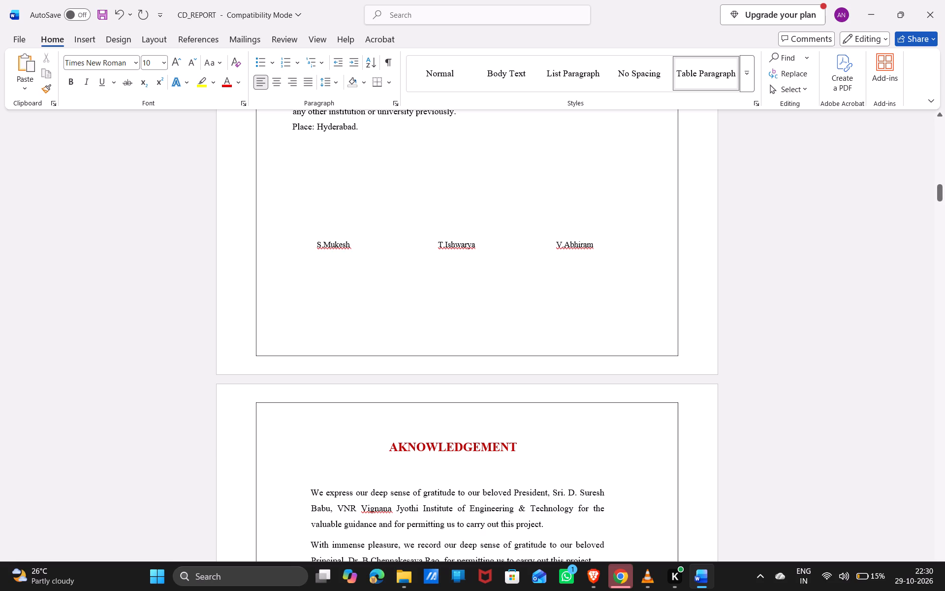
{"action": "left_click", "coordinate": [321, 260]}
{"action": "key", "text": "Left"}
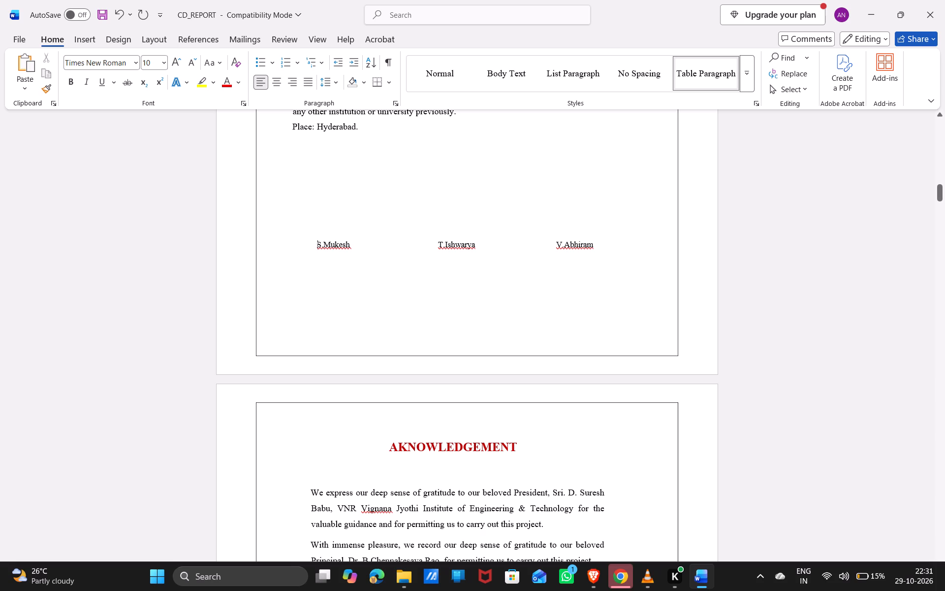
{"action": "key", "text": "Left"}
{"action": "left_click", "coordinate": [321, 260]}
{"action": "left_click", "coordinate": [618, 242]}
{"action": "key", "text": "Return"}
{"action": "key", "text": "shift+parenleft"}
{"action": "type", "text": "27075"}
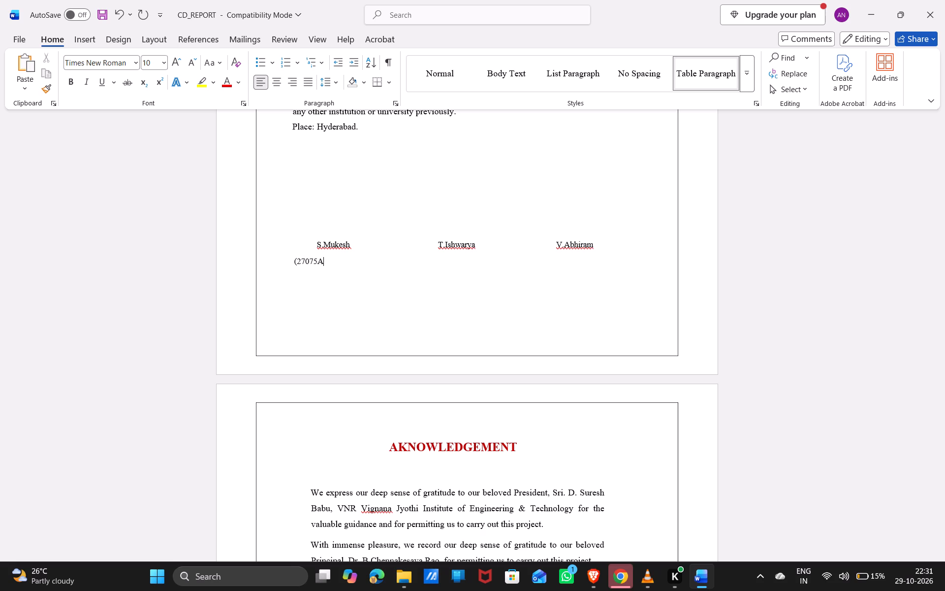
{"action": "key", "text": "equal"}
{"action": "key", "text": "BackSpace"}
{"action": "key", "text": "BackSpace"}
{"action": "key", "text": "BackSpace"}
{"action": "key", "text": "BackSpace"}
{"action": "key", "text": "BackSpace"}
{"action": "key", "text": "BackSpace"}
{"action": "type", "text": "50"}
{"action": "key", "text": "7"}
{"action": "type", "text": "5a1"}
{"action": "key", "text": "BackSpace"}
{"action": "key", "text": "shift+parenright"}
Indent the first student's roll number with eight spaces so it sits centred beneath the name.
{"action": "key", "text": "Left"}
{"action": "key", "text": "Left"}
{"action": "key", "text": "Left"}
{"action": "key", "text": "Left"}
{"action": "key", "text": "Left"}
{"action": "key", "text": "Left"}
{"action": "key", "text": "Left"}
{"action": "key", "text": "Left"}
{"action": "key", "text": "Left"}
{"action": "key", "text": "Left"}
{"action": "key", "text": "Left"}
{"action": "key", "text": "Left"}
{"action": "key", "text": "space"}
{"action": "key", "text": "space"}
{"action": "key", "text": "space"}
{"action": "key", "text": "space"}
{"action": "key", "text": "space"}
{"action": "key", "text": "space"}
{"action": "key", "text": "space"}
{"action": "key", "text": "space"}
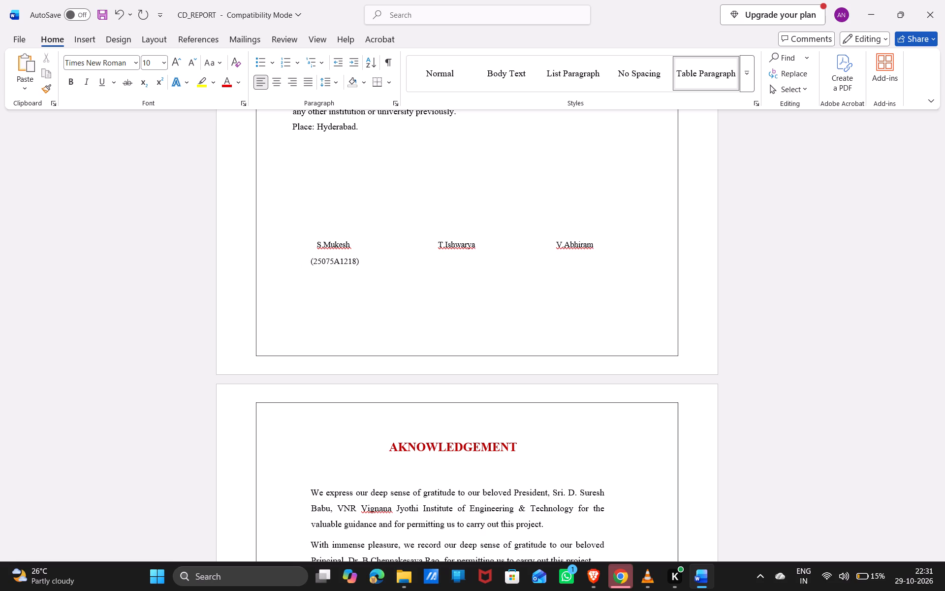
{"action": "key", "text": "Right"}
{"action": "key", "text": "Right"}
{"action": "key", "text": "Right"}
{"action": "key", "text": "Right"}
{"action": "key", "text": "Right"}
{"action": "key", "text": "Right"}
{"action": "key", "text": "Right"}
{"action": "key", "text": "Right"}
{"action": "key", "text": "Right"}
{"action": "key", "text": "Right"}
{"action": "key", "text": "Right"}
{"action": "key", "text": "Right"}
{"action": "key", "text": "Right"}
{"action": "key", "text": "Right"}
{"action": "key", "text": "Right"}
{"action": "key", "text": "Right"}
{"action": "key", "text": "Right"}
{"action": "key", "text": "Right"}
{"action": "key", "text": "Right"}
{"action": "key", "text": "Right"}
Enter the second student's roll number in parentheses beneath the second name, adding twenty spaces before it on the roll-number line.
{"action": "left_click", "coordinate": [389, 263]}
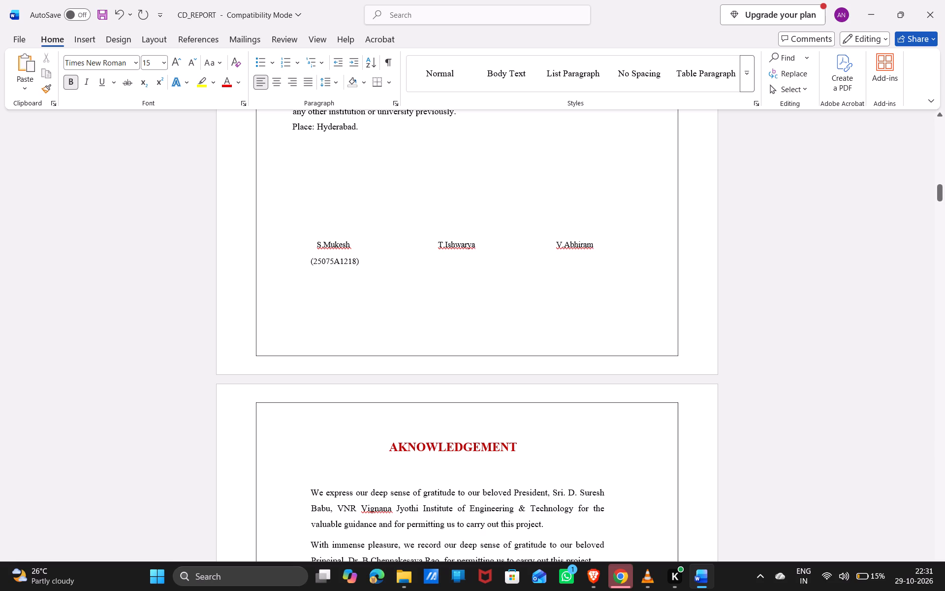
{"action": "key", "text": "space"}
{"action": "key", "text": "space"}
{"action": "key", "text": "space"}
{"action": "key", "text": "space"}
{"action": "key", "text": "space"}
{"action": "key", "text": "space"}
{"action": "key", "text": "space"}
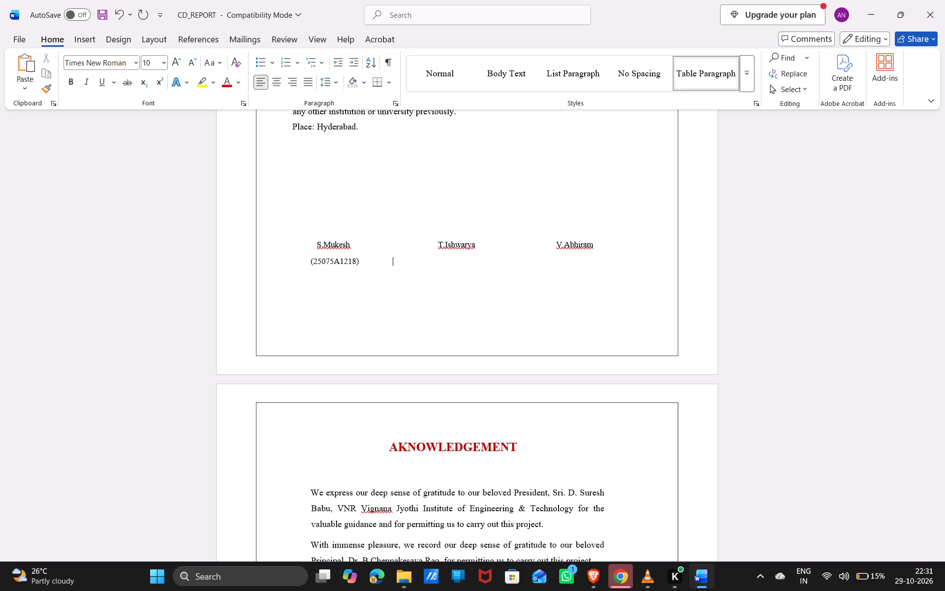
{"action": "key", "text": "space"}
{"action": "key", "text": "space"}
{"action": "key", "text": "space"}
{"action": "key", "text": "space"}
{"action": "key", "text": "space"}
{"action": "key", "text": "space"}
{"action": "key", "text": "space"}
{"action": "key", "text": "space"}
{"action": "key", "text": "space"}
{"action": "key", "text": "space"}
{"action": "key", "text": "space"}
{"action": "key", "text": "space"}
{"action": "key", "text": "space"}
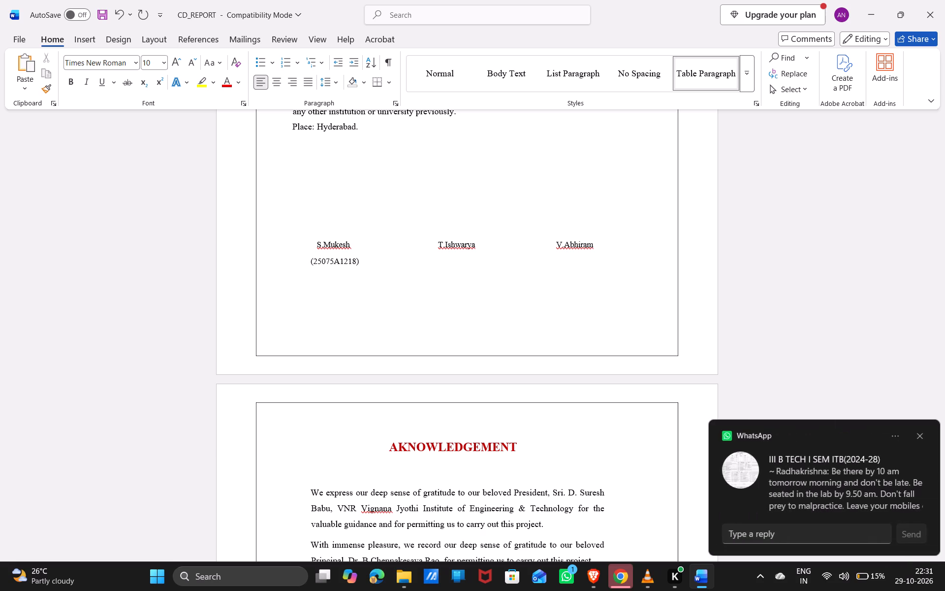
{"action": "key", "text": "shift+parenleft"}
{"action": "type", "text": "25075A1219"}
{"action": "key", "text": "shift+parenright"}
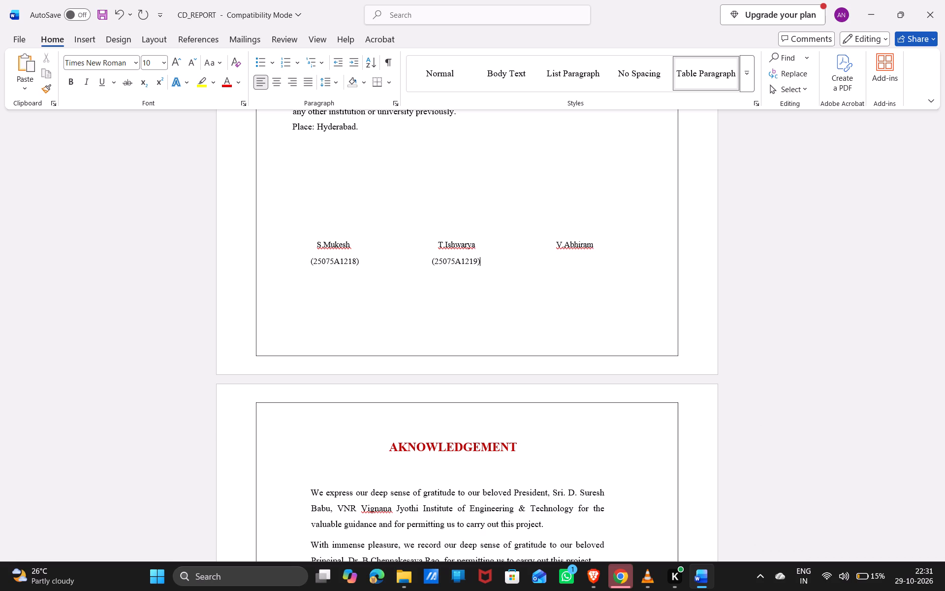
Enter the third student's roll number in parentheses beneath the third name, separated from the second roll number by three tab gaps.
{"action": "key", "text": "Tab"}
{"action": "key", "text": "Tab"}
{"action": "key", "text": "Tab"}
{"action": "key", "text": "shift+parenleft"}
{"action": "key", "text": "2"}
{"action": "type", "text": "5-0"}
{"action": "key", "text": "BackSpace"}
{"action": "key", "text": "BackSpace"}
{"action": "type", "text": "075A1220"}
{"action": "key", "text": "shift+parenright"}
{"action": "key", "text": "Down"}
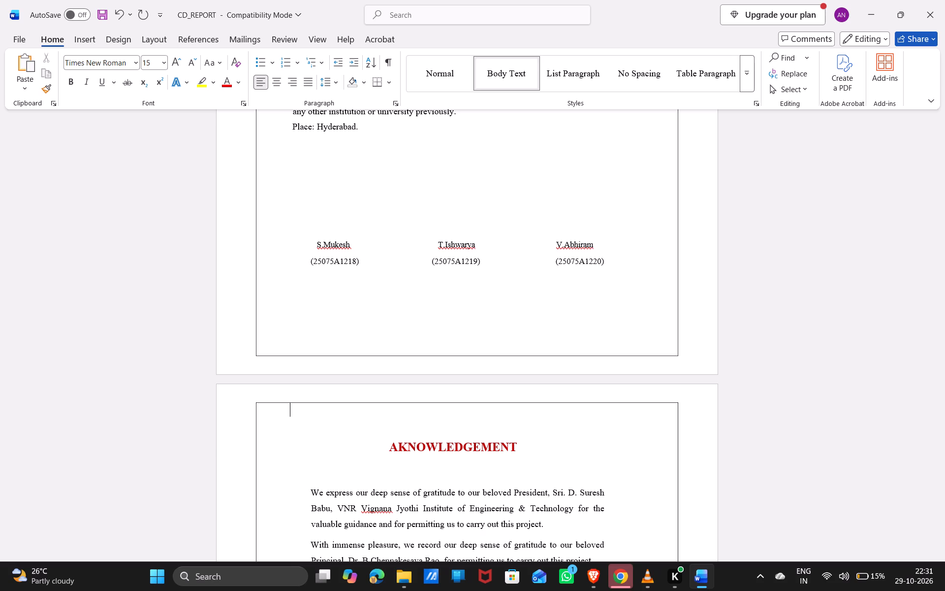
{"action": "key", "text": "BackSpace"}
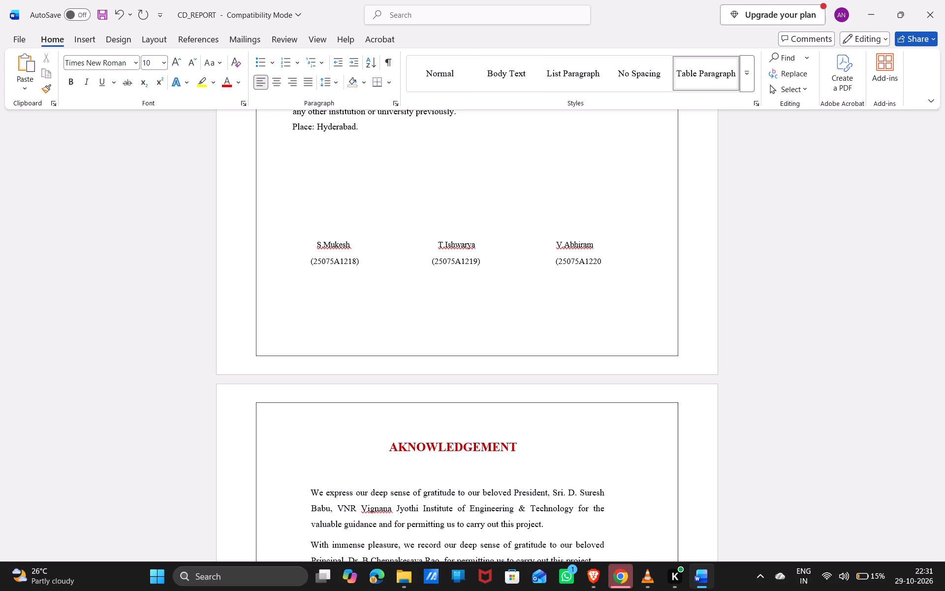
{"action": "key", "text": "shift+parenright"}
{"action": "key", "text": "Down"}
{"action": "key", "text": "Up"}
Replace two tab gaps before the third student's roll number with 27 spaces to centre it beneath the name.
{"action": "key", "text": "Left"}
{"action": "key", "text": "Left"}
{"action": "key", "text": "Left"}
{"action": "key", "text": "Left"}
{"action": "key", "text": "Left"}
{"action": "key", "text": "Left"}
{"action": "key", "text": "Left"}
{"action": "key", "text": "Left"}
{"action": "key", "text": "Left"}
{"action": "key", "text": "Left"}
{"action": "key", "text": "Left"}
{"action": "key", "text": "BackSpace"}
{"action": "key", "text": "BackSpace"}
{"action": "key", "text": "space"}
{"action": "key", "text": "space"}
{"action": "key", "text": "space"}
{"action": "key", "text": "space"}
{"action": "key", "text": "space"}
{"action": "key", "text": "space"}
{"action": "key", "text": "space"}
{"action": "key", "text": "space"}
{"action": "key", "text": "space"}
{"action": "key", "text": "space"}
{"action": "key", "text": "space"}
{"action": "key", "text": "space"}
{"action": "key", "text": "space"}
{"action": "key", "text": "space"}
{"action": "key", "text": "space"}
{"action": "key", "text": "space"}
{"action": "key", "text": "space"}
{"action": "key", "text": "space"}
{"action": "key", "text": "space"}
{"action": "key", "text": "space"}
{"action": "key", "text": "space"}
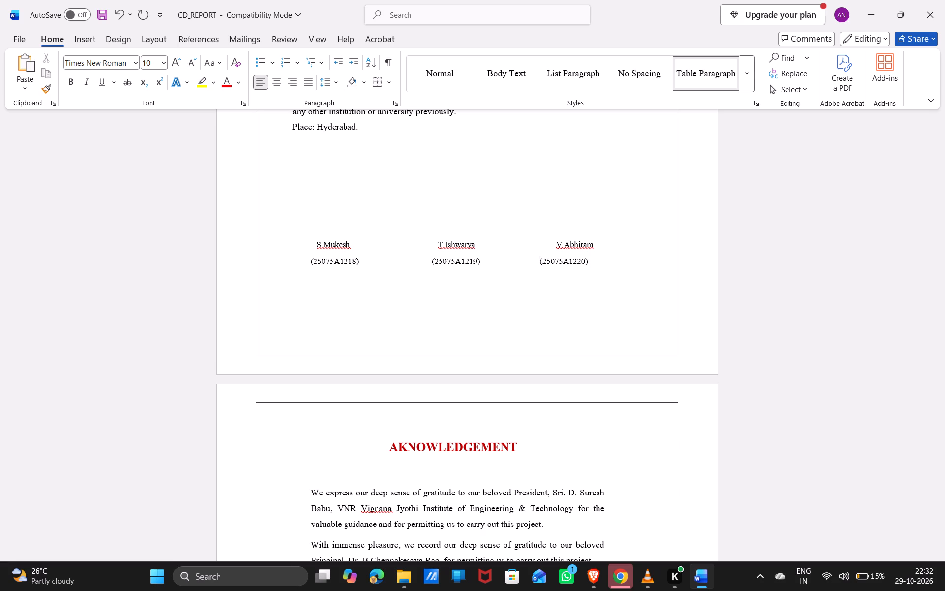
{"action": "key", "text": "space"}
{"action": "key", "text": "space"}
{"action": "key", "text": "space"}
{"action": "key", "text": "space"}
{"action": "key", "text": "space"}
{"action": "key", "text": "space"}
Set the font size of the three student names and roll numbers on the declaration page to 11.
{"action": "left_click_drag", "start_coordinate": [351, 244], "coordinate": [313, 251]}
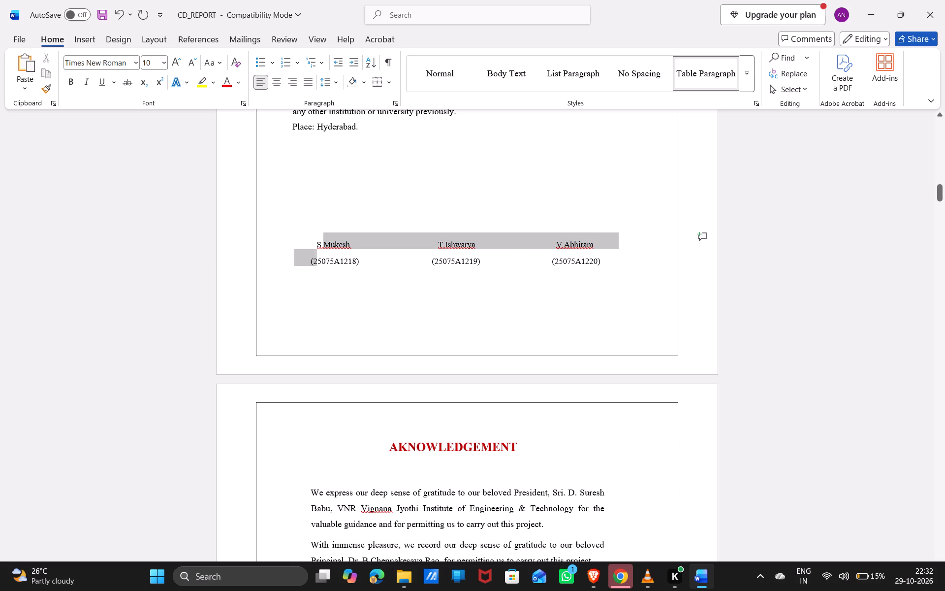
{"action": "left_click_drag", "start_coordinate": [313, 251], "coordinate": [313, 251]}
{"action": "left_click", "coordinate": [346, 250]}
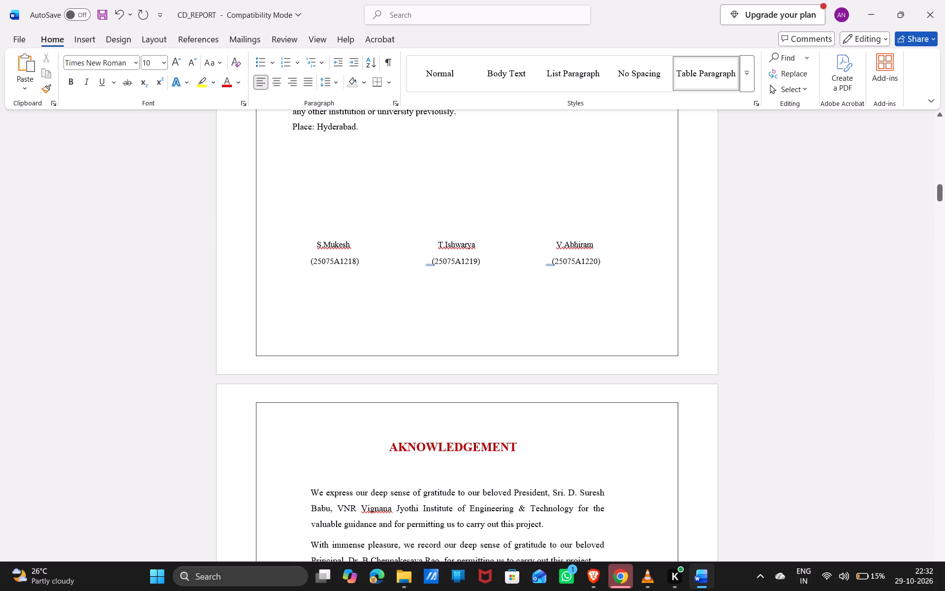
{"action": "left_click_drag", "start_coordinate": [314, 242], "coordinate": [325, 242]}
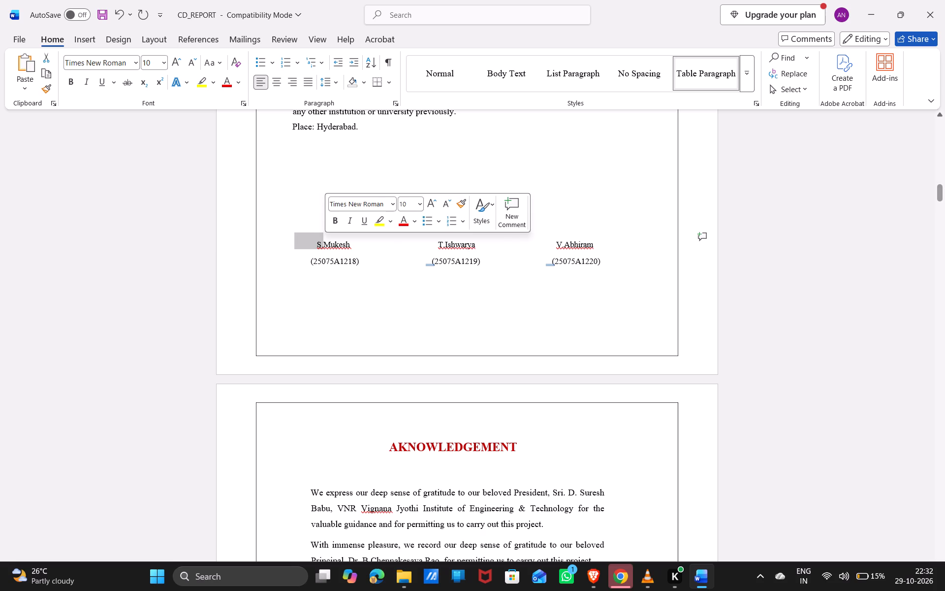
{"action": "left_click", "coordinate": [342, 127]}
{"action": "double_click", "coordinate": [342, 127]}
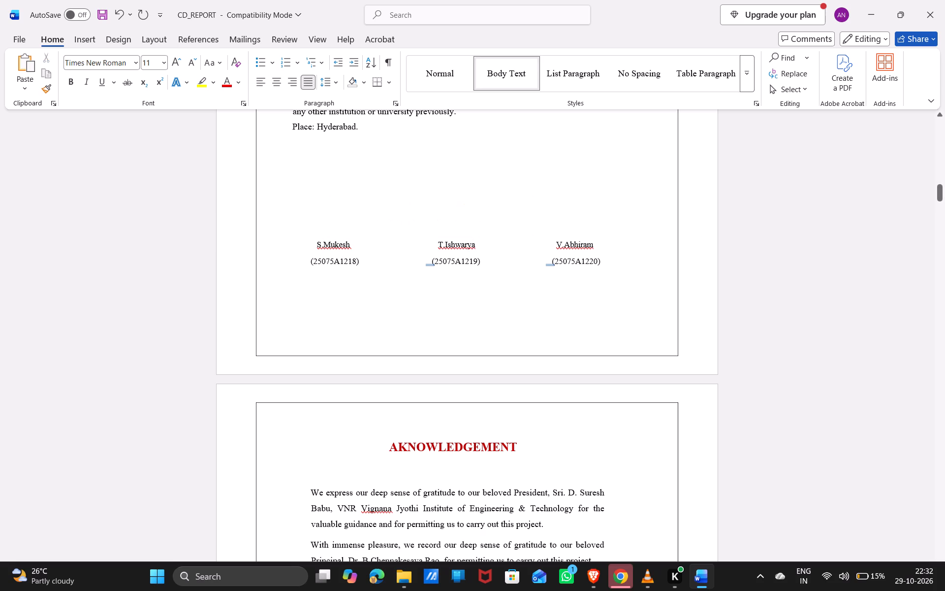
{"action": "left_click", "coordinate": [336, 239]}
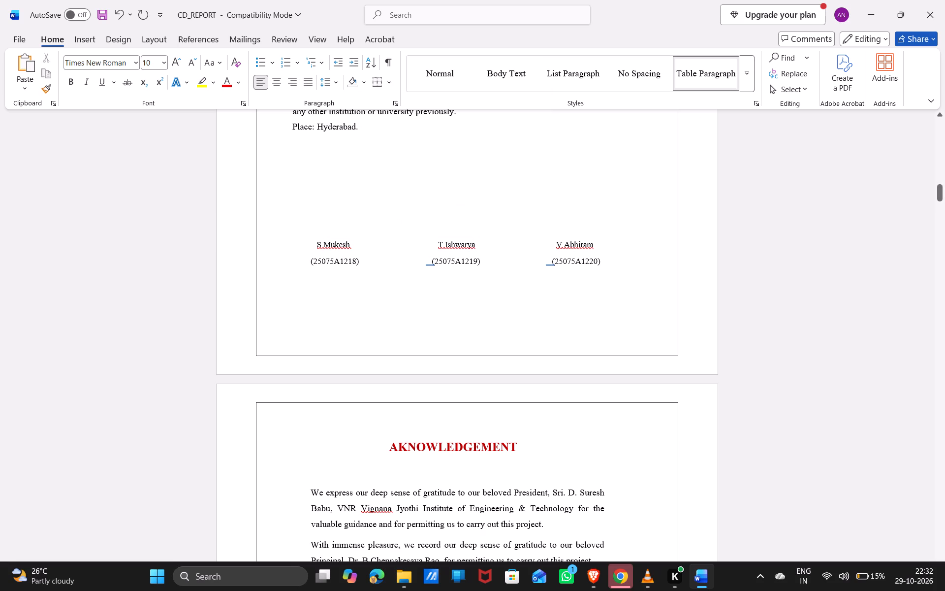
{"action": "left_click_drag", "start_coordinate": [291, 244], "coordinate": [608, 260]}
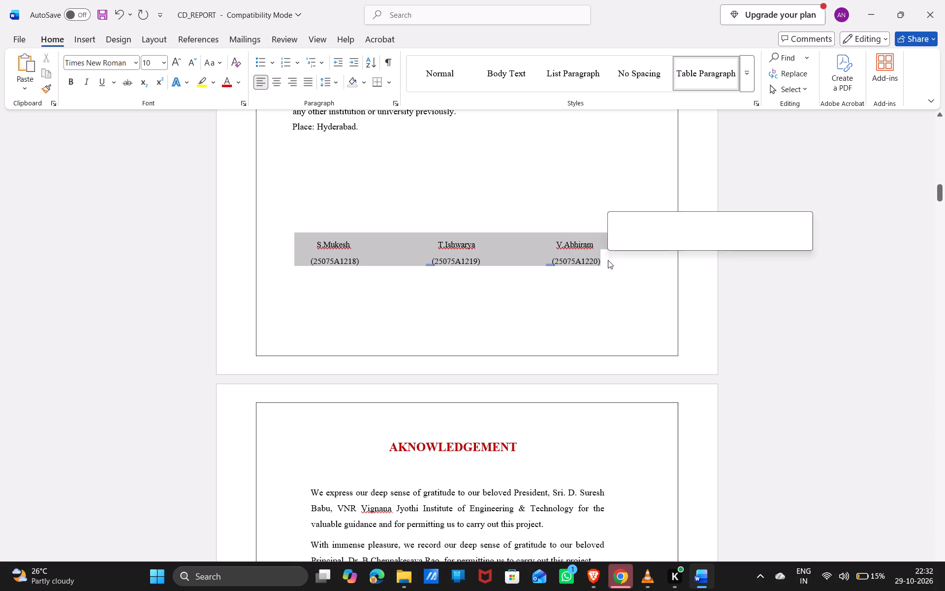
{"action": "left_click", "coordinate": [165, 66]}
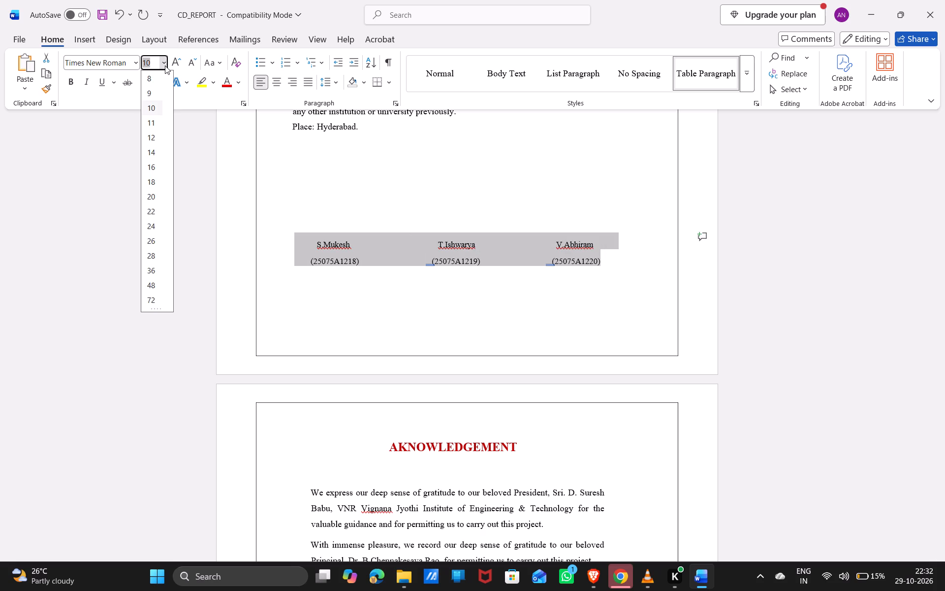
{"action": "left_click", "coordinate": [158, 124]}
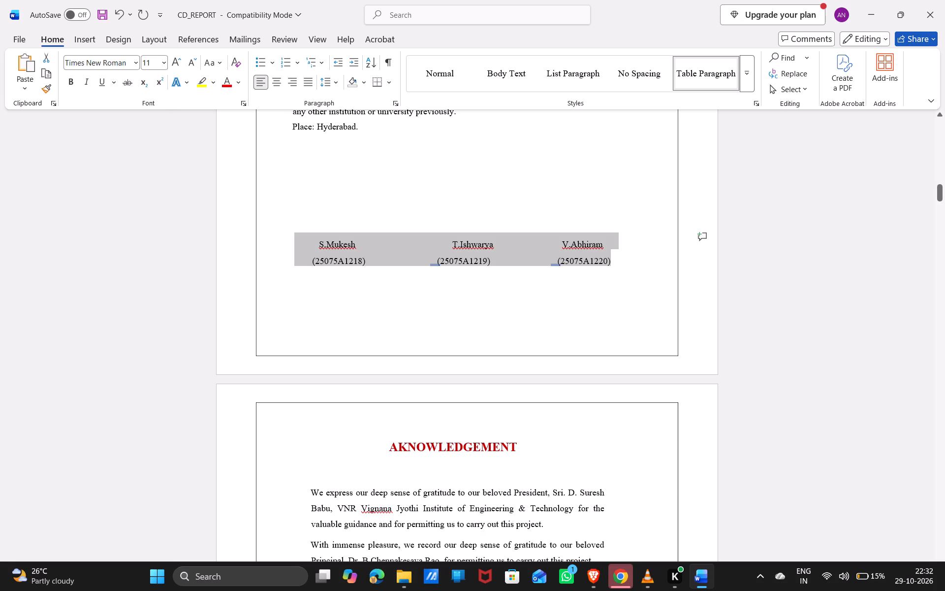
{"action": "left_click", "coordinate": [694, 201]}
Insert four spaces before the second student's roll number so it lines up beneath the second name.
{"action": "scroll", "coordinate": [694, 201], "scroll_direction": "up", "scroll_amount": 1}
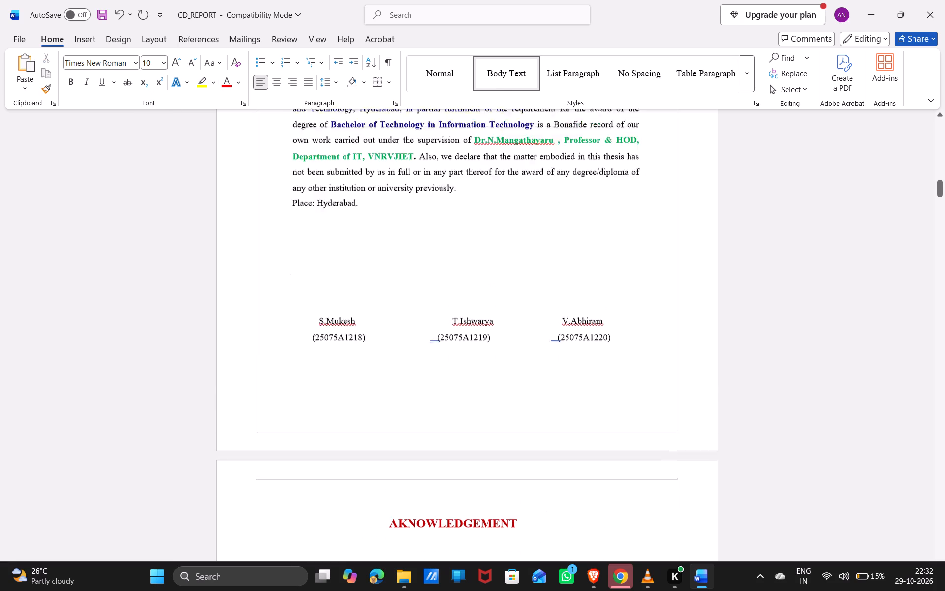
{"action": "scroll", "coordinate": [694, 201], "scroll_direction": "up", "scroll_amount": 1}
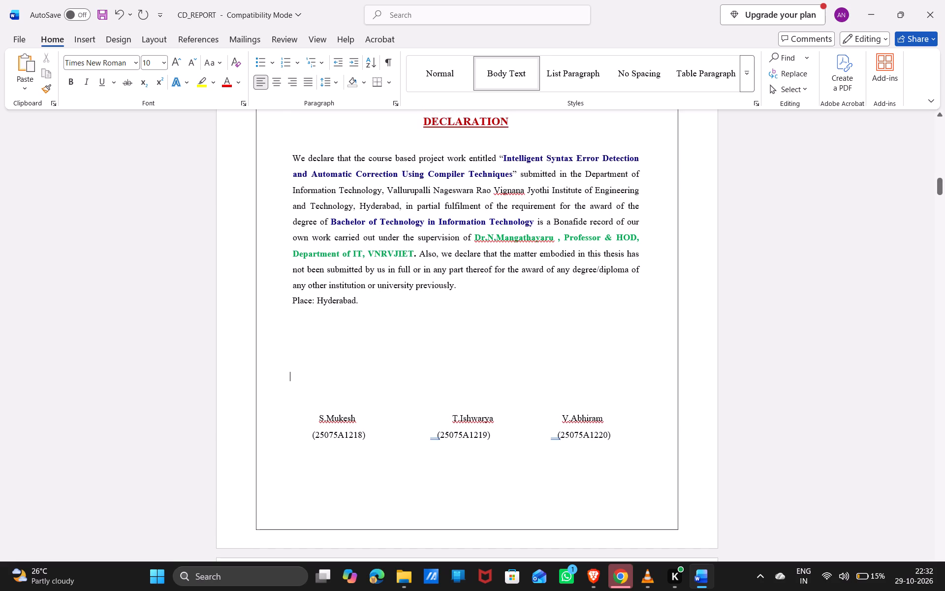
{"action": "left_click", "coordinate": [433, 435]}
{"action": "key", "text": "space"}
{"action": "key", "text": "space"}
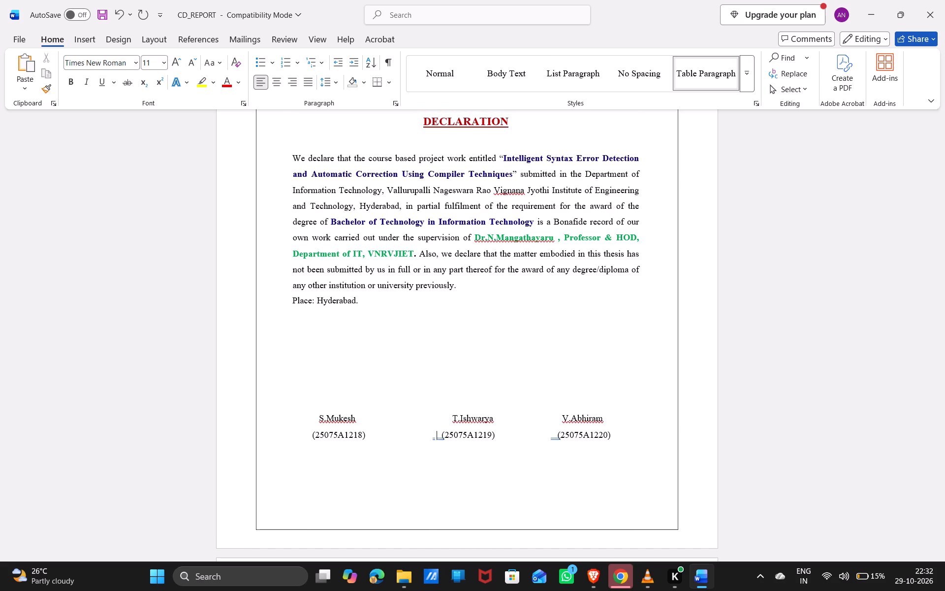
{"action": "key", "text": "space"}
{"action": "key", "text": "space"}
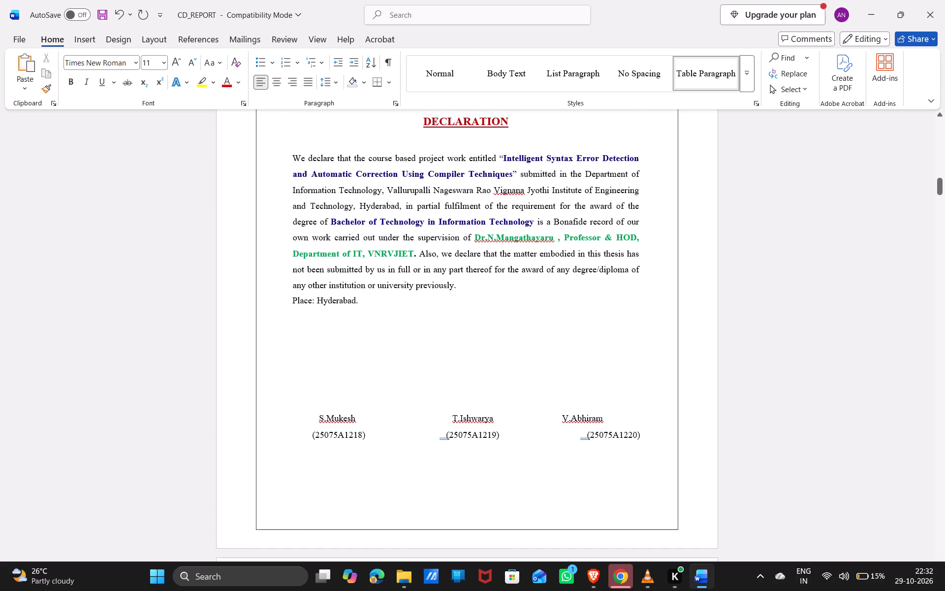
Delete thirteen spaces before the third student's roll number so it sits centred beneath the third name.
{"action": "left_click", "coordinate": [586, 437]}
{"action": "key", "text": "BackSpace"}
{"action": "key", "text": "BackSpace"}
{"action": "key", "text": "BackSpace"}
{"action": "key", "text": "BackSpace"}
{"action": "key", "text": "BackSpace"}
{"action": "key", "text": "BackSpace"}
{"action": "key", "text": "BackSpace"}
{"action": "key", "text": "BackSpace"}
{"action": "key", "text": "BackSpace"}
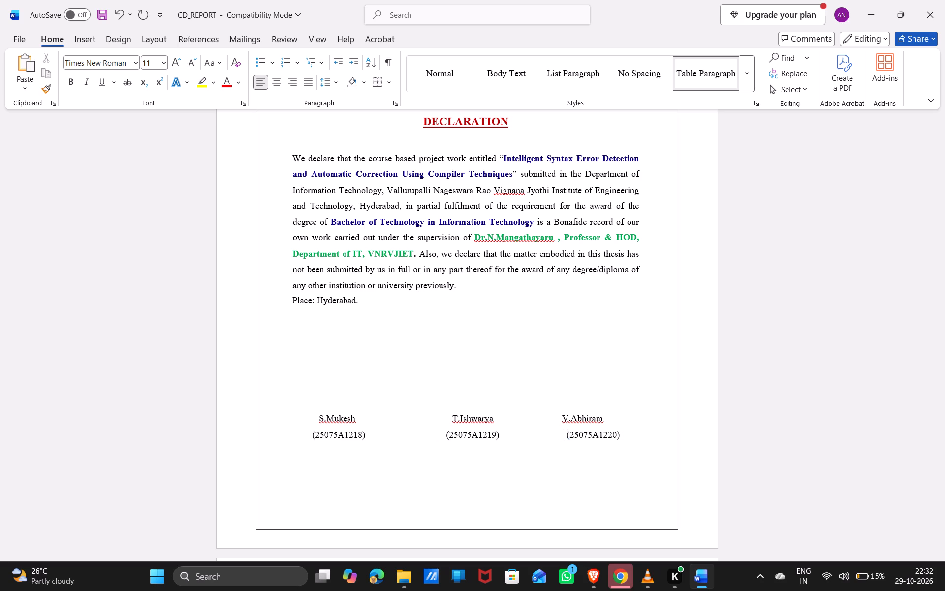
{"action": "key", "text": "BackSpace"}
{"action": "key", "text": "BackSpace"}
{"action": "key", "text": "BackSpace"}
{"action": "key", "text": "BackSpace"}
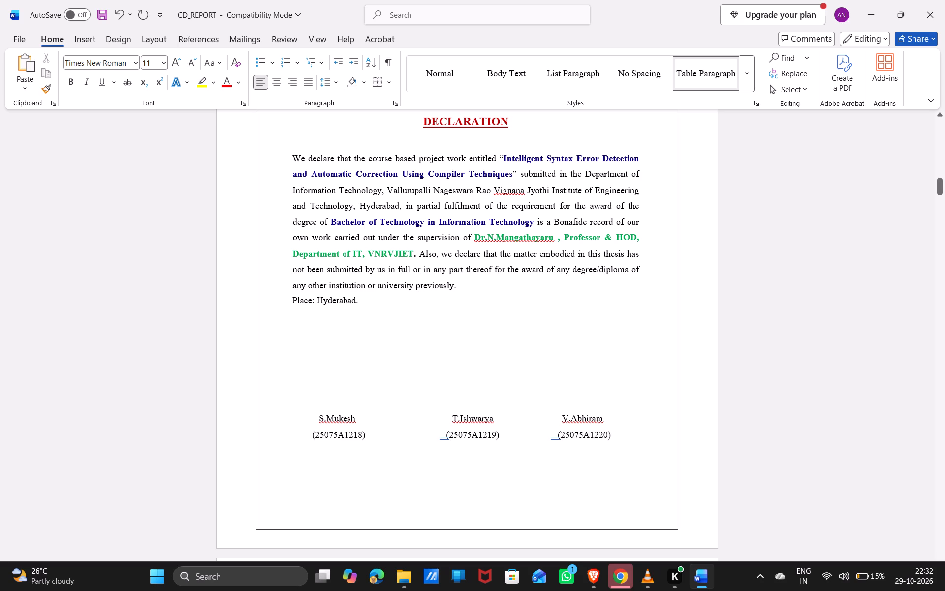
Replace the quoted project title in the certificate paragraph with LEXITAC.
{"action": "scroll", "coordinate": [511, 280], "scroll_direction": "up", "scroll_amount": 8}
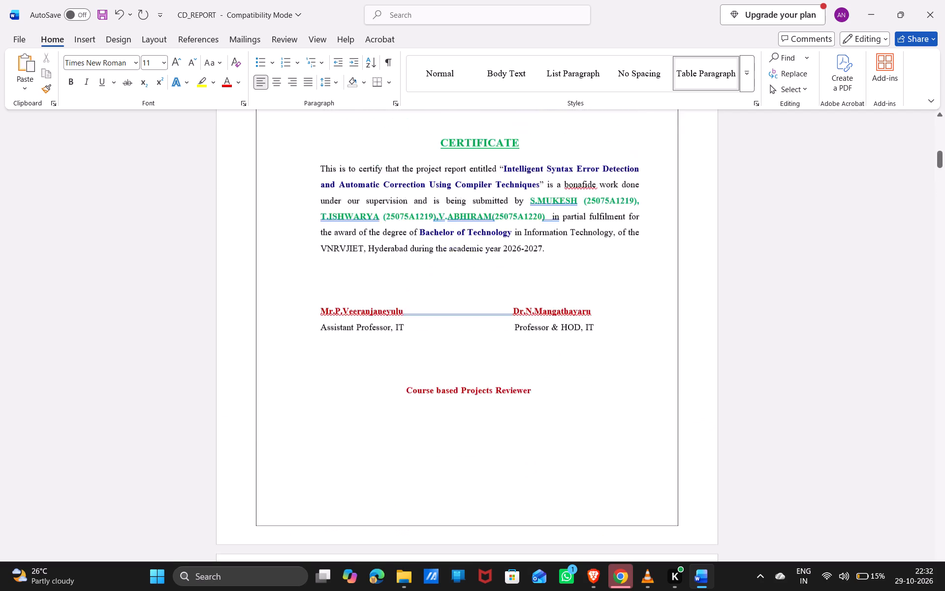
{"action": "scroll", "coordinate": [511, 280], "scroll_direction": "up", "scroll_amount": 1}
{"action": "scroll", "coordinate": [511, 280], "scroll_direction": "down", "scroll_amount": 2}
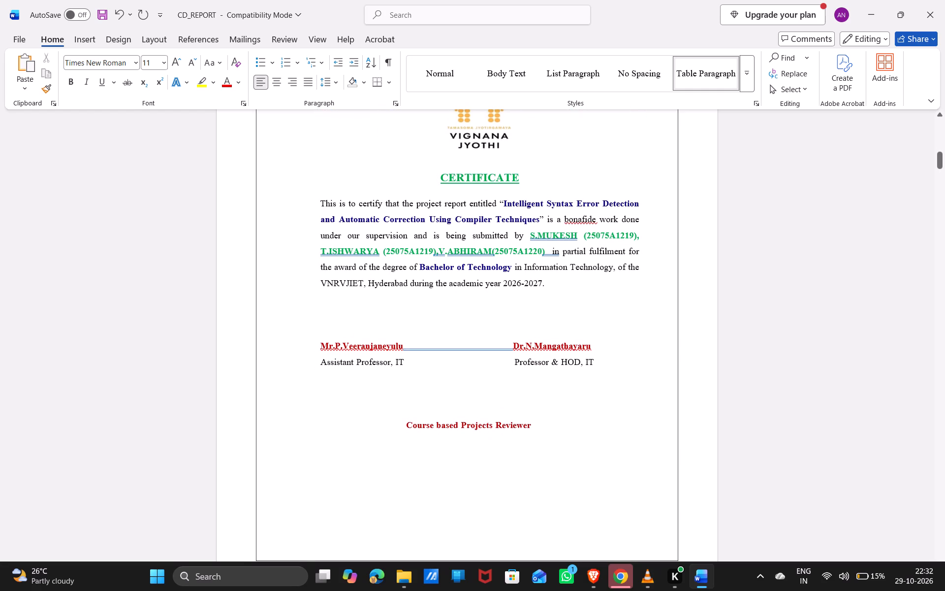
{"action": "left_click_drag", "start_coordinate": [538, 224], "coordinate": [420, 221]}
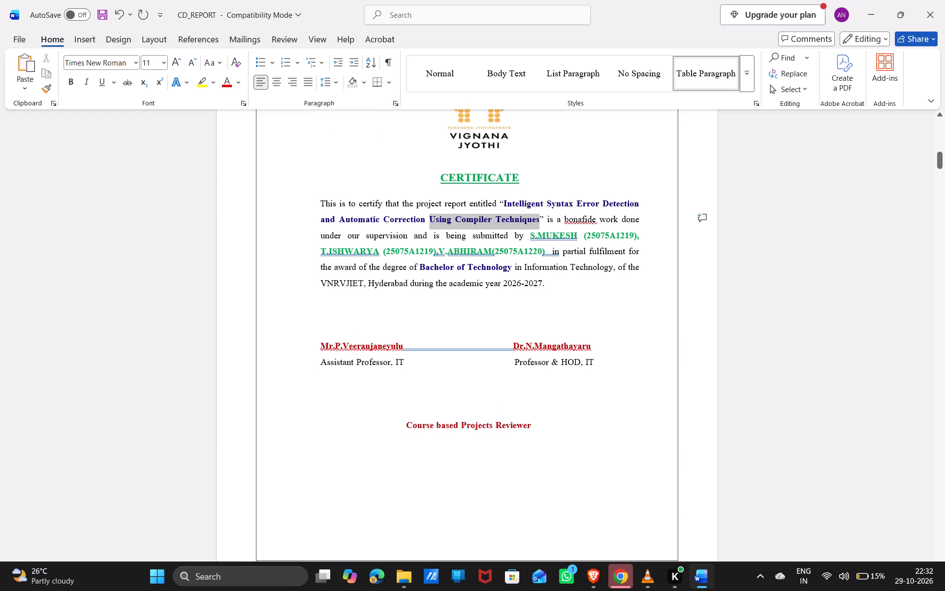
{"action": "left_click_drag", "start_coordinate": [420, 221], "coordinate": [513, 205]}
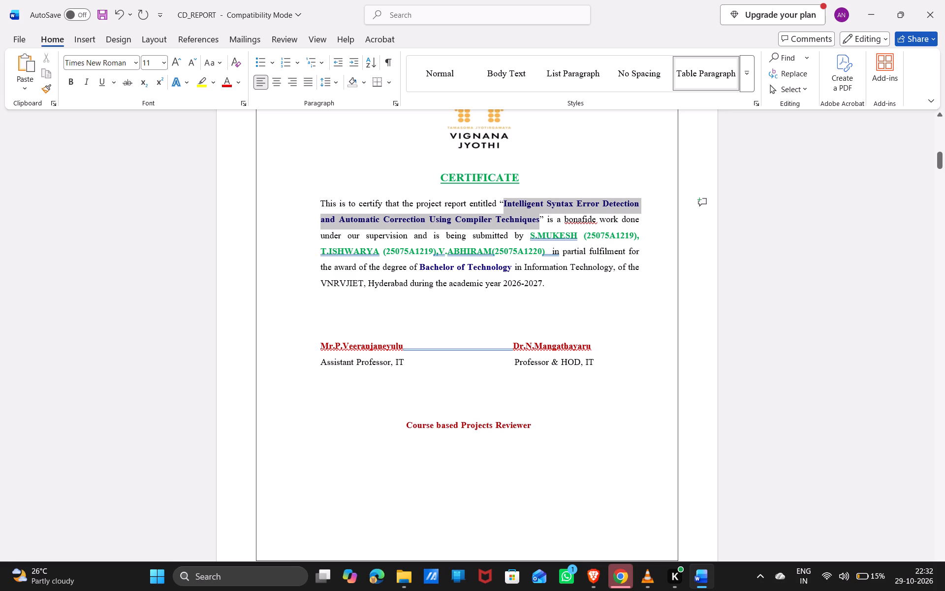
{"action": "left_click_drag", "start_coordinate": [513, 205], "coordinate": [509, 205]}
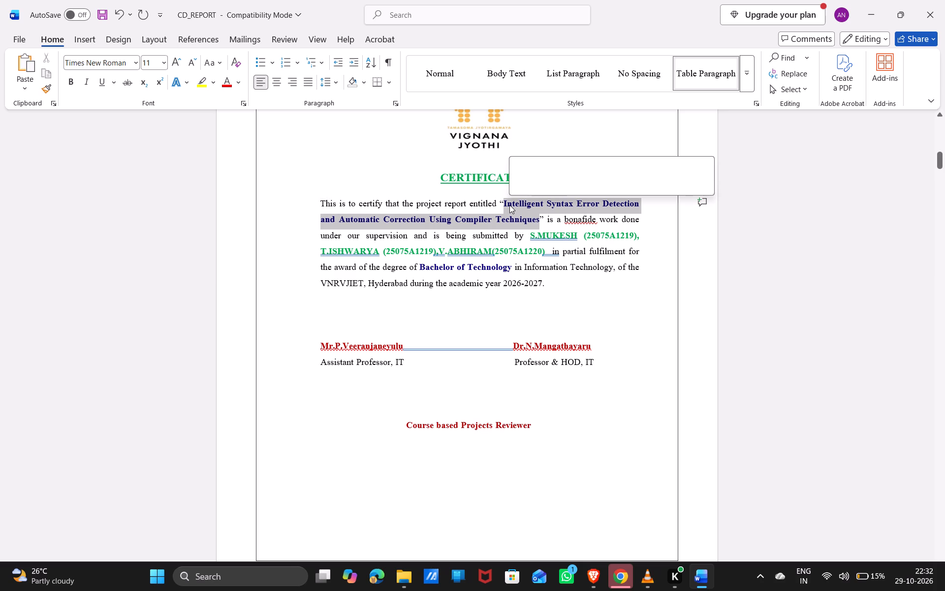
{"action": "key", "text": "BackSpace"}
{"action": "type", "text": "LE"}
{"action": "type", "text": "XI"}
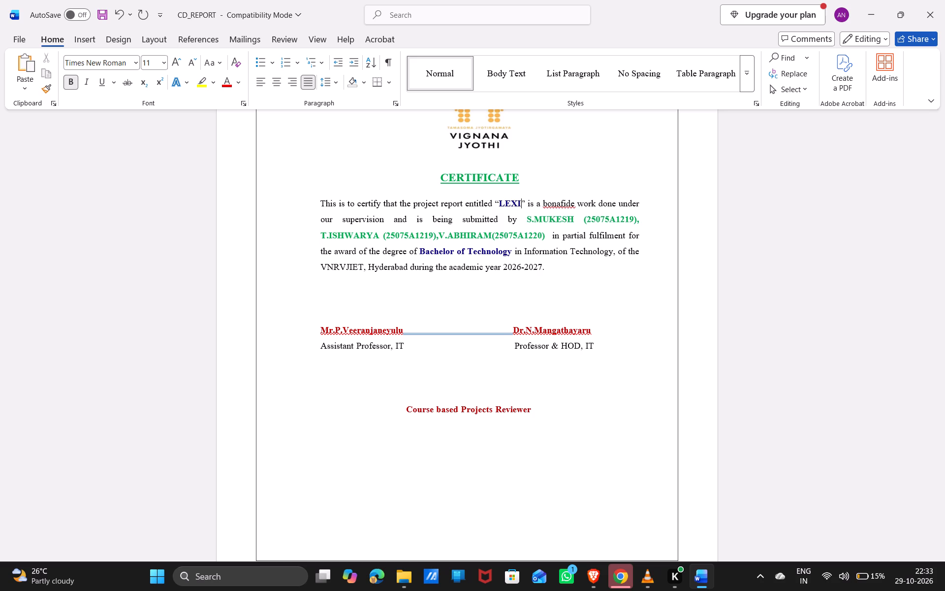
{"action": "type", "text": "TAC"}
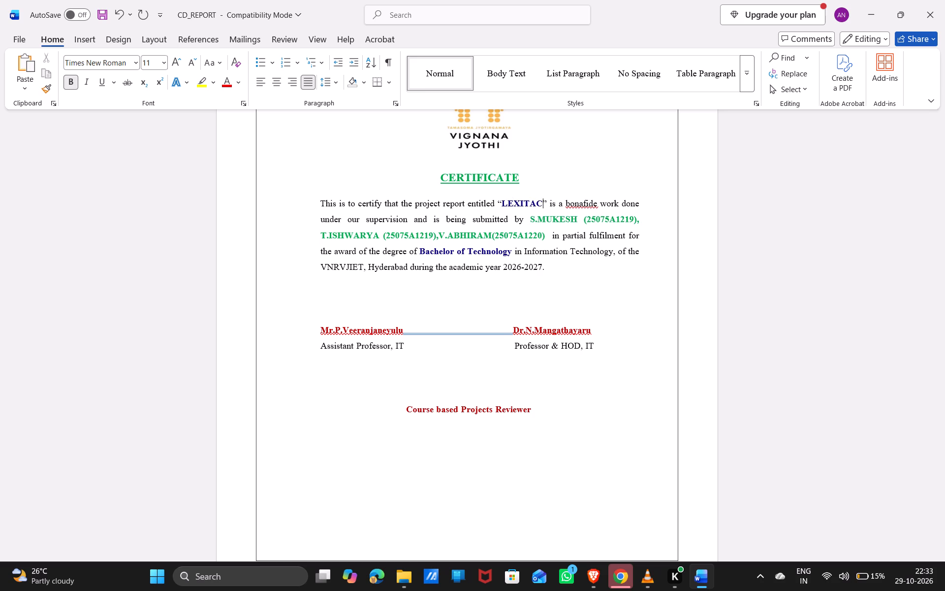
Replace the quoted project title in the declaration paragraph with LEXITAC.
{"action": "scroll", "coordinate": [475, 289], "scroll_direction": "down", "scroll_amount": 1}
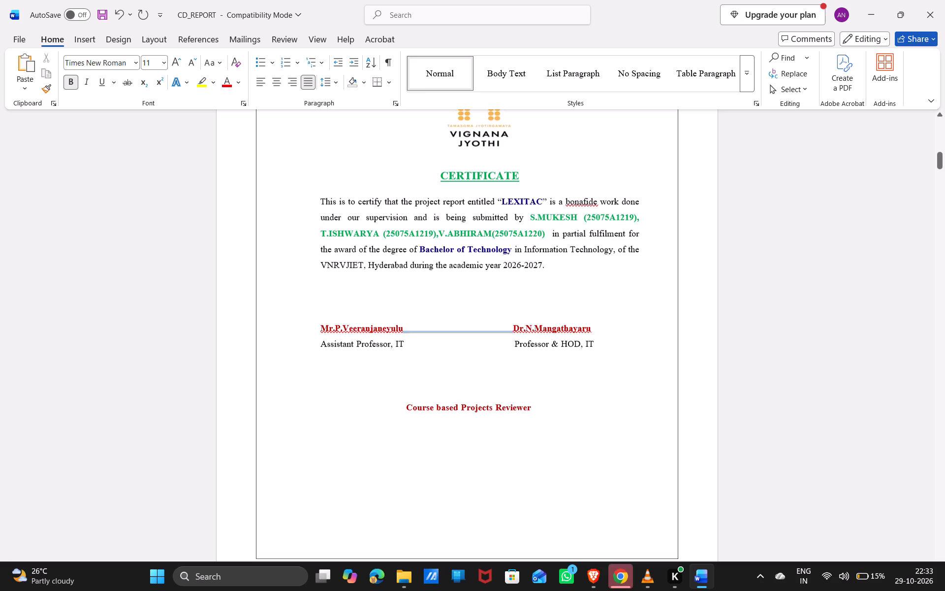
{"action": "scroll", "coordinate": [475, 289], "scroll_direction": "down", "scroll_amount": 5}
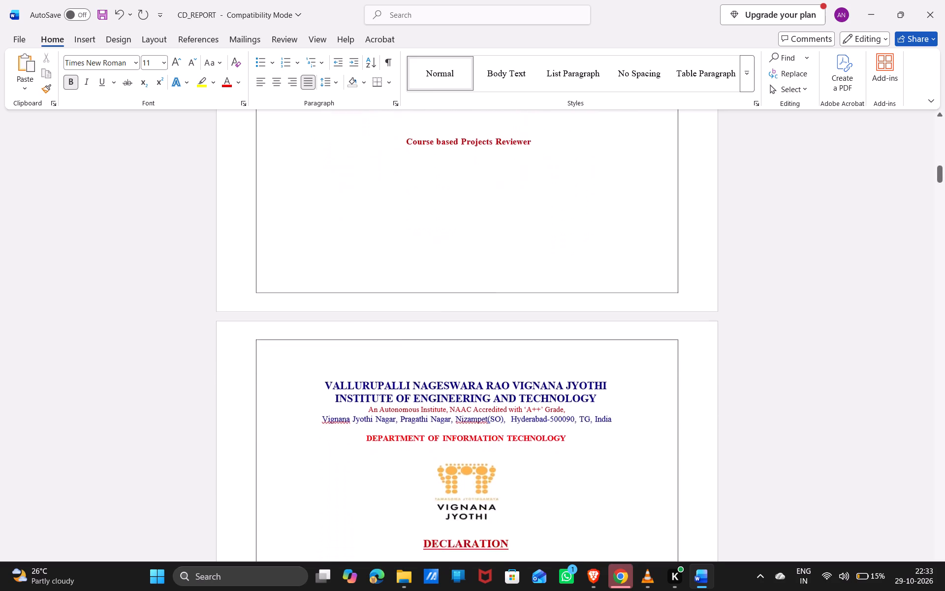
{"action": "scroll", "coordinate": [475, 289], "scroll_direction": "down", "scroll_amount": 2}
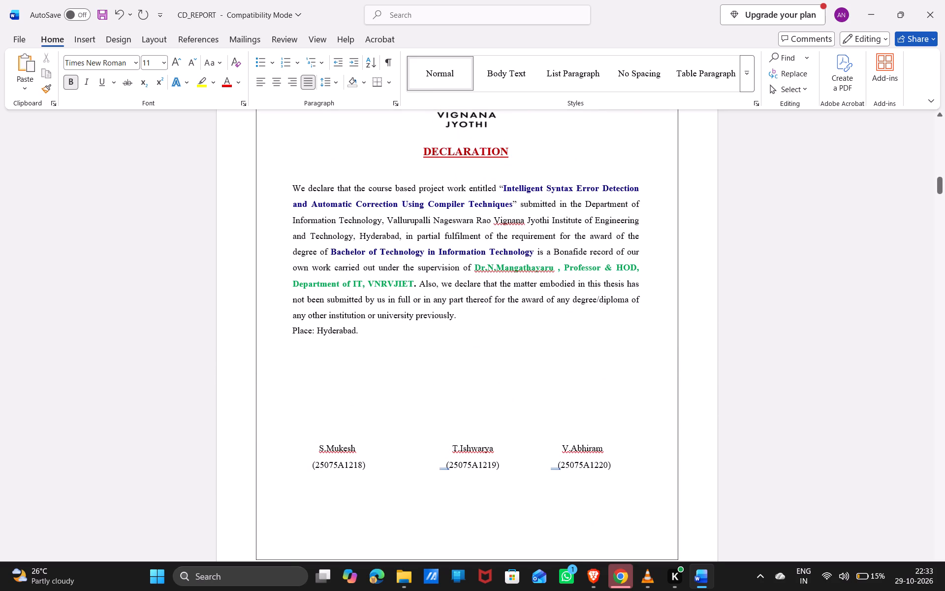
{"action": "left_click", "coordinate": [510, 205]}
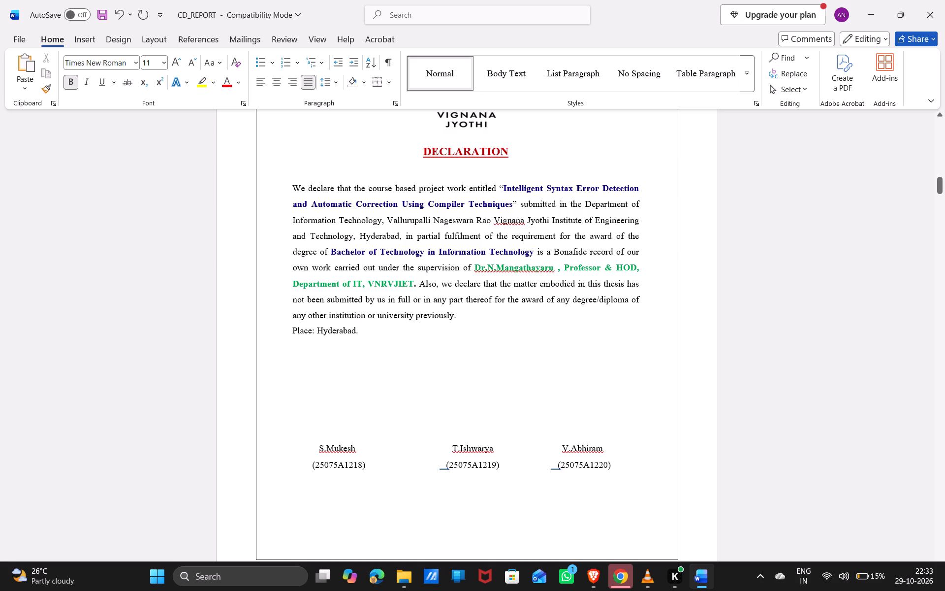
{"action": "left_click", "coordinate": [512, 204]}
{"action": "left_click_drag", "start_coordinate": [511, 205], "coordinate": [491, 205]}
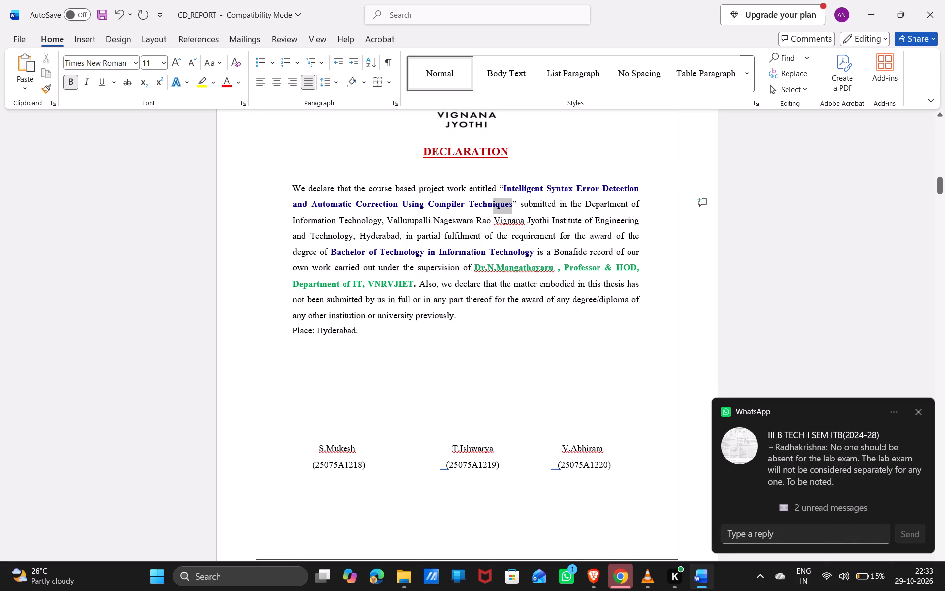
{"action": "left_click_drag", "start_coordinate": [491, 205], "coordinate": [295, 201]}
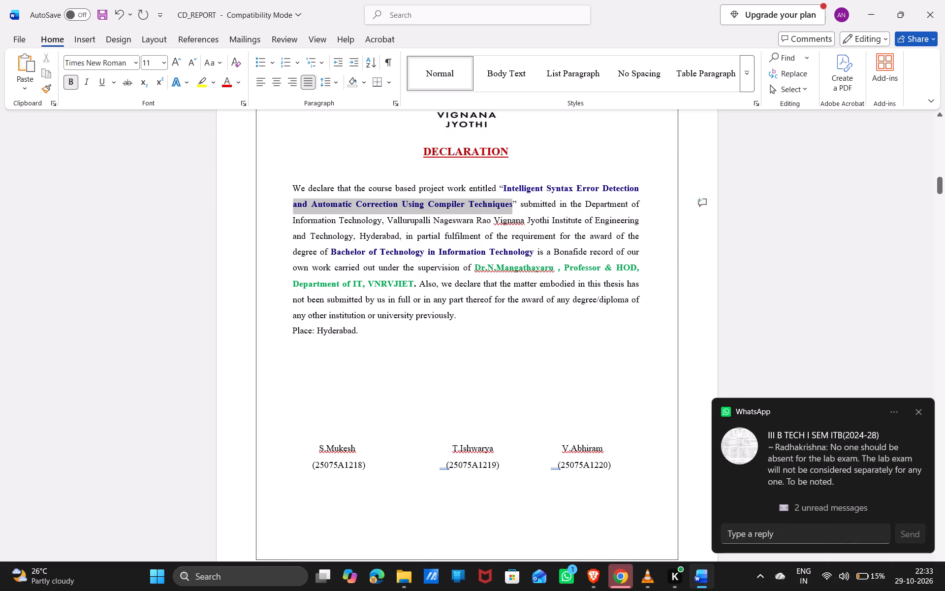
{"action": "left_click_drag", "start_coordinate": [295, 201], "coordinate": [510, 184]}
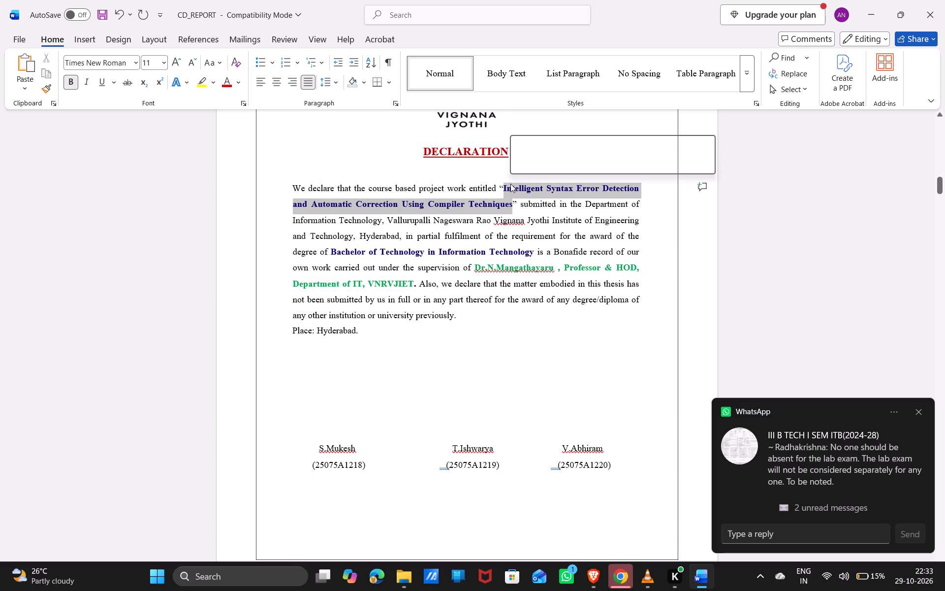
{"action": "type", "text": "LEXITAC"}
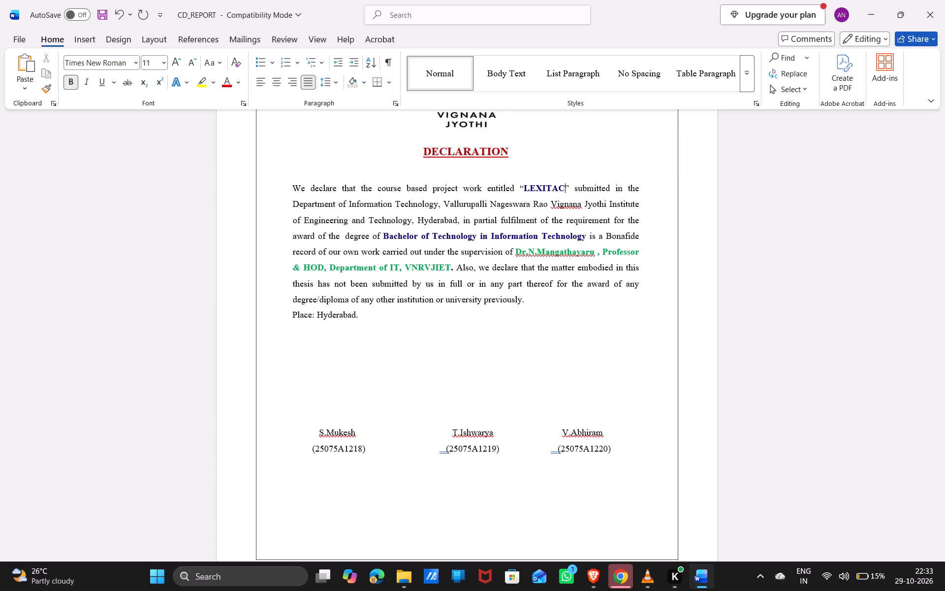
Review the cover, certificate and declaration pages for the project title, student and supervisor details.
{"action": "left_click", "coordinate": [518, 254]}
{"action": "scroll", "coordinate": [435, 222], "scroll_direction": "up", "scroll_amount": 9}
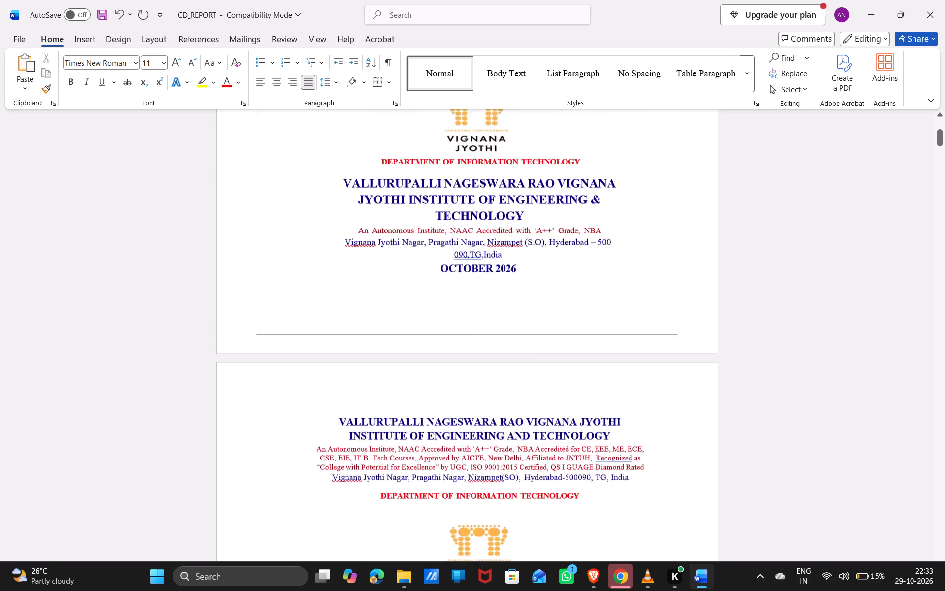
{"action": "scroll", "coordinate": [435, 222], "scroll_direction": "up", "scroll_amount": 2}
{"action": "scroll", "coordinate": [435, 222], "scroll_direction": "down", "scroll_amount": 5}
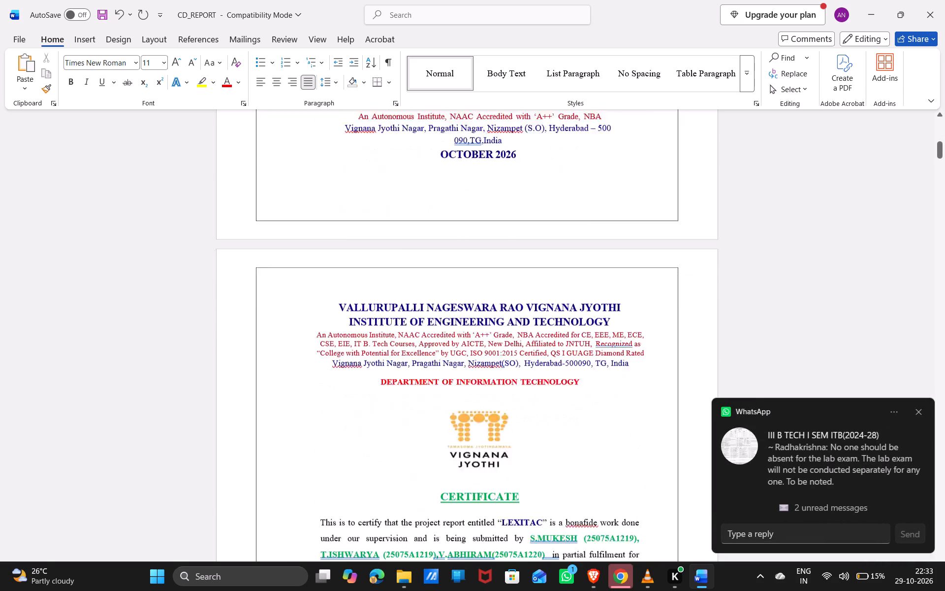
{"action": "scroll", "coordinate": [435, 222], "scroll_direction": "down", "scroll_amount": 2}
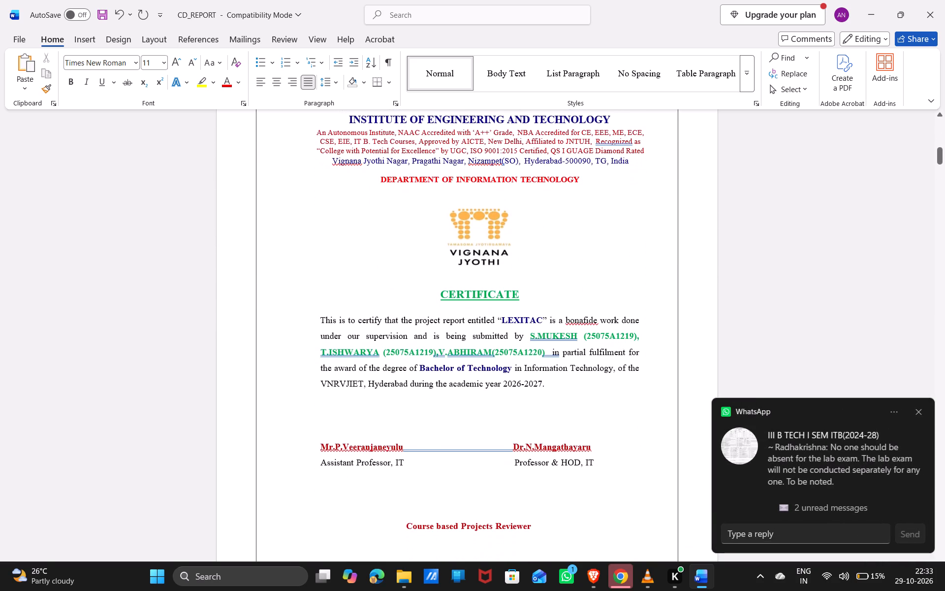
{"action": "scroll", "coordinate": [435, 222], "scroll_direction": "down", "scroll_amount": 1}
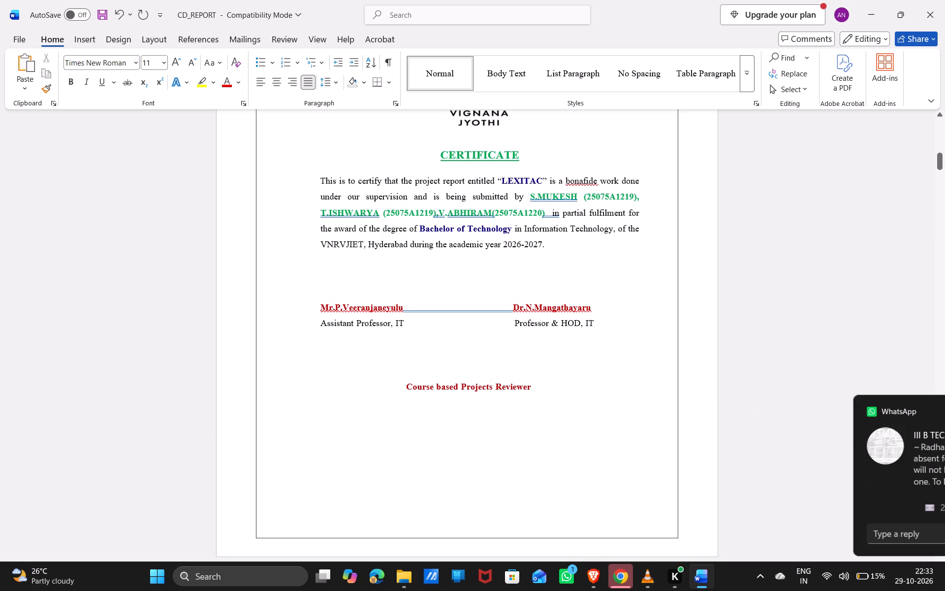
{"action": "scroll", "coordinate": [435, 222], "scroll_direction": "down", "scroll_amount": 1}
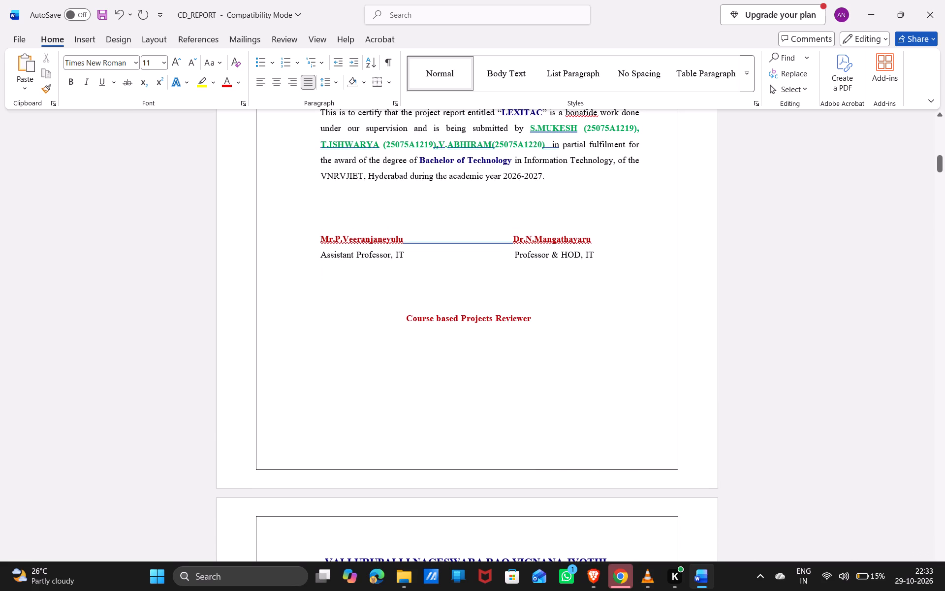
{"action": "scroll", "coordinate": [435, 222], "scroll_direction": "down", "scroll_amount": 4}
Start a new empty line below "Course based Projects Reviewer" on the certificate page.
{"action": "scroll", "coordinate": [435, 222], "scroll_direction": "up", "scroll_amount": 1}
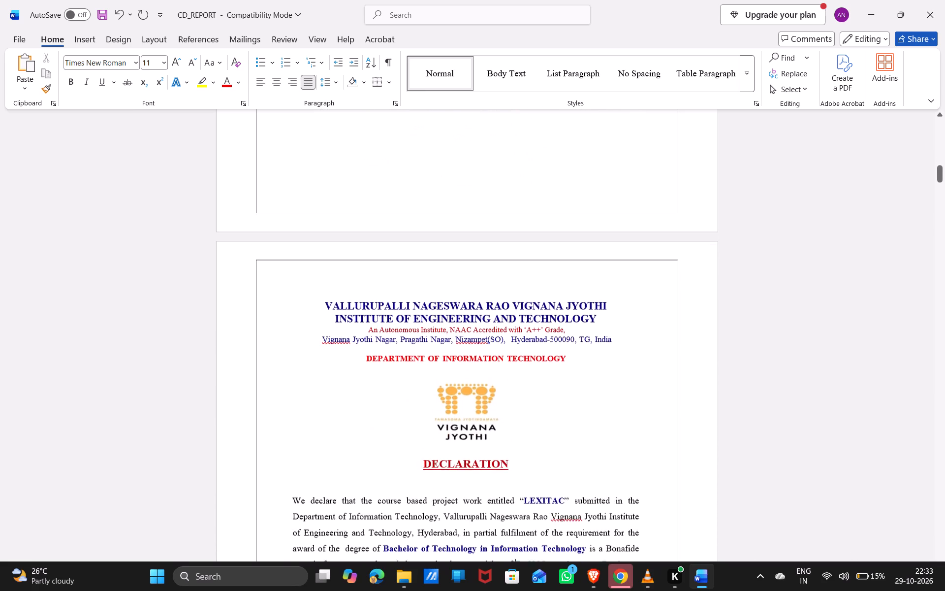
{"action": "scroll", "coordinate": [435, 222], "scroll_direction": "up", "scroll_amount": 1}
{"action": "left_click", "coordinate": [438, 226]}
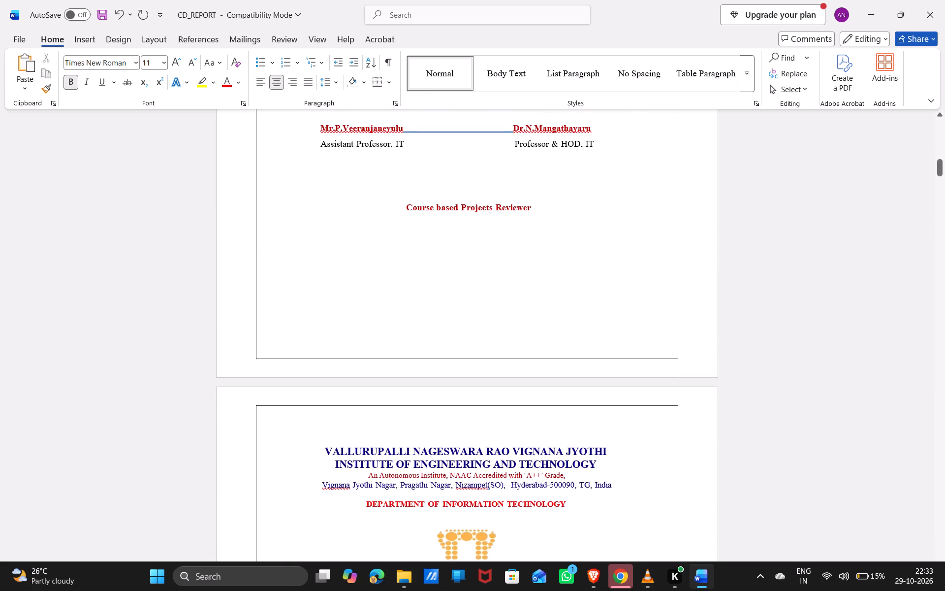
{"action": "left_click", "coordinate": [534, 211]}
{"action": "key", "text": "Return"}
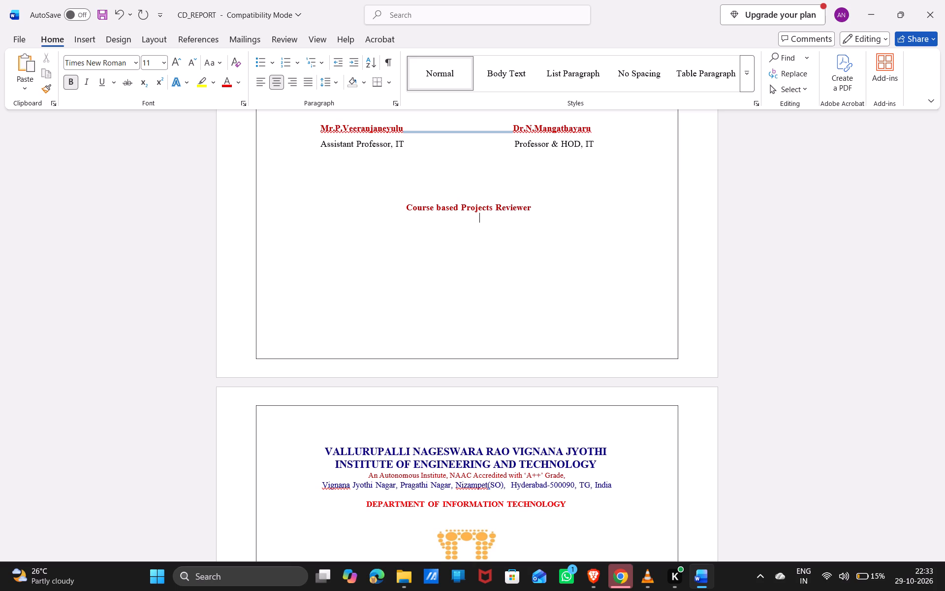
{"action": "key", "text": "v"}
{"action": "key", "text": "BackSpace"}
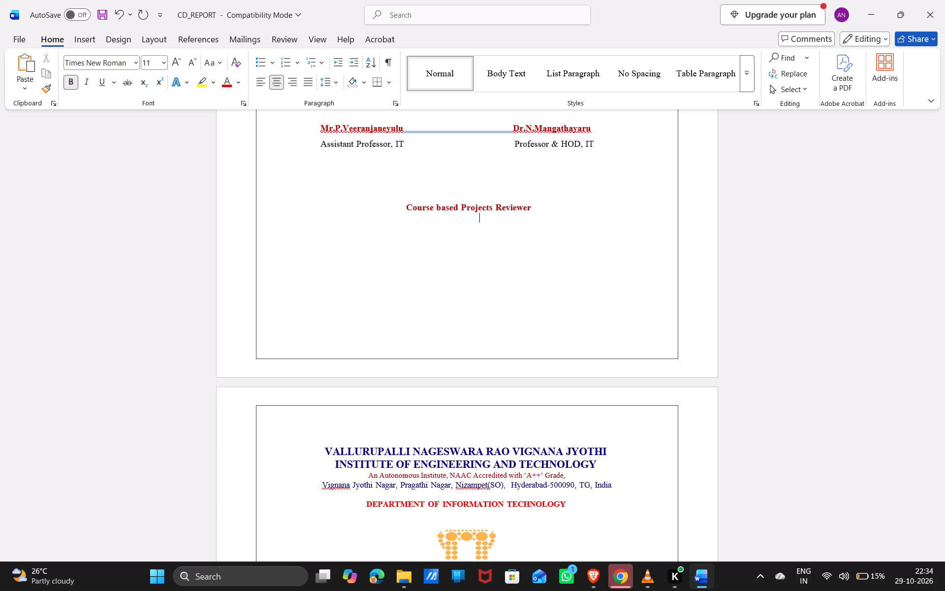
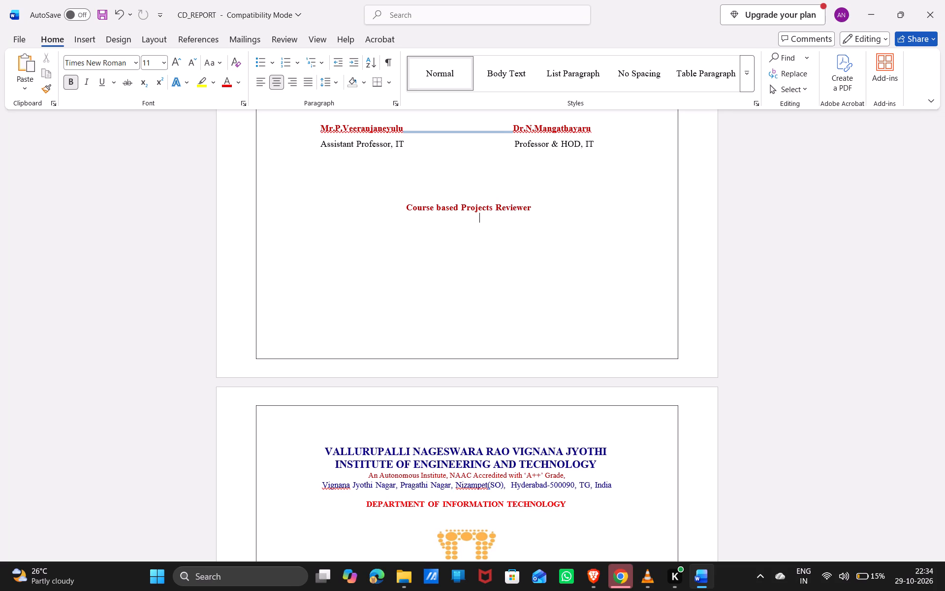
Enter the project reviewer's name in bold capitals on the empty line below "Course based Projects Reviewer".
{"action": "key", "text": "d"}
{"action": "key", "text": "period"}
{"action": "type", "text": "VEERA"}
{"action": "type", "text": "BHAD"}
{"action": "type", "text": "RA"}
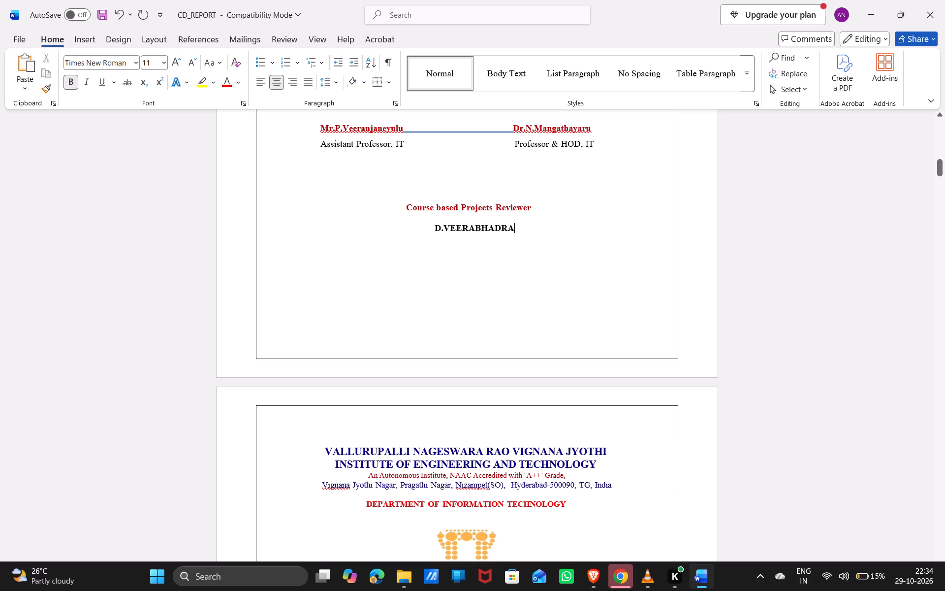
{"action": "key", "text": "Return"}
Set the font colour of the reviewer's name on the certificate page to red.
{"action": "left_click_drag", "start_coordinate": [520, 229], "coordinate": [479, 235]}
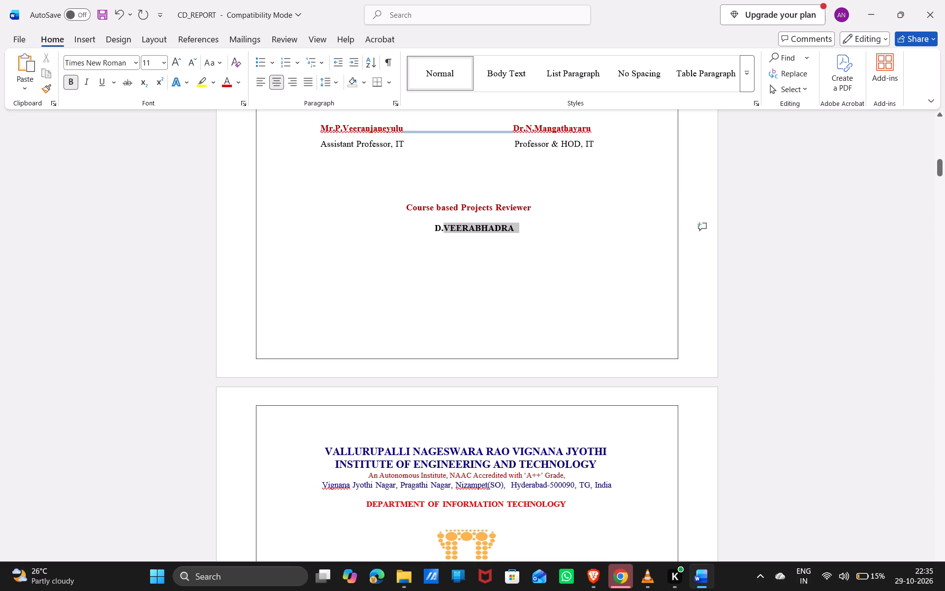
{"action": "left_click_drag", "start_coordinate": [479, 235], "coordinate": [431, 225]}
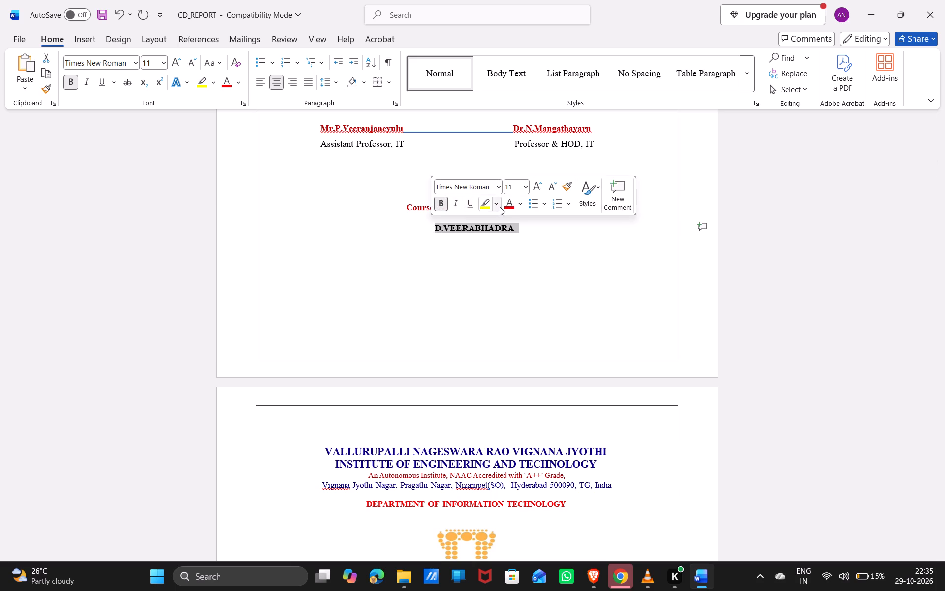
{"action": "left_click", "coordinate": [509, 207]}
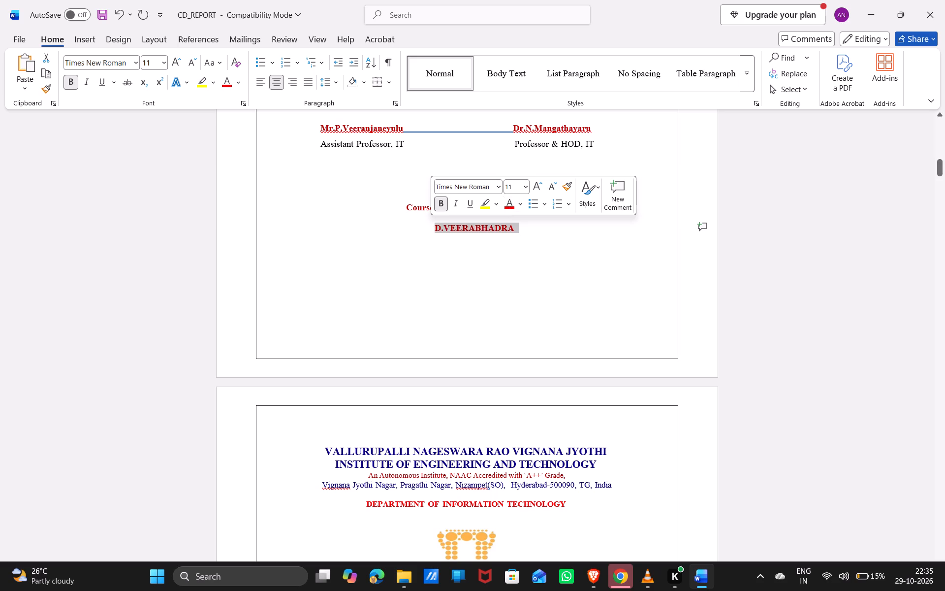
Add the designation "Assisstant Professor, IT" in non-bold text on a new line below the reviewer's name.
{"action": "left_click", "coordinate": [522, 230]}
{"action": "key", "text": "Return"}
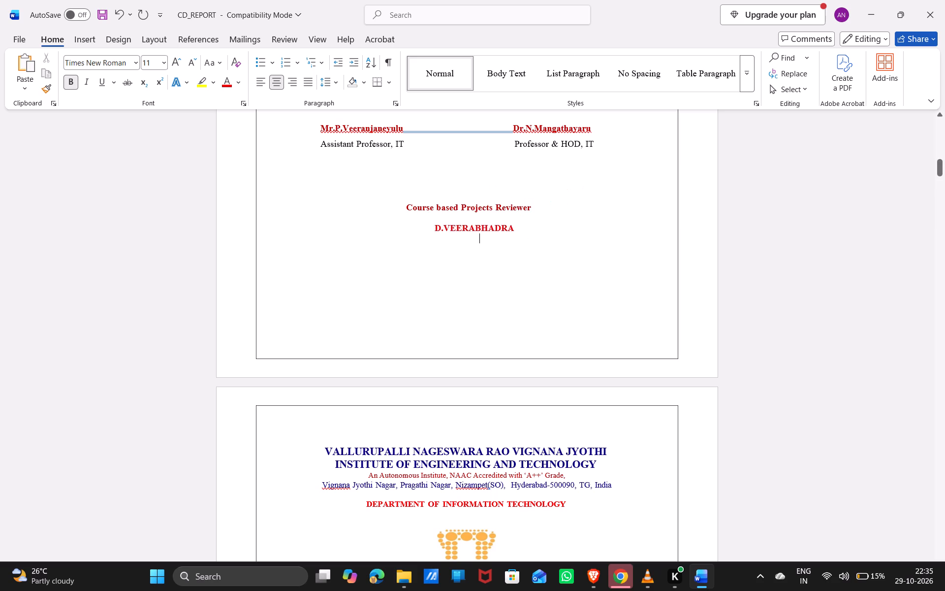
{"action": "left_click", "coordinate": [514, 210]}
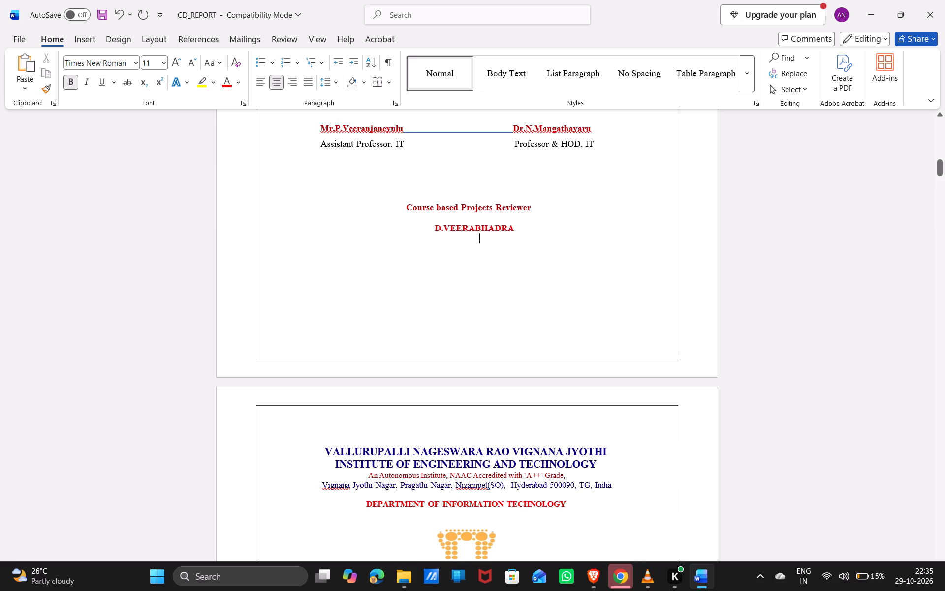
{"action": "double_click", "coordinate": [514, 210]}
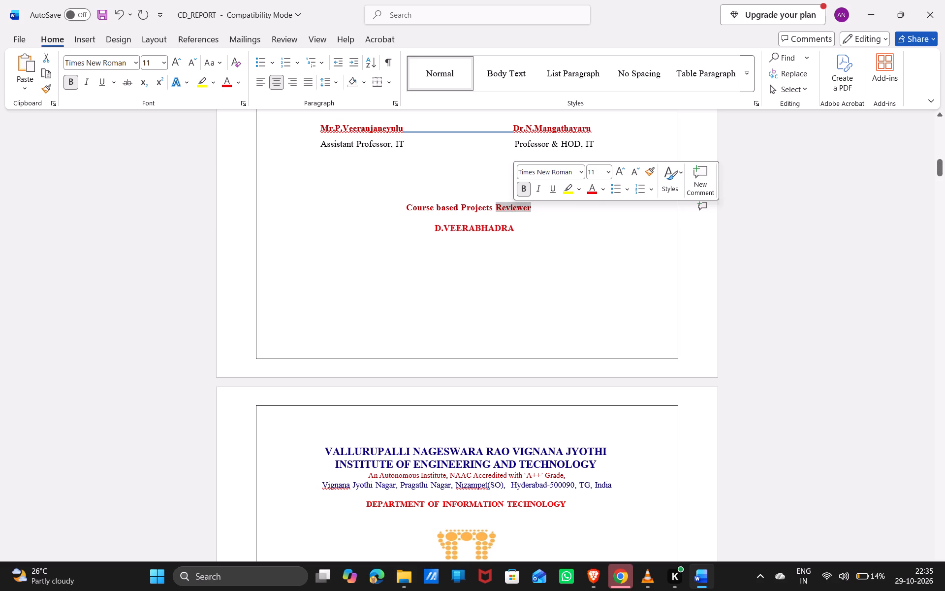
{"action": "left_click", "coordinate": [590, 244]}
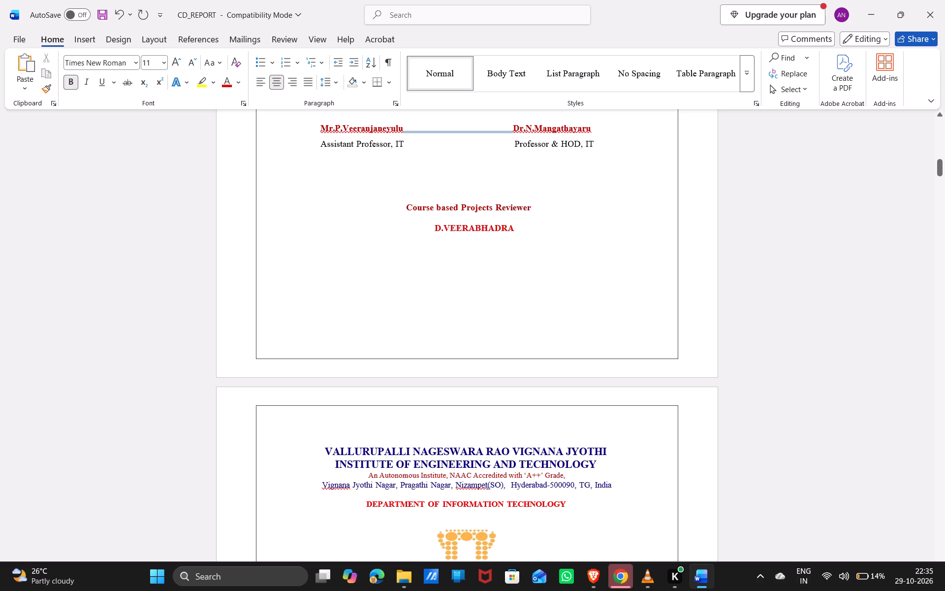
{"action": "key", "text": "a"}
{"action": "key", "text": "BackSpace"}
{"action": "key", "text": "ctrl+b"}
{"action": "key", "text": "a"}
{"action": "type", "text": "ssisstant"}
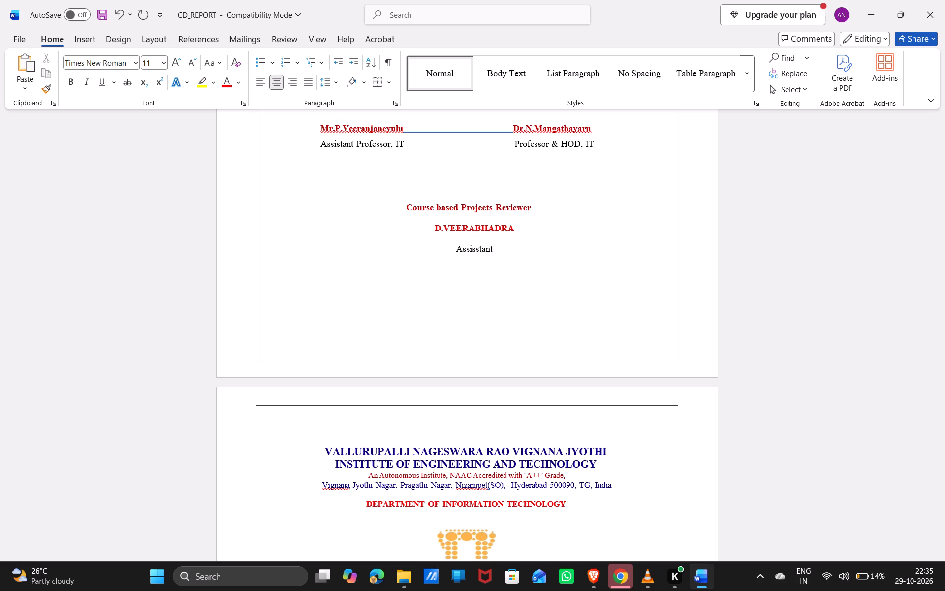
{"action": "key", "text": "space"}
{"action": "type", "text": "rofessor"}
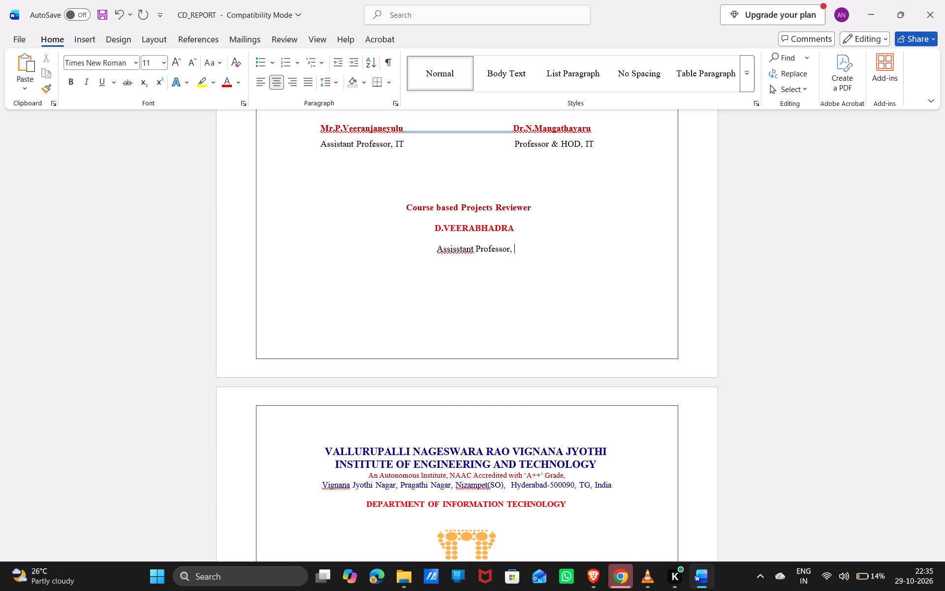
Change the reviewer's name on the certificate page to a dark red theme font colour, comparing it with the heading above.
{"action": "scroll", "coordinate": [520, 232], "scroll_direction": "down", "scroll_amount": 1}
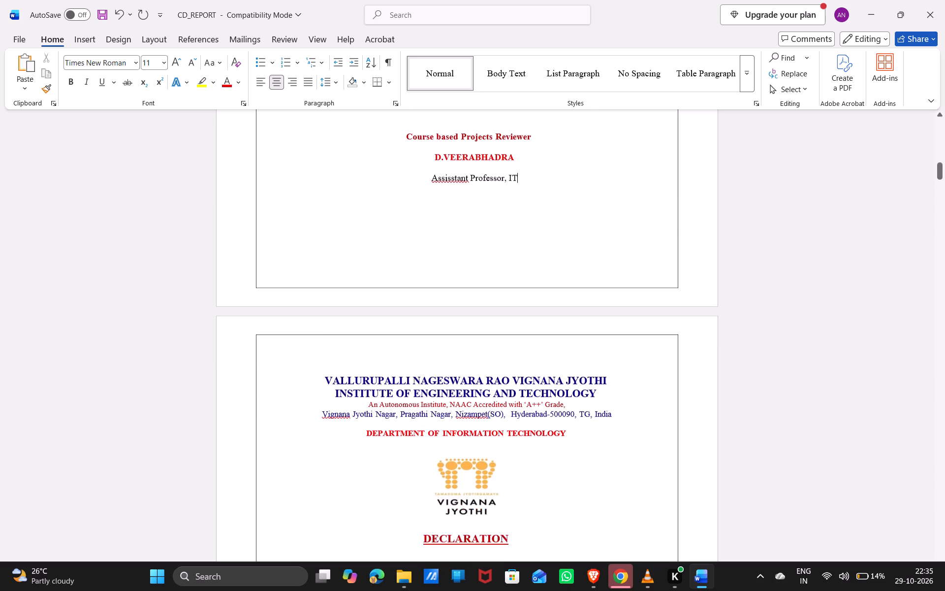
{"action": "scroll", "coordinate": [520, 232], "scroll_direction": "down", "scroll_amount": 1}
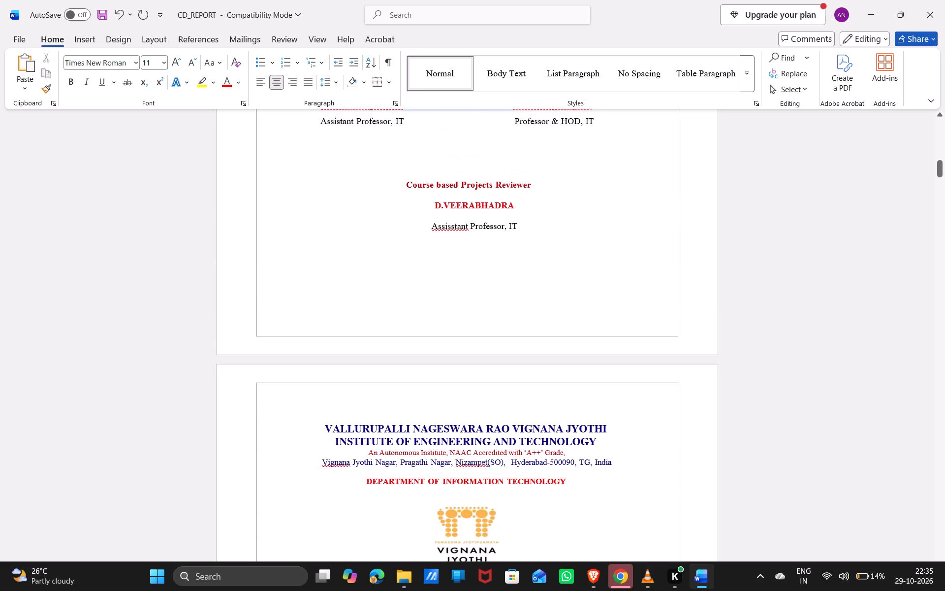
{"action": "left_click_drag", "start_coordinate": [516, 205], "coordinate": [467, 202]}
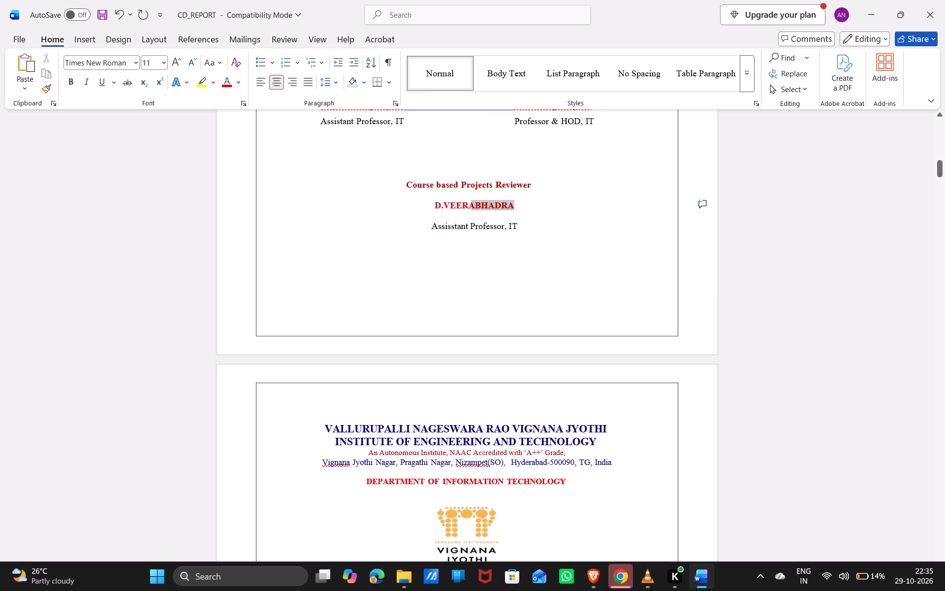
{"action": "left_click_drag", "start_coordinate": [467, 202], "coordinate": [418, 210]}
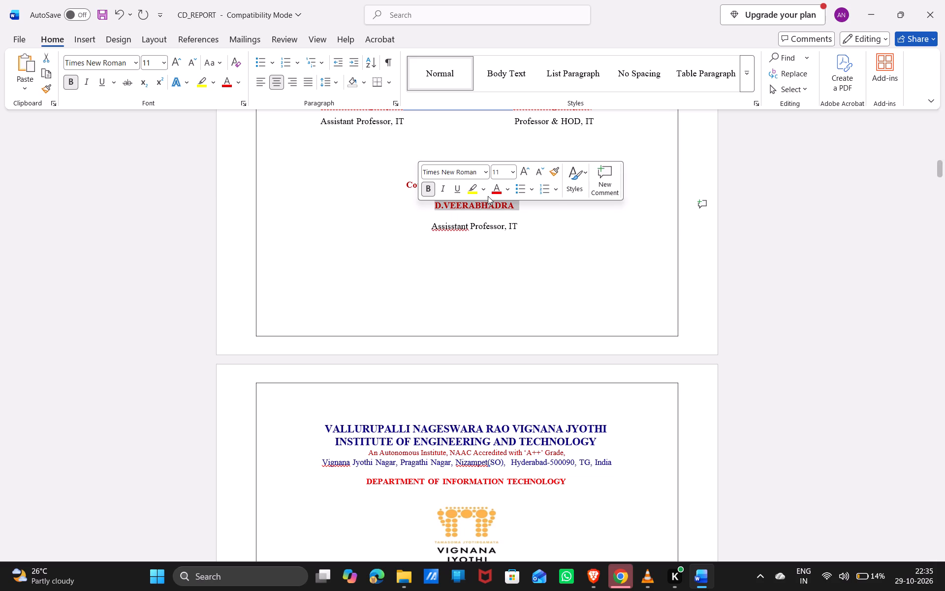
{"action": "left_click", "coordinate": [505, 191]}
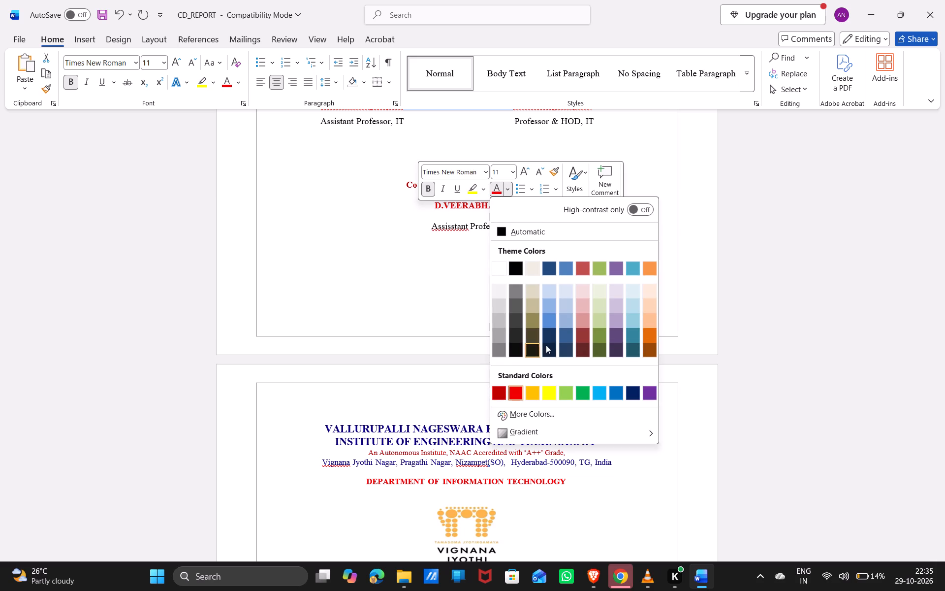
{"action": "left_click", "coordinate": [581, 343]}
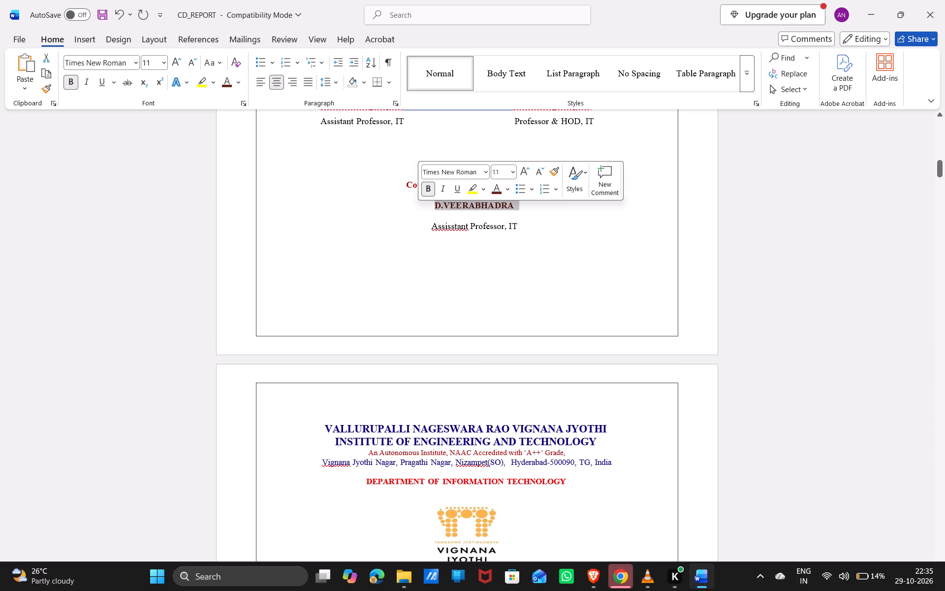
{"action": "left_click", "coordinate": [519, 226]}
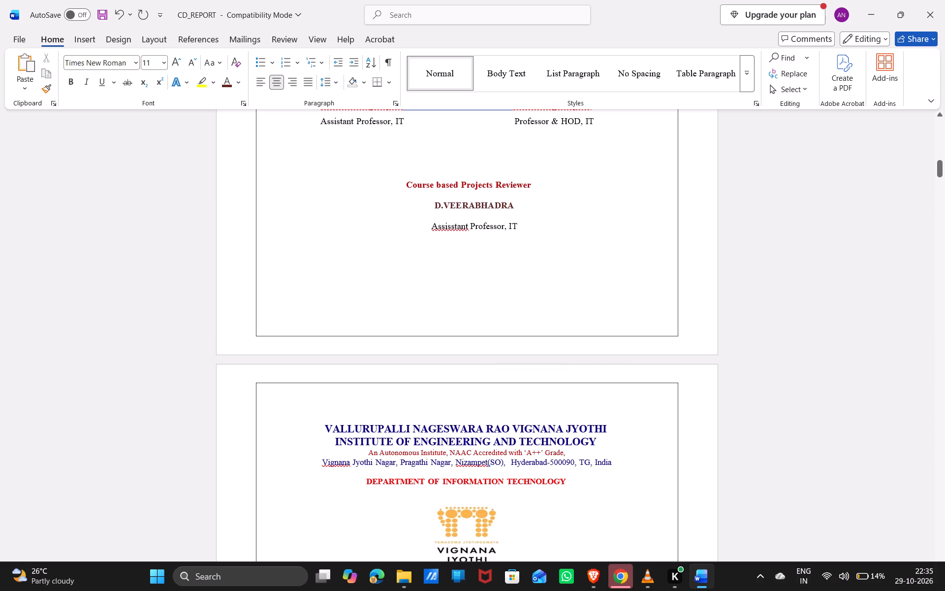
{"action": "left_click", "coordinate": [486, 190]}
{"action": "scroll", "coordinate": [486, 190], "scroll_direction": "down", "scroll_amount": 1}
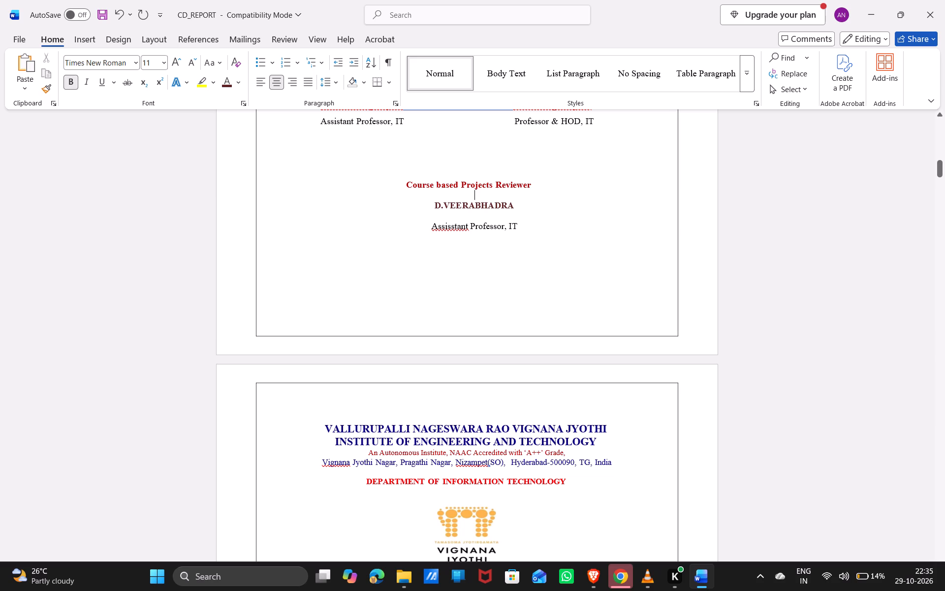
{"action": "double_click", "coordinate": [487, 189]}
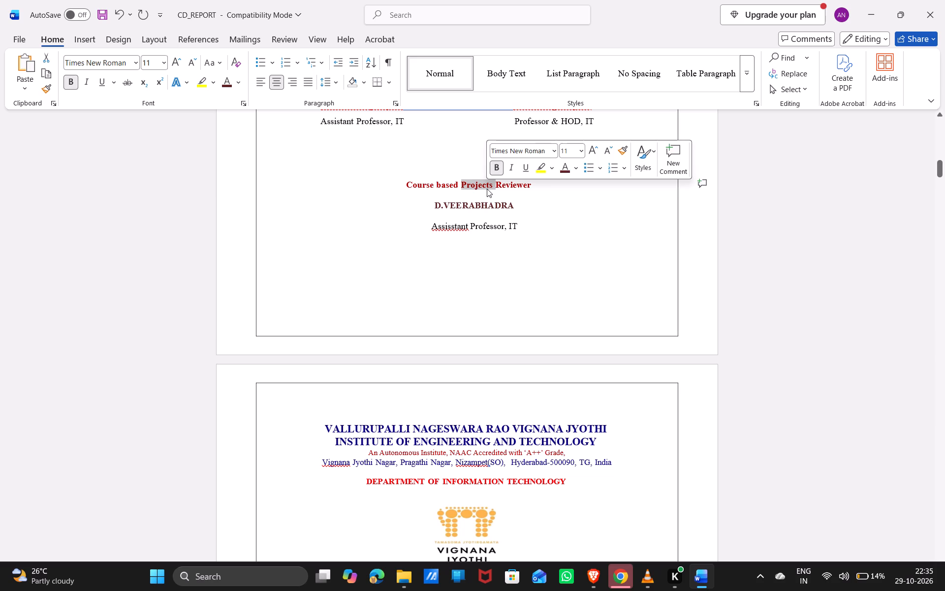
{"action": "left_click", "coordinate": [569, 217]}
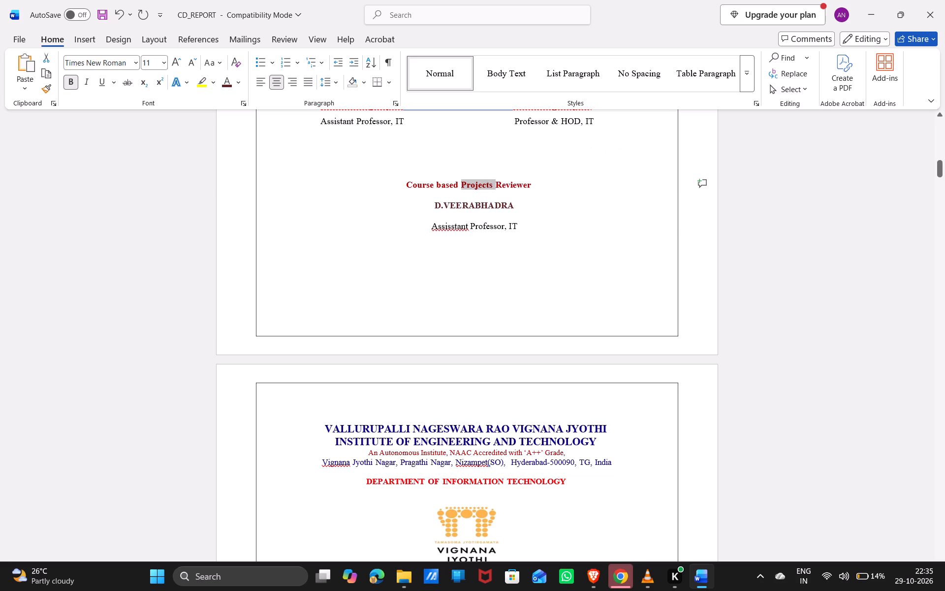
Examine the declaration and acknowledgement pages for student details and compare them with the student list on the cover page.
{"action": "scroll", "coordinate": [569, 217], "scroll_direction": "down", "scroll_amount": 4}
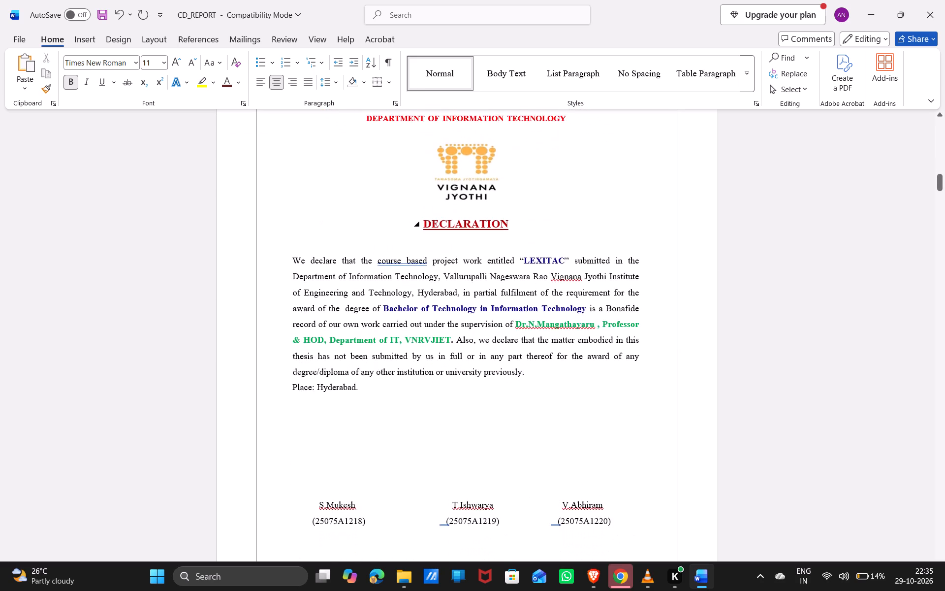
{"action": "scroll", "coordinate": [569, 217], "scroll_direction": "down", "scroll_amount": 5}
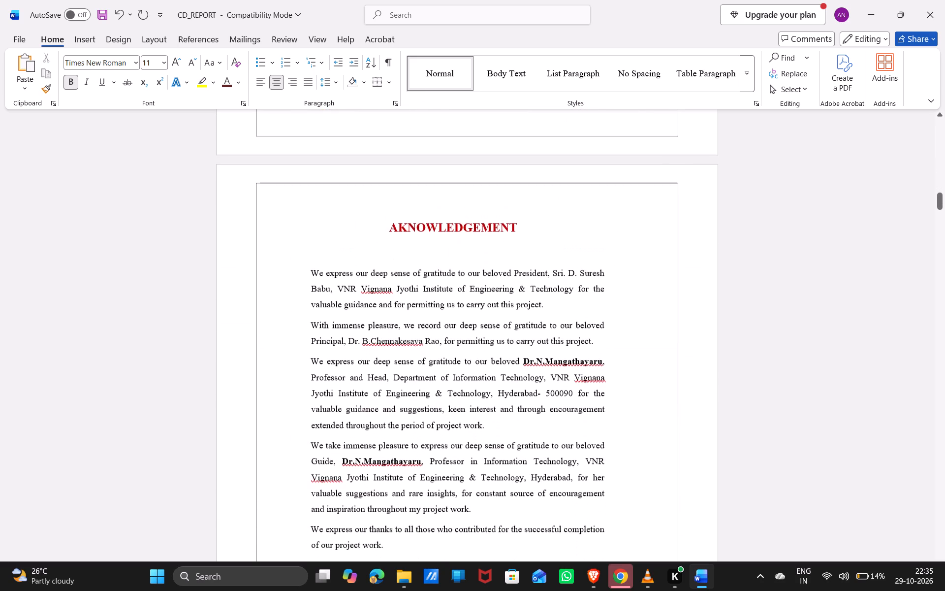
{"action": "scroll", "coordinate": [569, 217], "scroll_direction": "down", "scroll_amount": 2}
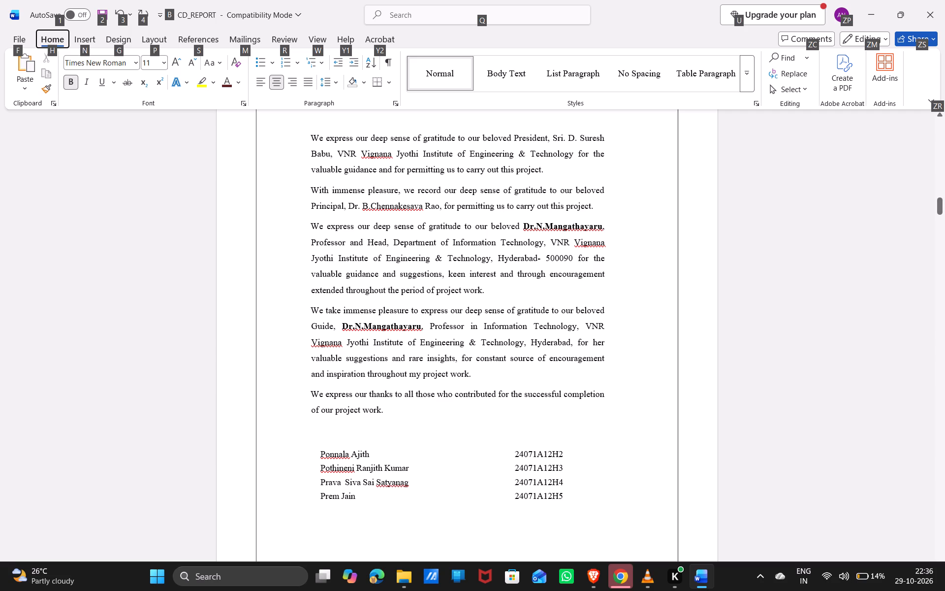
{"action": "scroll", "coordinate": [570, 412], "scroll_direction": "down", "scroll_amount": 1}
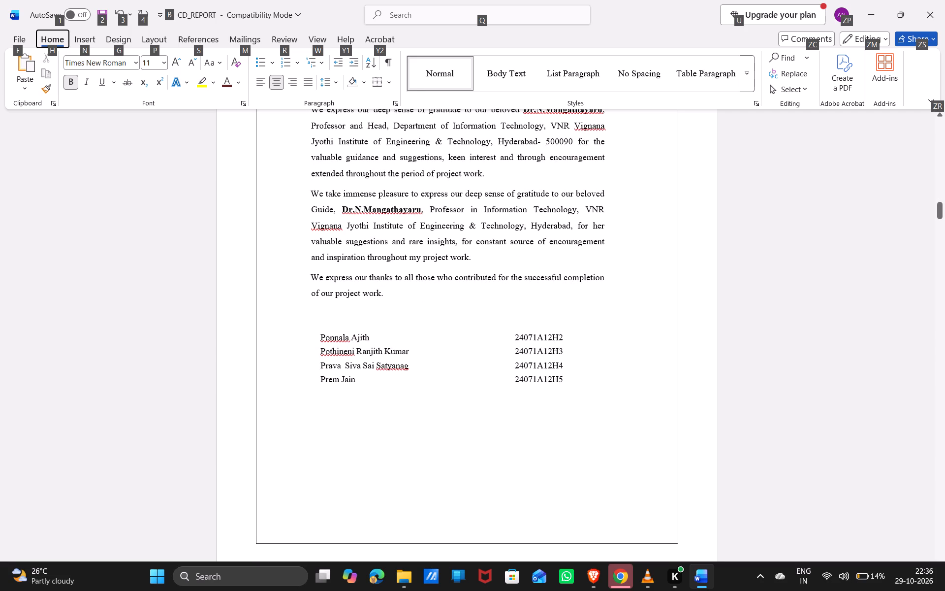
{"action": "scroll", "coordinate": [366, 341], "scroll_direction": "up", "scroll_amount": 13}
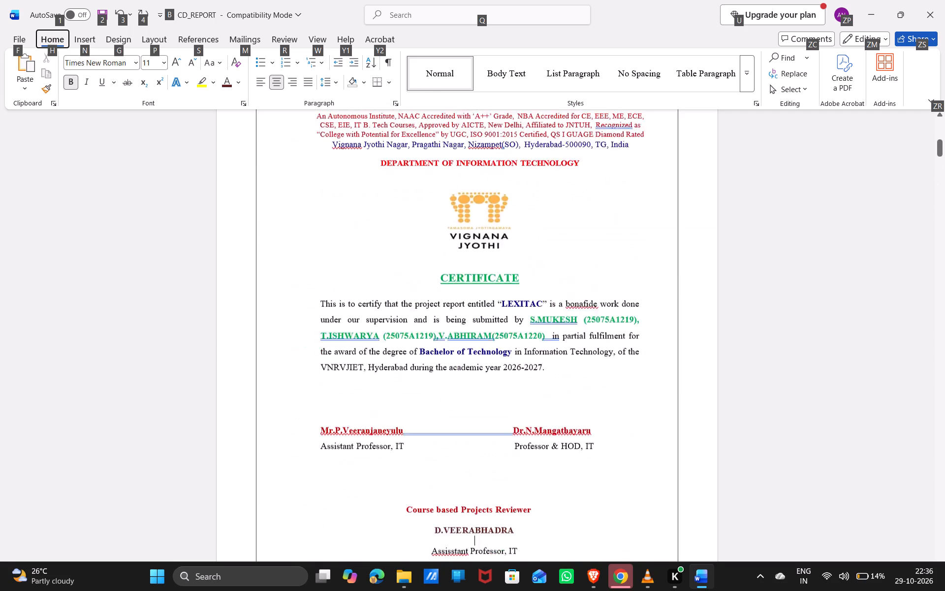
{"action": "scroll", "coordinate": [366, 341], "scroll_direction": "up", "scroll_amount": 3}
{"action": "left_click_drag", "start_coordinate": [357, 383], "coordinate": [416, 388]}
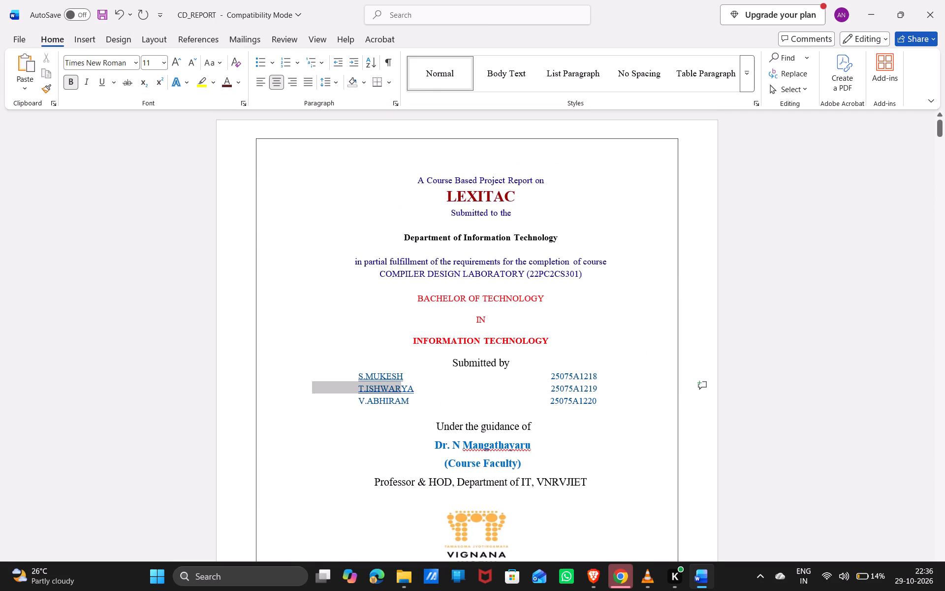
{"action": "left_click_drag", "start_coordinate": [416, 388], "coordinate": [487, 400]}
{"action": "left_click", "coordinate": [328, 318]}
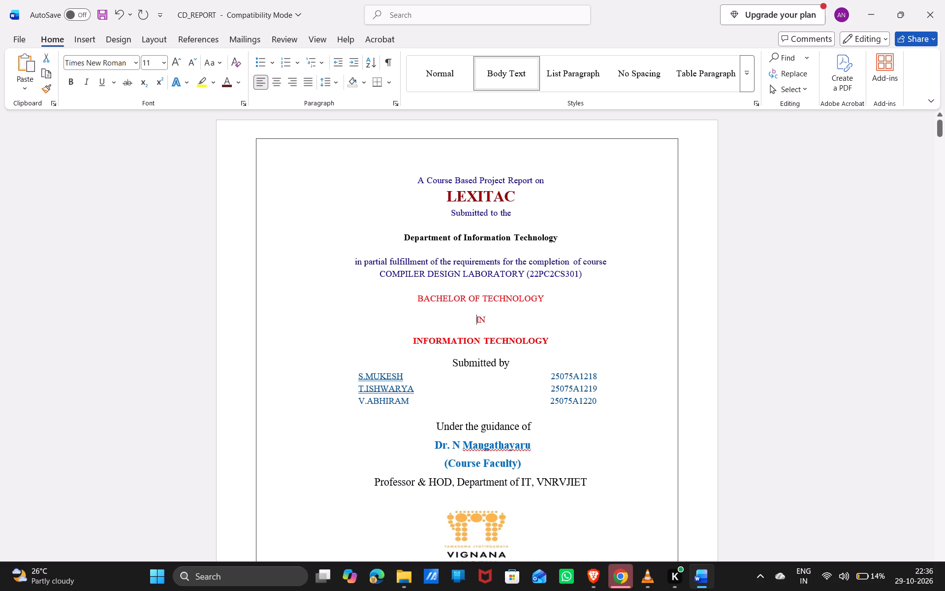
Replace the four-student list on the acknowledgement page with the three students' names and roll numbers copied from the cover page.
{"action": "left_click_drag", "start_coordinate": [354, 377], "coordinate": [548, 394]}
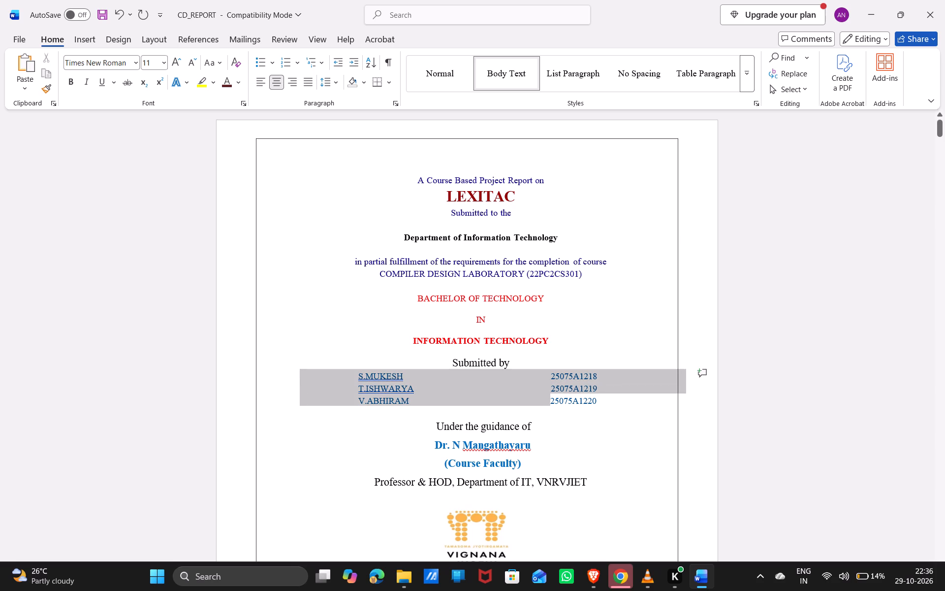
{"action": "left_click_drag", "start_coordinate": [548, 394], "coordinate": [593, 396]}
{"action": "key", "text": "ctrl+c"}
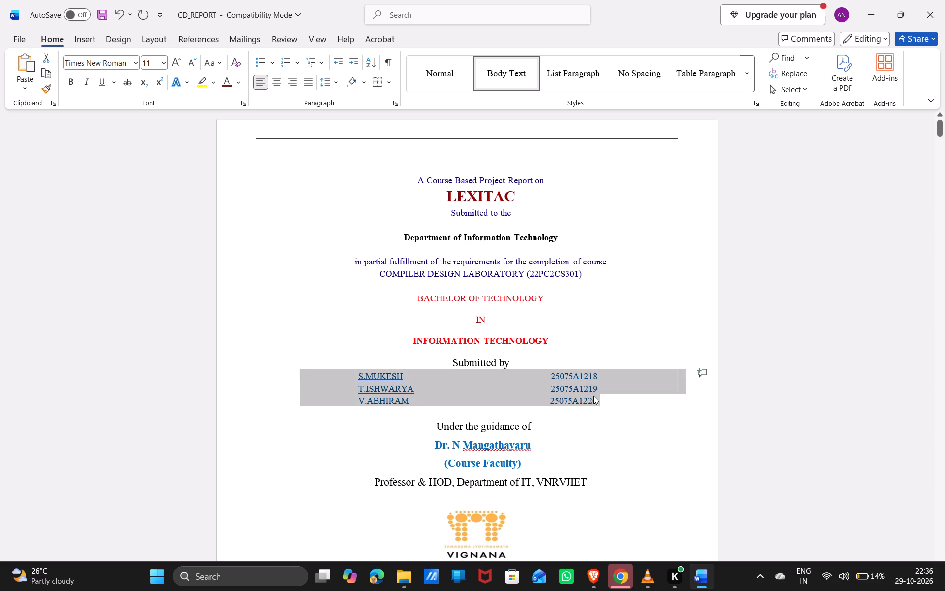
{"action": "scroll", "coordinate": [593, 396], "scroll_direction": "down", "scroll_amount": 12}
{"action": "scroll", "coordinate": [593, 396], "scroll_direction": "up", "scroll_amount": 1}
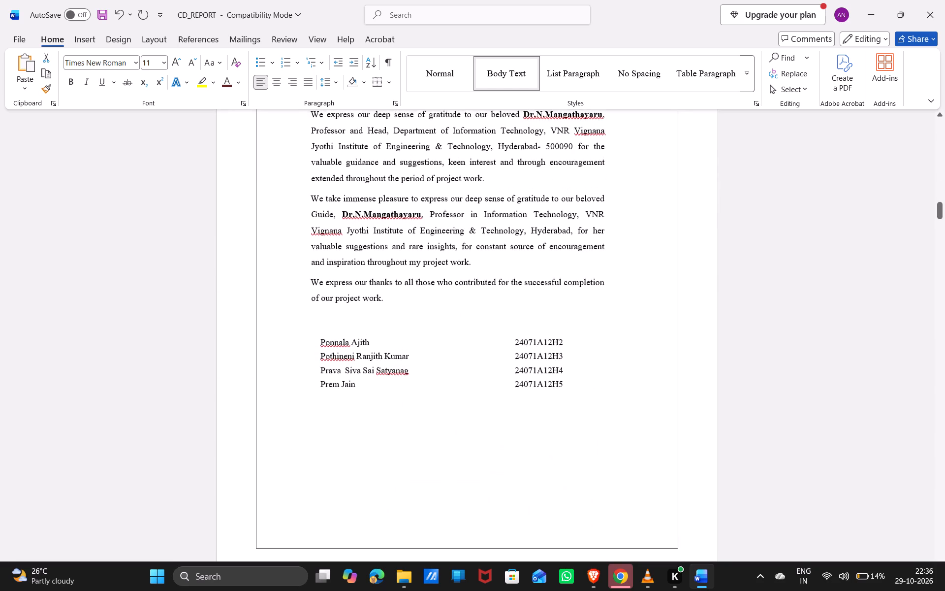
{"action": "left_click", "coordinate": [319, 342]}
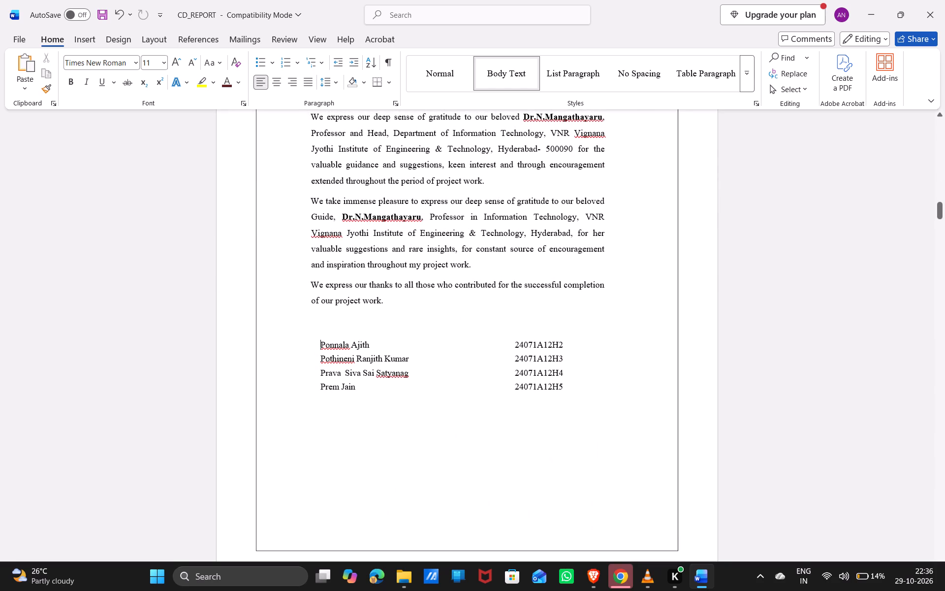
{"action": "left_click", "coordinate": [567, 385]}
{"action": "left_click_drag", "start_coordinate": [572, 385], "coordinate": [358, 394]}
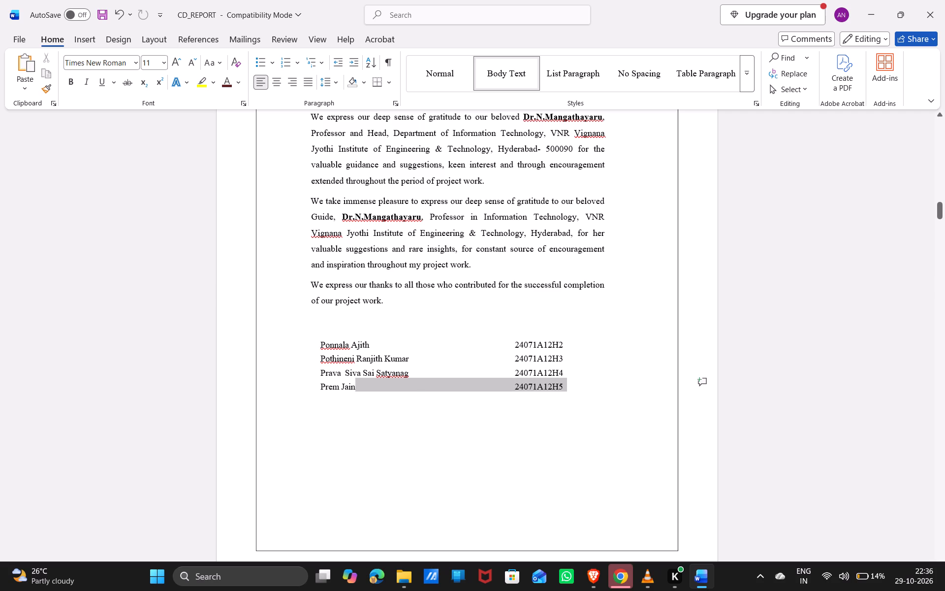
{"action": "left_click_drag", "start_coordinate": [358, 394], "coordinate": [292, 346]}
{"action": "key", "text": "ctrl+v"}
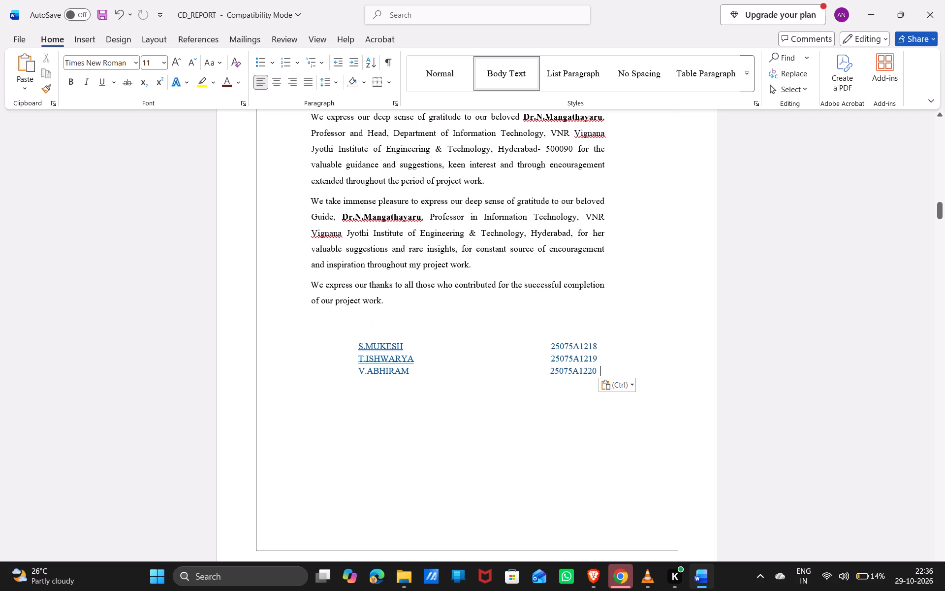
Shift the first student's row on the acknowledgement page towards the left margin by removing ten leading spaces.
{"action": "left_click", "coordinate": [357, 345]}
{"action": "left_click_drag", "start_coordinate": [357, 345], "coordinate": [586, 367]}
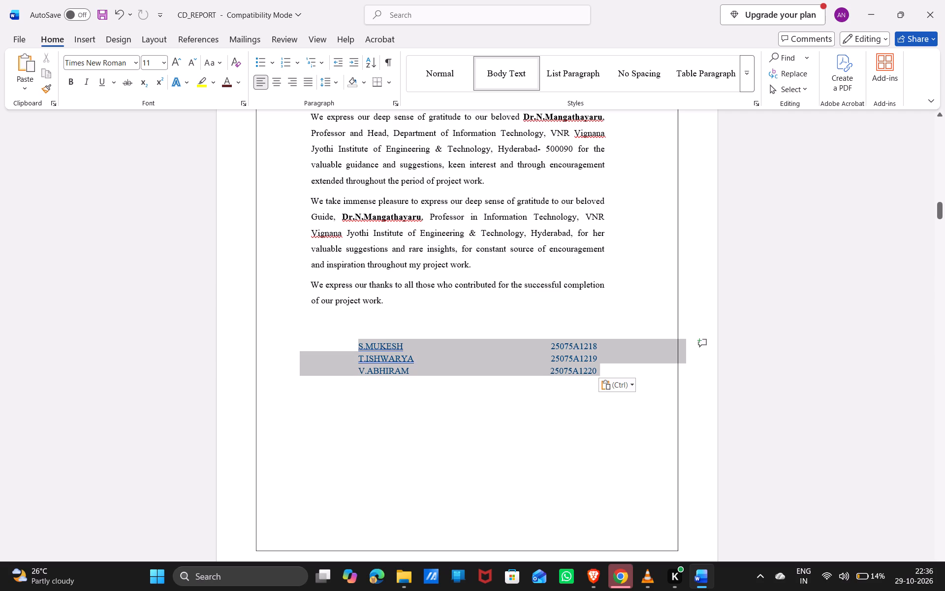
{"action": "left_click_drag", "start_coordinate": [586, 367], "coordinate": [589, 367]}
{"action": "left_click", "coordinate": [519, 353]}
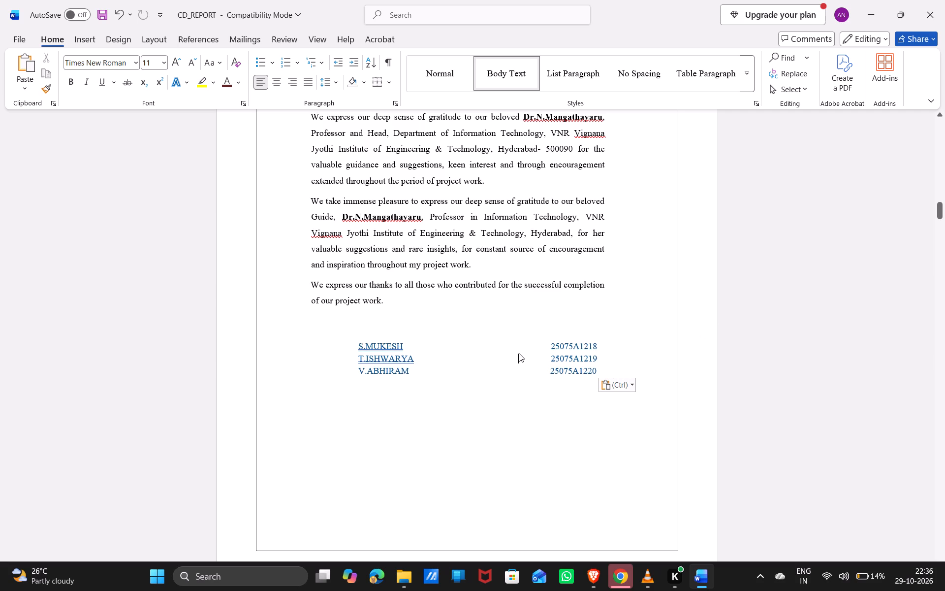
{"action": "left_click", "coordinate": [356, 347]}
{"action": "key", "text": "BackSpace"}
{"action": "key", "text": "BackSpace"}
{"action": "key", "text": "BackSpace"}
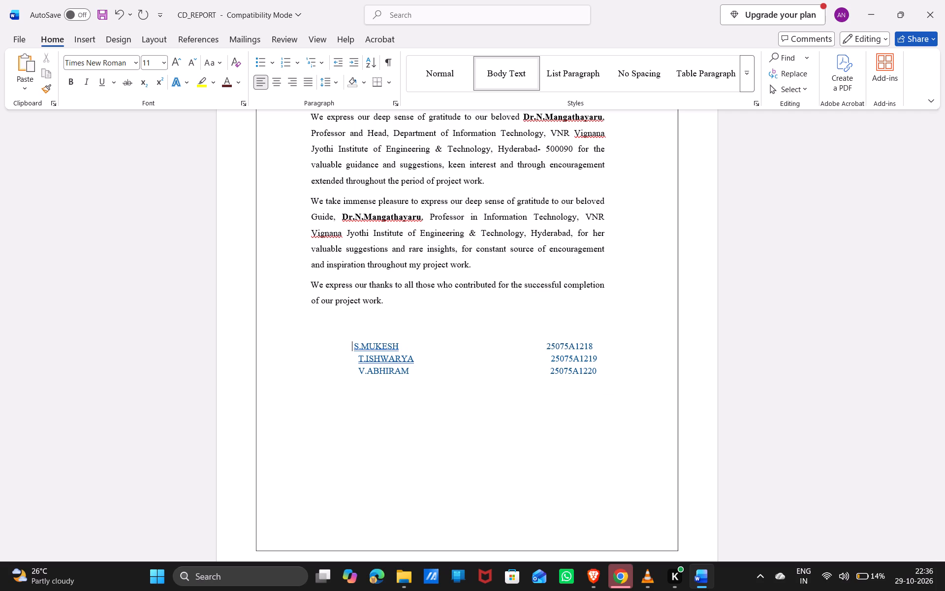
{"action": "key", "text": "BackSpace"}
{"action": "key", "text": "BackSpace"}
{"action": "key", "text": "BackSpace"}
{"action": "key", "text": "BackSpace"}
{"action": "key", "text": "BackSpace"}
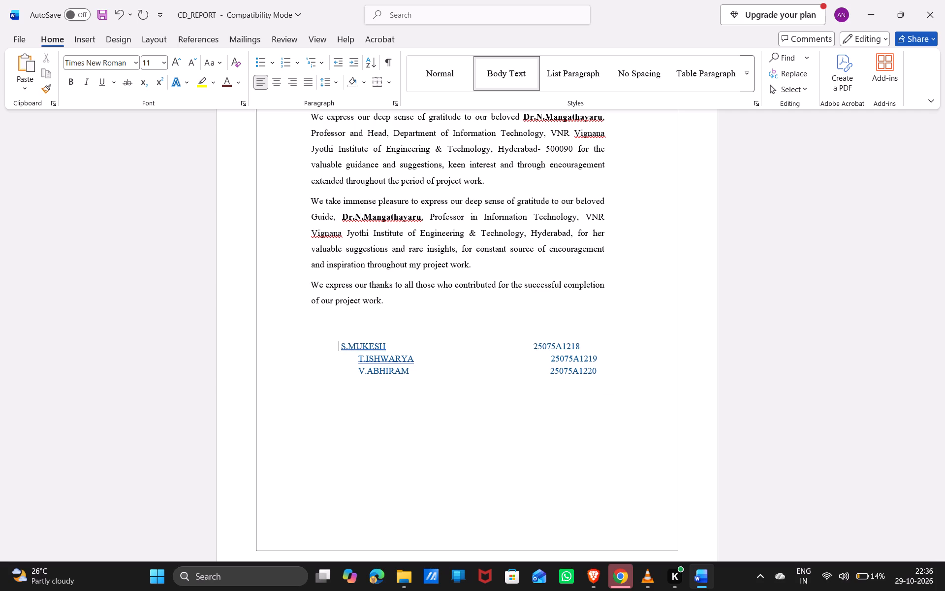
{"action": "key", "text": "BackSpace"}
{"action": "key", "text": "BackSpace"}
Shift the second student's row towards the left margin by removing eleven leading spaces, roughly in line with the first row.
{"action": "key", "text": "Down"}
{"action": "key", "text": "Right"}
{"action": "key", "text": "Right"}
{"action": "key", "text": "Right"}
{"action": "key", "text": "Right"}
{"action": "key", "text": "Right"}
{"action": "key", "text": "Right"}
{"action": "key", "text": "Right"}
{"action": "key", "text": "Right"}
{"action": "key", "text": "Right"}
{"action": "key", "text": "Right"}
{"action": "key", "text": "Right"}
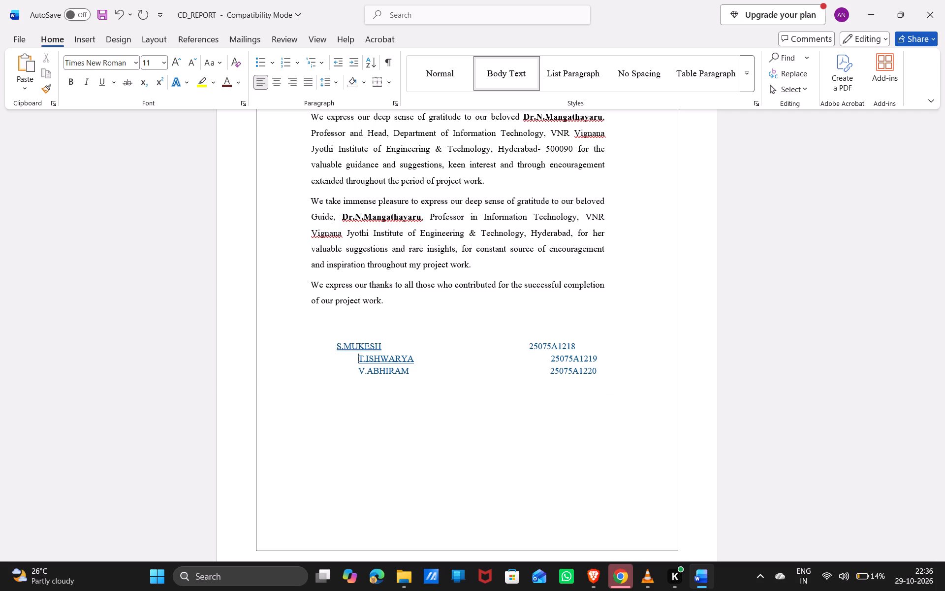
{"action": "key", "text": "BackSpace"}
{"action": "key", "text": "BackSpace"}
{"action": "key", "text": "BackSpace"}
{"action": "key", "text": "BackSpace"}
{"action": "key", "text": "BackSpace"}
{"action": "key", "text": "BackSpace"}
{"action": "key", "text": "BackSpace"}
{"action": "key", "text": "BackSpace"}
{"action": "key", "text": "BackSpace"}
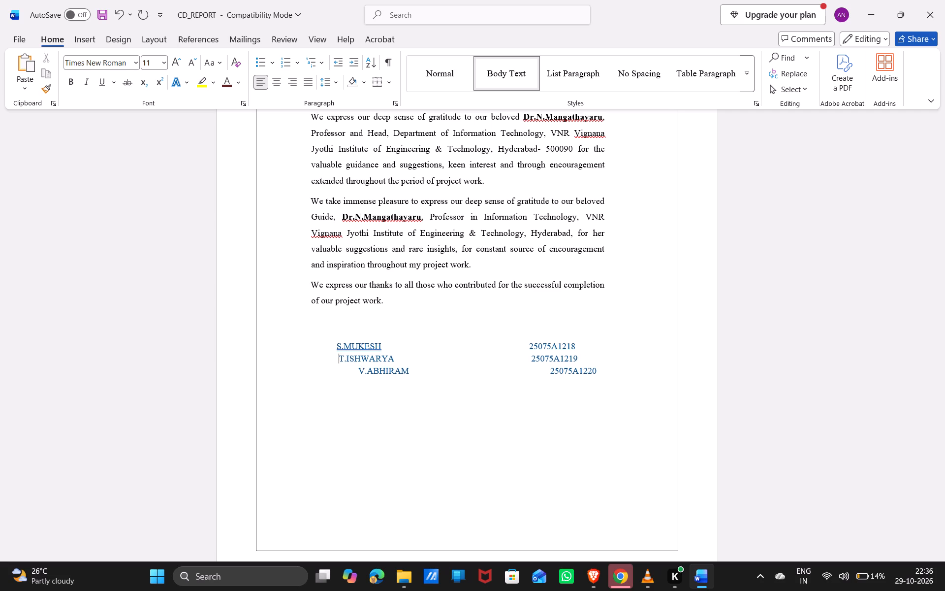
{"action": "key", "text": "BackSpace"}
{"action": "key", "text": "BackSpace"}
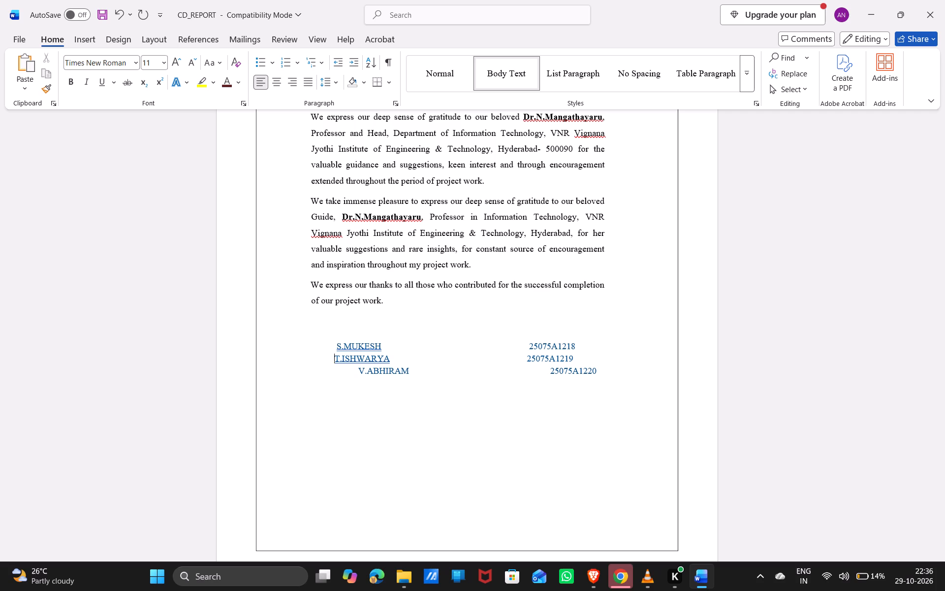
Shift the third student's row towards the left margin by removing ten leading spaces, in line with the first row.
{"action": "key", "text": "Down"}
{"action": "key", "text": "Right"}
{"action": "key", "text": "Right"}
{"action": "key", "text": "Right"}
{"action": "key", "text": "Right"}
{"action": "key", "text": "Right"}
{"action": "key", "text": "Right"}
{"action": "key", "text": "Right"}
{"action": "key", "text": "Right"}
{"action": "key", "text": "Right"}
{"action": "key", "text": "Right"}
{"action": "key", "text": "Right"}
{"action": "key", "text": "Right"}
{"action": "key", "text": "Left"}
{"action": "key", "text": "BackSpace"}
{"action": "key", "text": "BackSpace"}
{"action": "key", "text": "BackSpace"}
{"action": "key", "text": "BackSpace"}
{"action": "key", "text": "BackSpace"}
{"action": "key", "text": "BackSpace"}
{"action": "key", "text": "BackSpace"}
{"action": "key", "text": "BackSpace"}
{"action": "key", "text": "BackSpace"}
{"action": "key", "text": "BackSpace"}
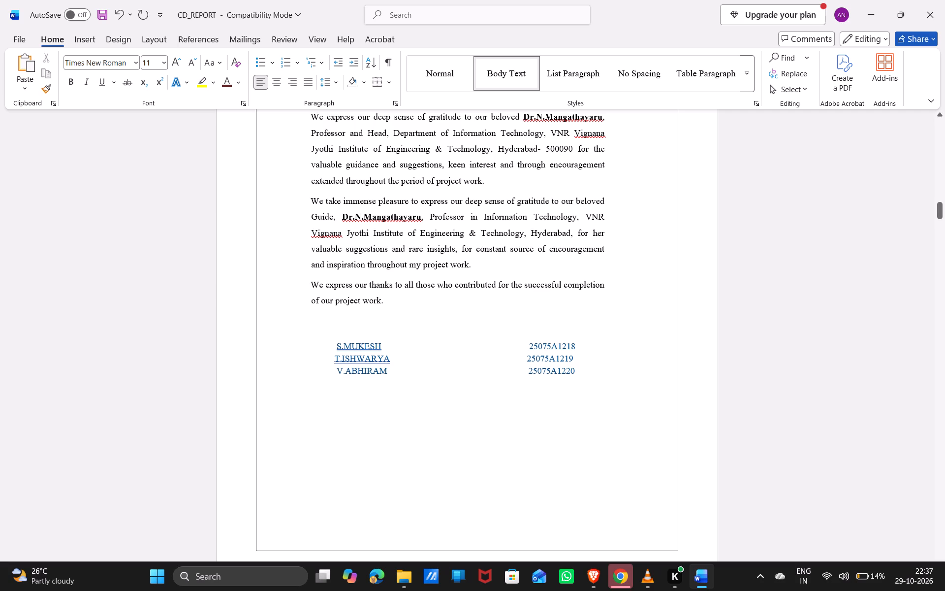
Insert one space before the second student's roll number to line it up with the other roll numbers.
{"action": "left_click", "coordinate": [524, 356]}
{"action": "key", "text": "space"}
Change the font colour of all three student rows on the acknowledgement page to a black theme shade.
{"action": "left_click", "coordinate": [337, 373]}
{"action": "left_click_drag", "start_coordinate": [336, 348], "coordinate": [409, 373]}
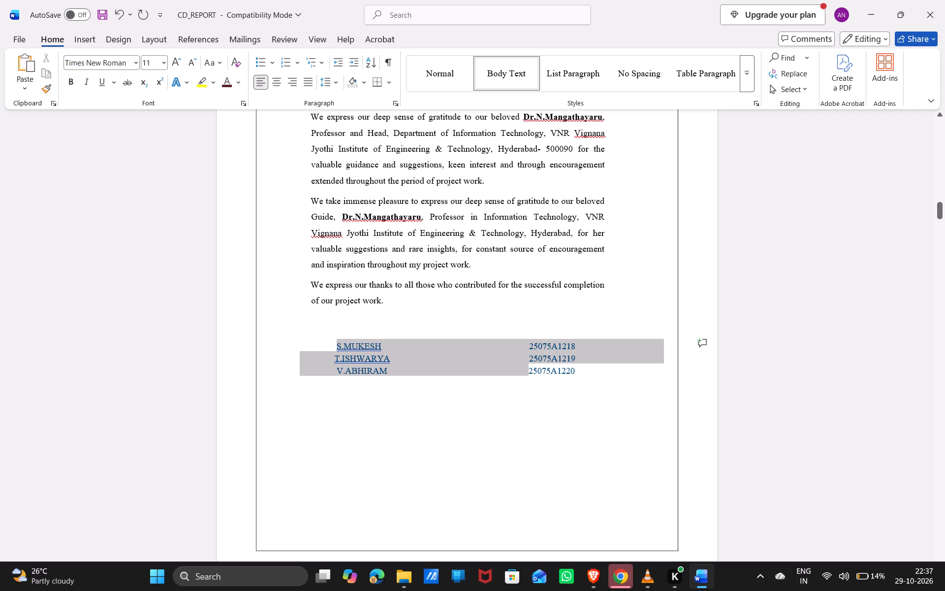
{"action": "left_click_drag", "start_coordinate": [409, 373], "coordinate": [598, 364]}
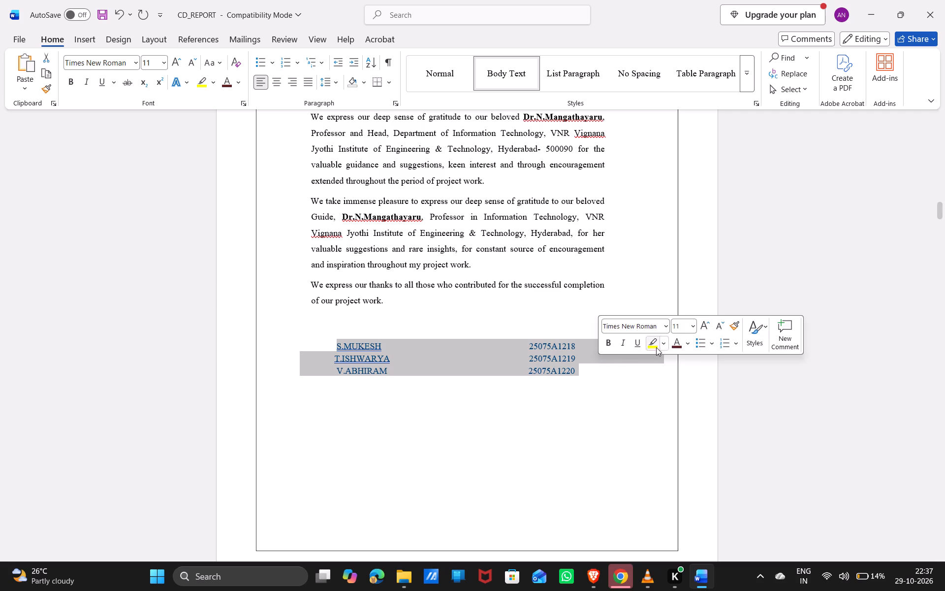
{"action": "left_click", "coordinate": [689, 344]}
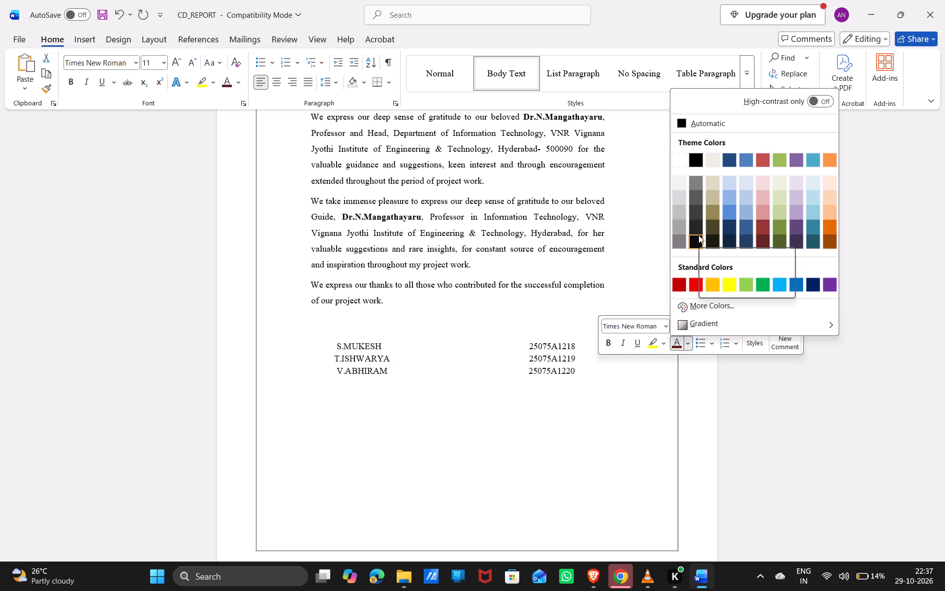
{"action": "left_click", "coordinate": [698, 235]}
{"action": "left_click", "coordinate": [575, 394]}
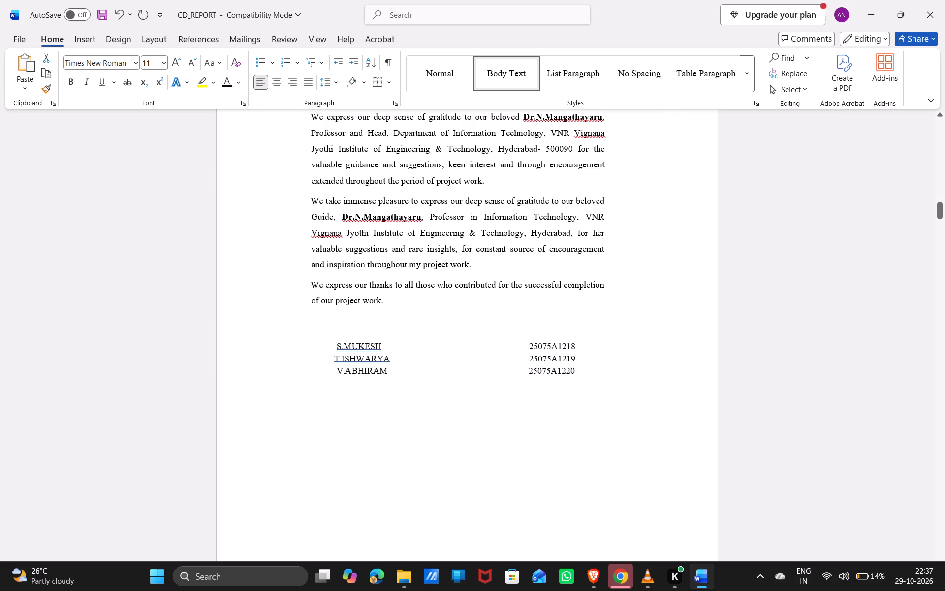
Review the pages after the acknowledgement: table of contents, abstract, problem definition, objective and source code sections.
{"action": "scroll", "coordinate": [575, 394], "scroll_direction": "down", "scroll_amount": 7}
{"action": "scroll", "coordinate": [575, 394], "scroll_direction": "right", "scroll_amount": 2}
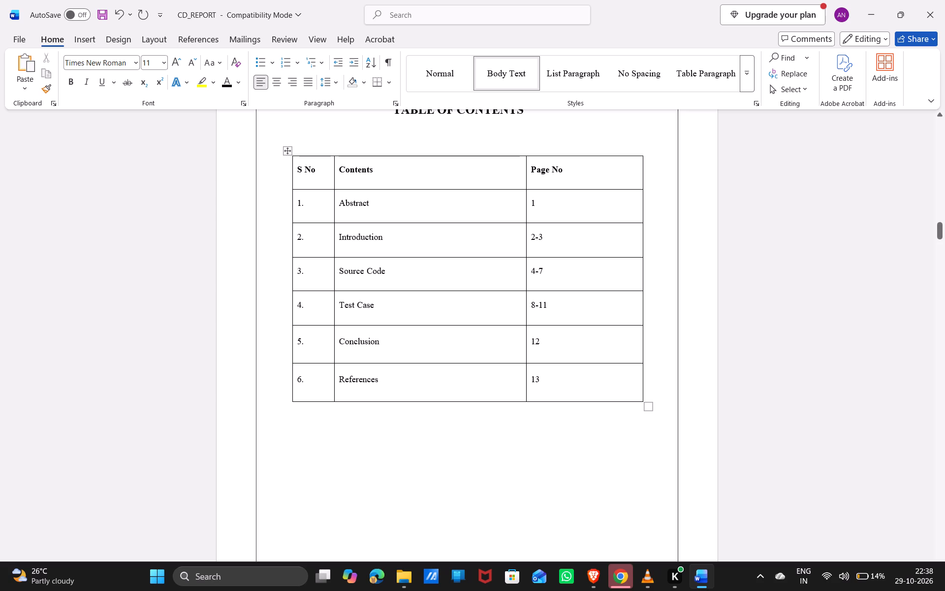
{"action": "scroll", "coordinate": [507, 373], "scroll_direction": "down", "scroll_amount": 7}
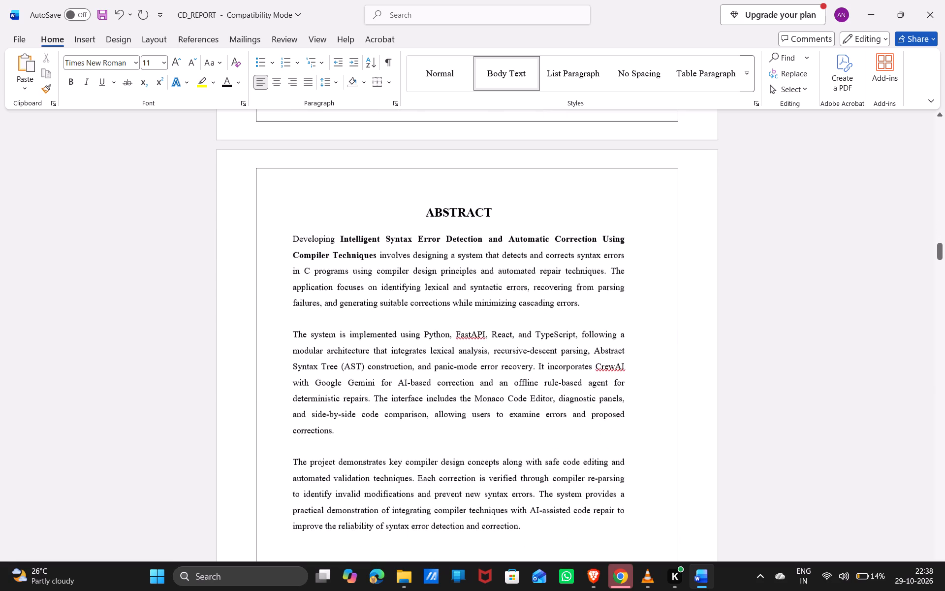
{"action": "scroll", "coordinate": [505, 389], "scroll_direction": "right", "scroll_amount": 1}
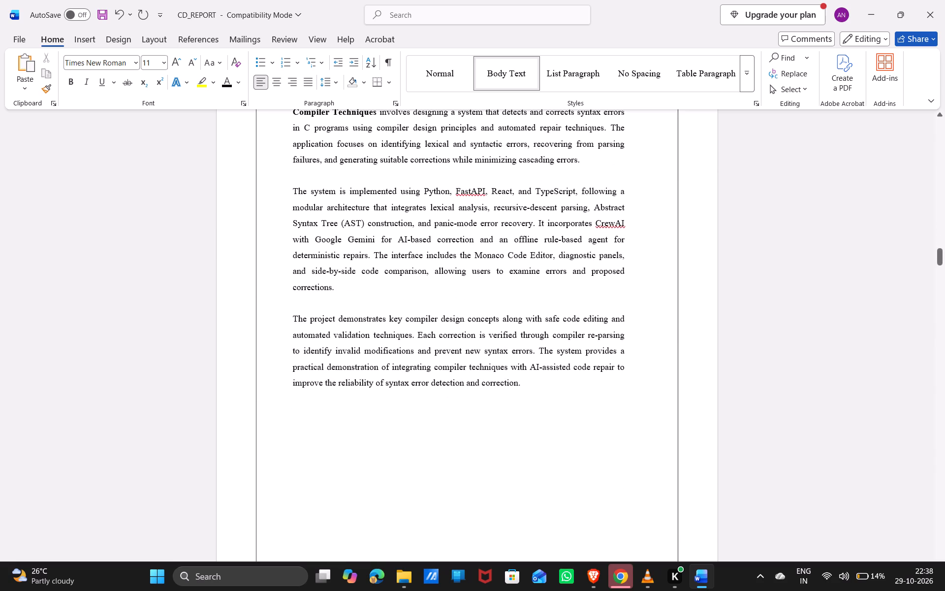
{"action": "scroll", "coordinate": [505, 389], "scroll_direction": "right", "scroll_amount": 1}
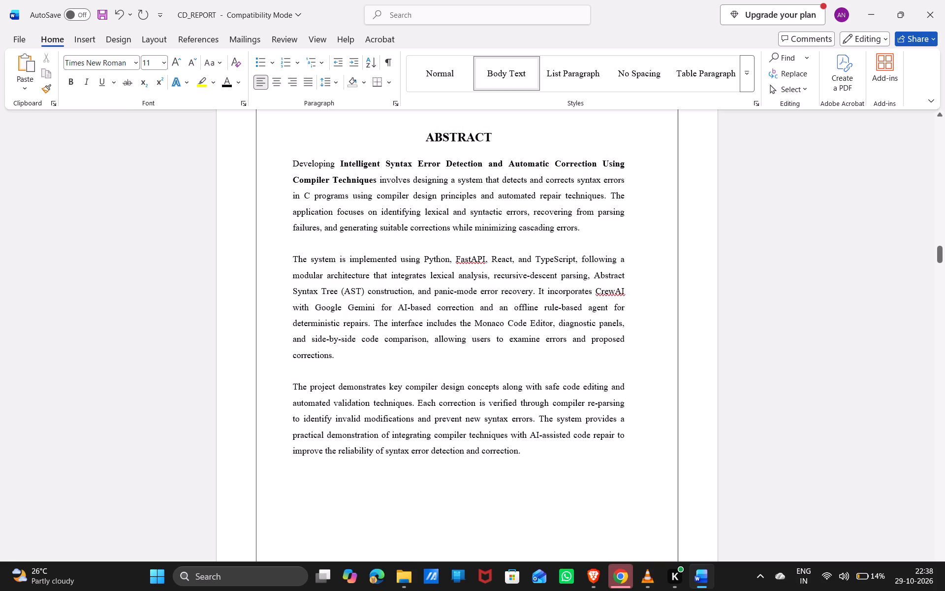
{"action": "scroll", "coordinate": [556, 408], "scroll_direction": "down", "scroll_amount": 7}
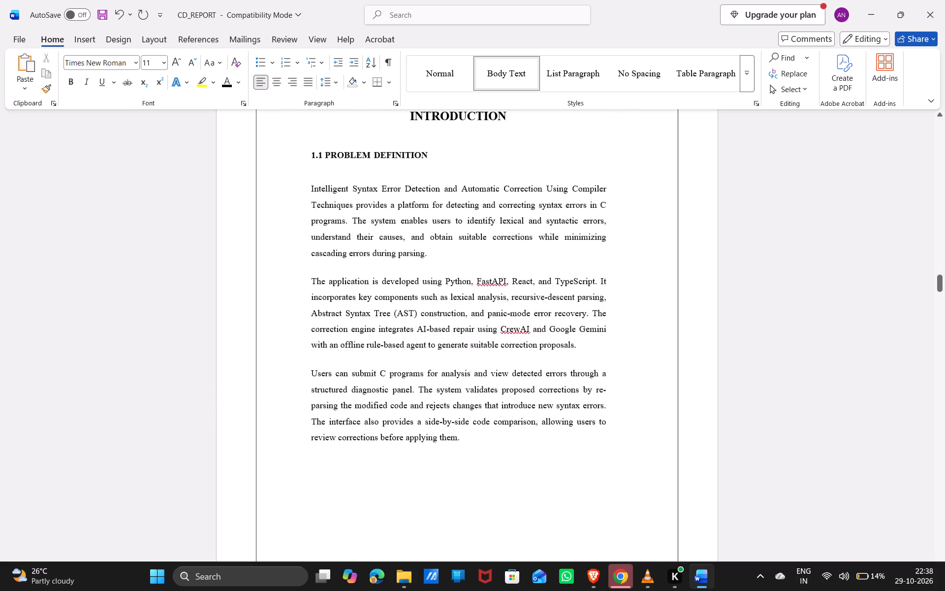
{"action": "scroll", "coordinate": [556, 408], "scroll_direction": "down", "scroll_amount": 1}
{"action": "scroll", "coordinate": [556, 408], "scroll_direction": "up", "scroll_amount": 1}
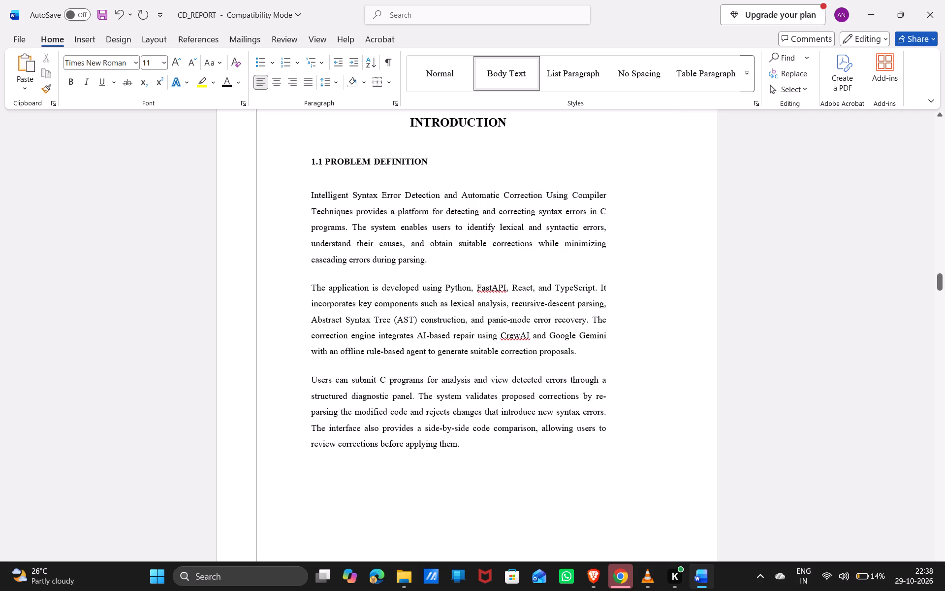
{"action": "scroll", "coordinate": [618, 431], "scroll_direction": "down", "scroll_amount": 2}
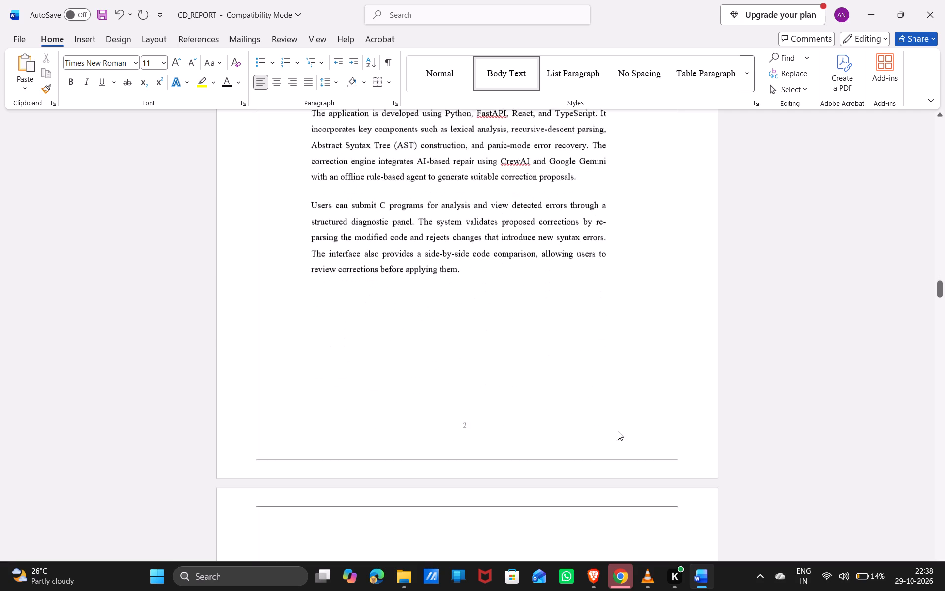
{"action": "scroll", "coordinate": [618, 431], "scroll_direction": "down", "scroll_amount": 5}
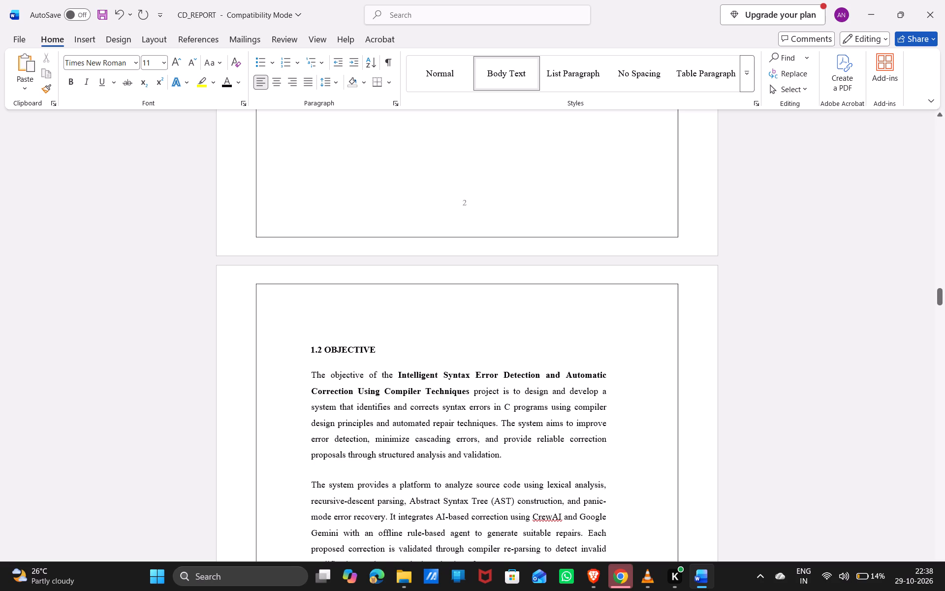
{"action": "scroll", "coordinate": [630, 329], "scroll_direction": "down", "scroll_amount": 11}
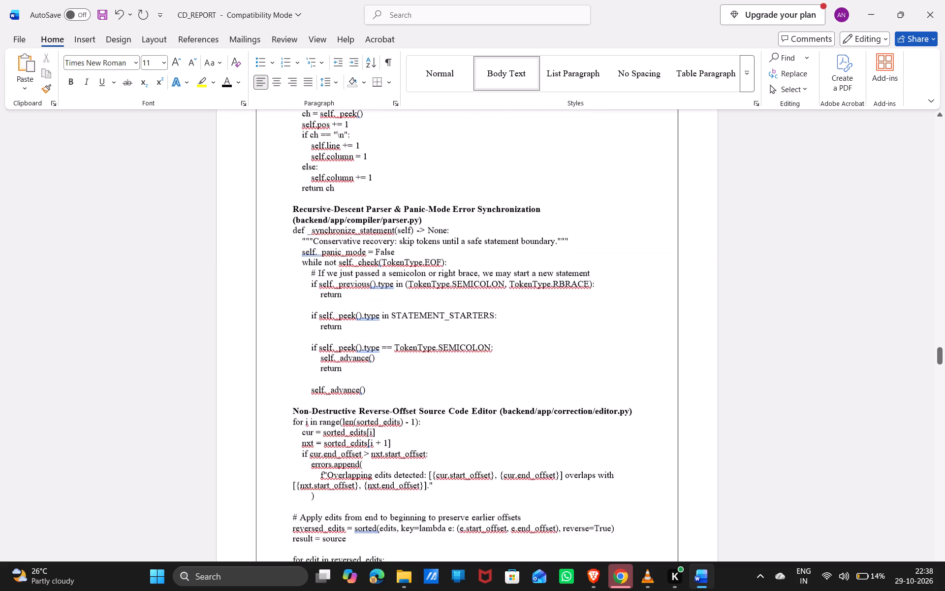
{"action": "scroll", "coordinate": [630, 329], "scroll_direction": "up", "scroll_amount": 5}
{"action": "scroll", "coordinate": [630, 329], "scroll_direction": "down", "scroll_amount": 13}
{"action": "scroll", "coordinate": [630, 329], "scroll_direction": "up", "scroll_amount": 8}
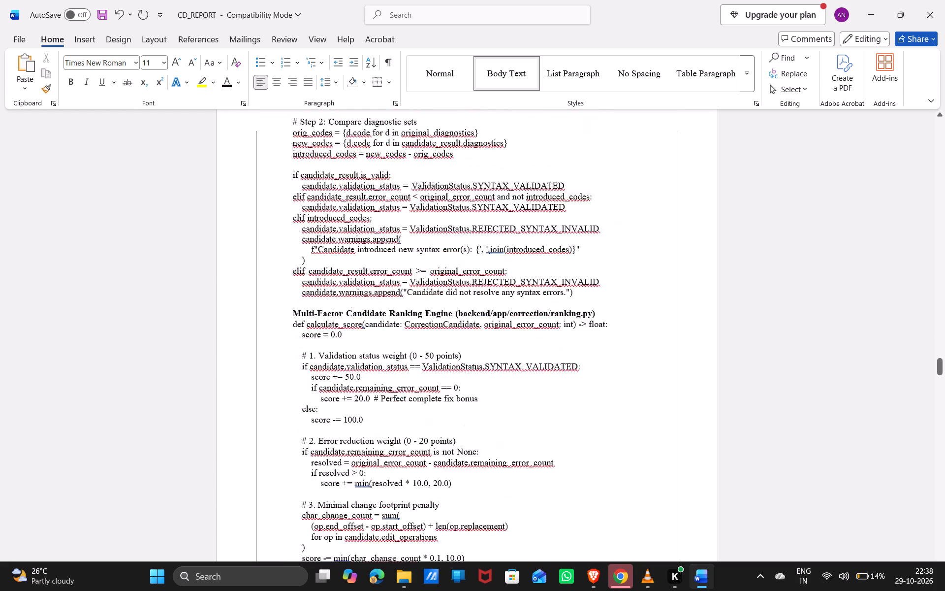
Remove one leading space before the first and third students' names on the acknowledgement page, aligning them with the second name.
{"action": "scroll", "coordinate": [630, 329], "scroll_direction": "up", "scroll_amount": 16}
{"action": "scroll", "coordinate": [630, 329], "scroll_direction": "up", "scroll_amount": 8}
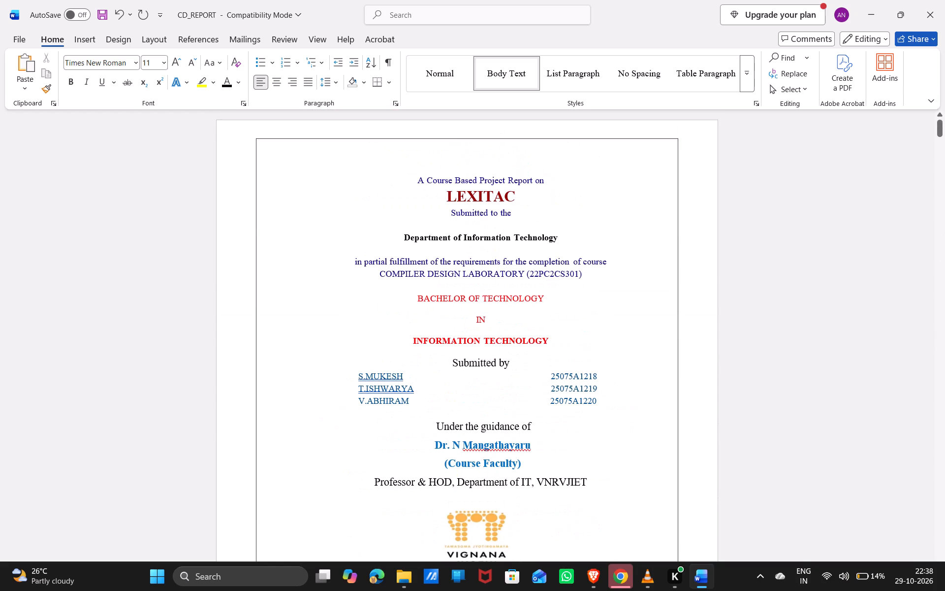
{"action": "scroll", "coordinate": [630, 329], "scroll_direction": "down", "scroll_amount": 9}
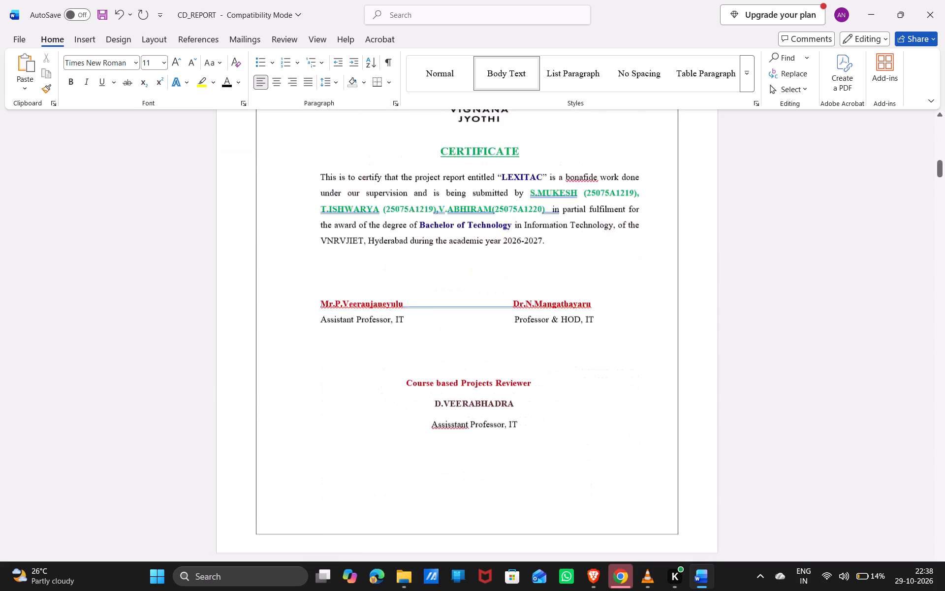
{"action": "scroll", "coordinate": [630, 329], "scroll_direction": "down", "scroll_amount": 3}
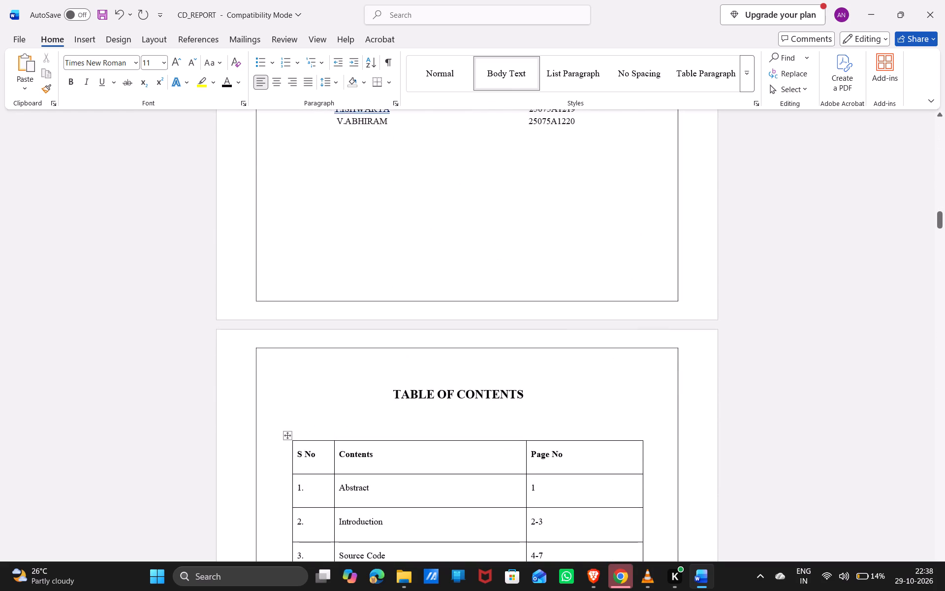
{"action": "scroll", "coordinate": [630, 329], "scroll_direction": "down", "scroll_amount": 2}
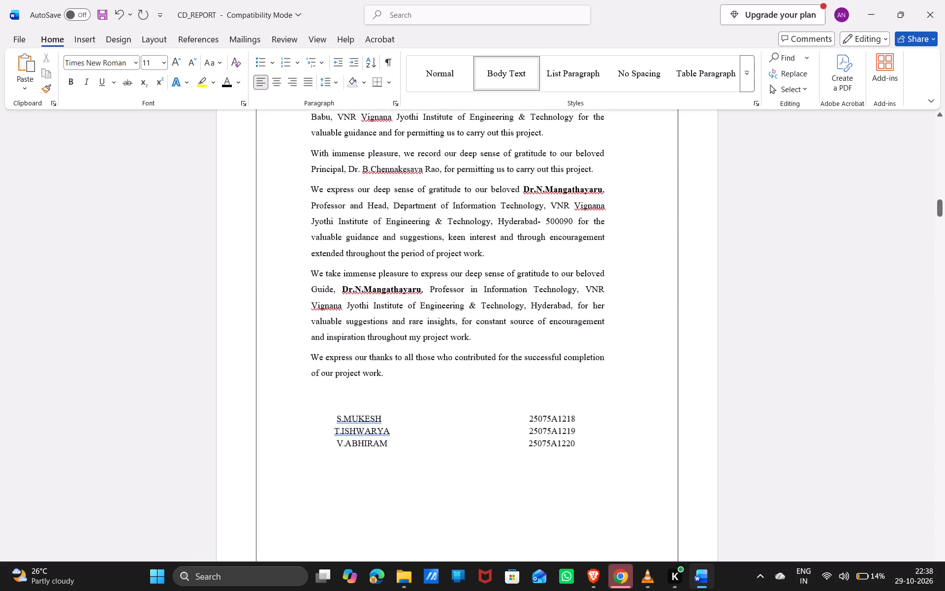
{"action": "left_click", "coordinate": [335, 412]}
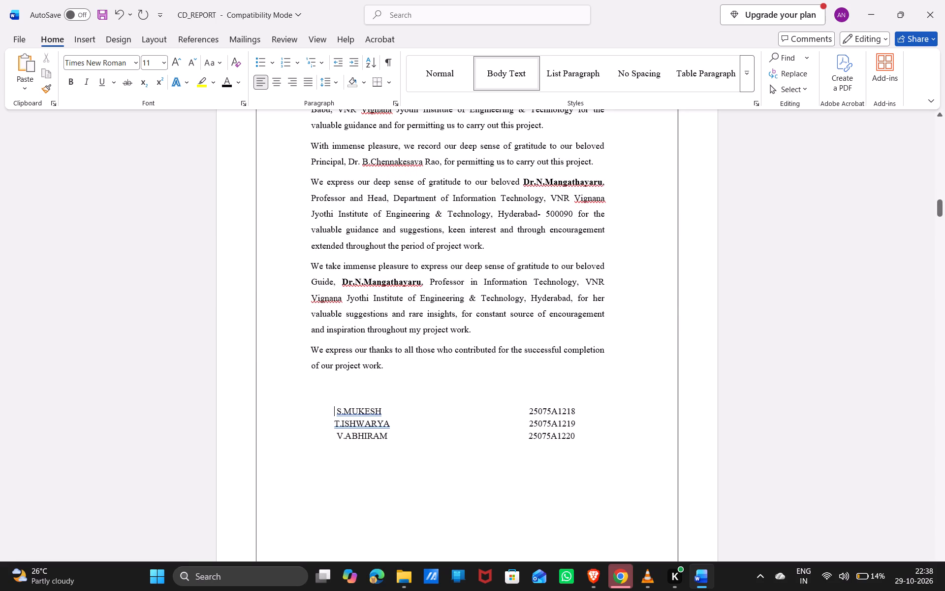
{"action": "key", "text": "Right"}
{"action": "key", "text": "BackSpace"}
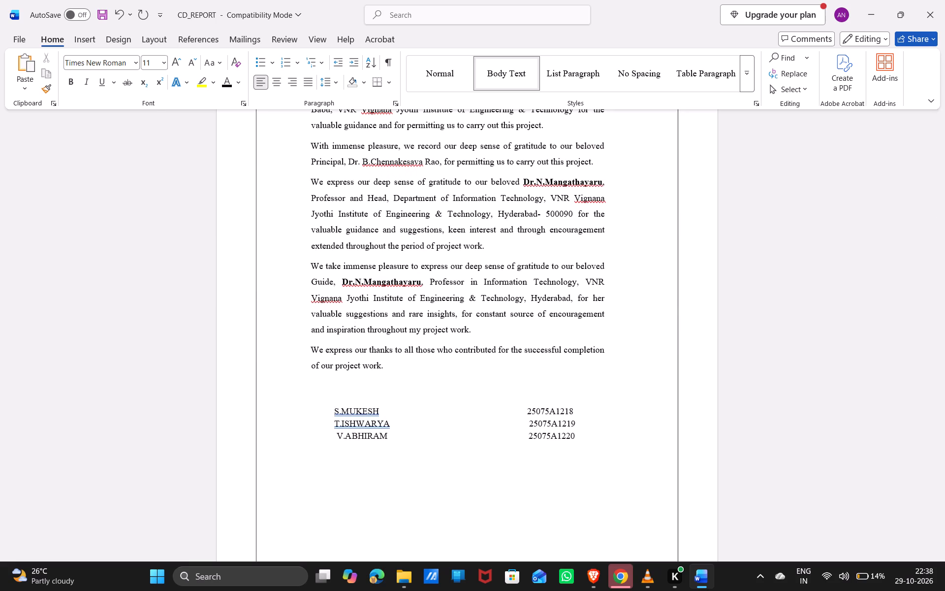
{"action": "left_click", "coordinate": [335, 435]}
{"action": "key", "text": "Right"}
{"action": "key", "text": "BackSpace"}
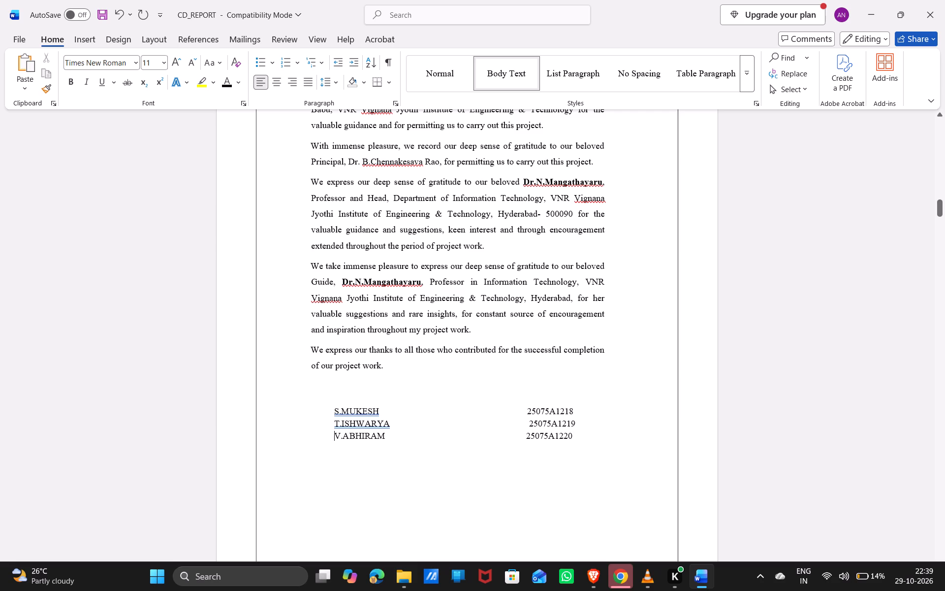
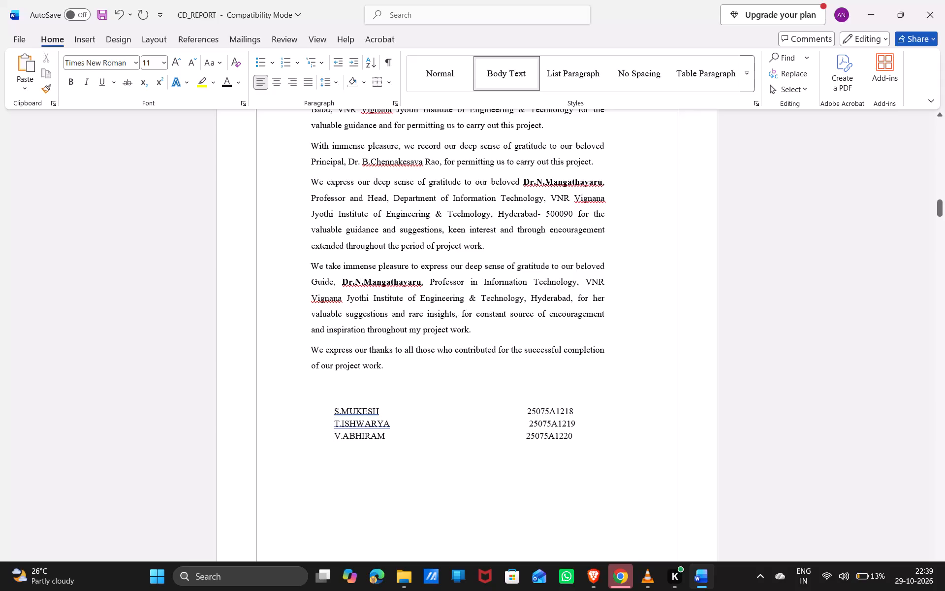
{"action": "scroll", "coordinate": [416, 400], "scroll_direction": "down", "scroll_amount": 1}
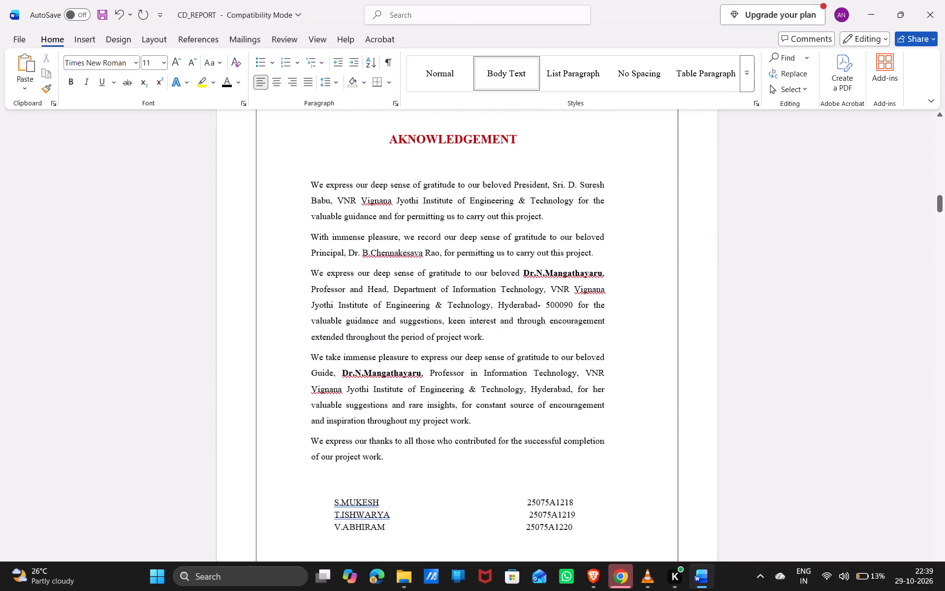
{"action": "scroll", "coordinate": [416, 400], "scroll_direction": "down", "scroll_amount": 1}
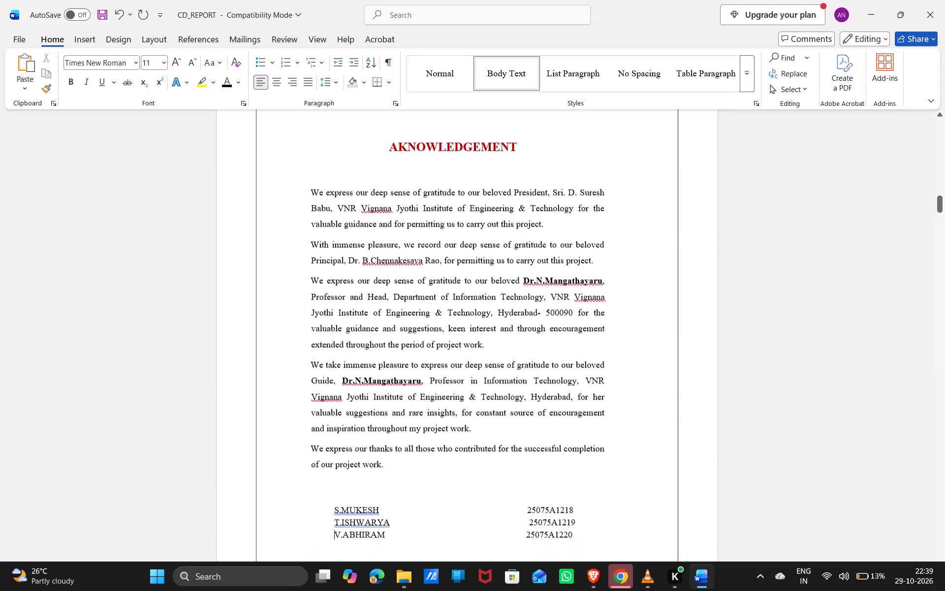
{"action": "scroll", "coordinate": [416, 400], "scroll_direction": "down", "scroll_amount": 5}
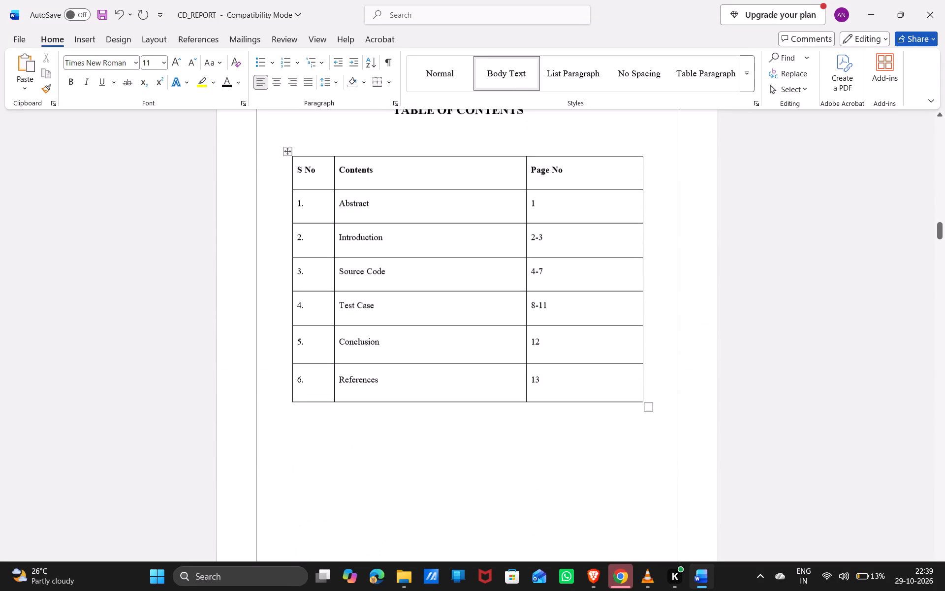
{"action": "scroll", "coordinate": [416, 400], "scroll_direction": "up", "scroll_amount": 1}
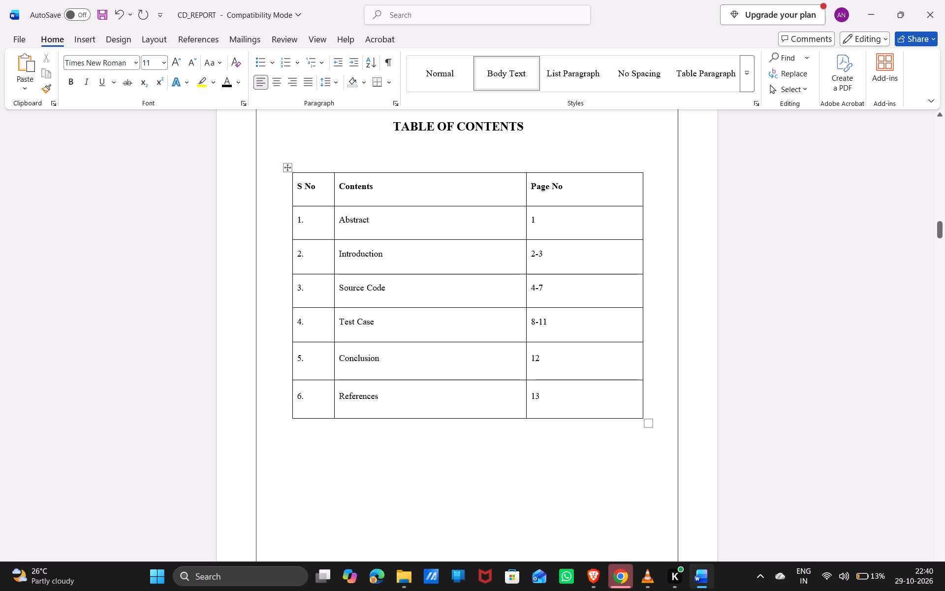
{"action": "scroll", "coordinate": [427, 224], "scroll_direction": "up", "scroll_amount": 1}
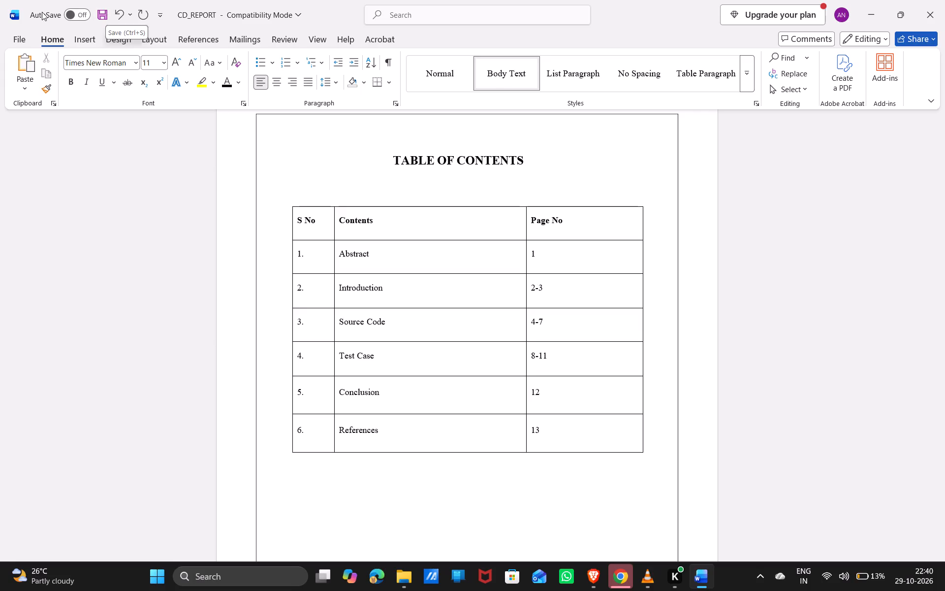
Save the report to the Desktop folder as a Word Document named CD_REPORT.
{"action": "left_click", "coordinate": [74, 13]}
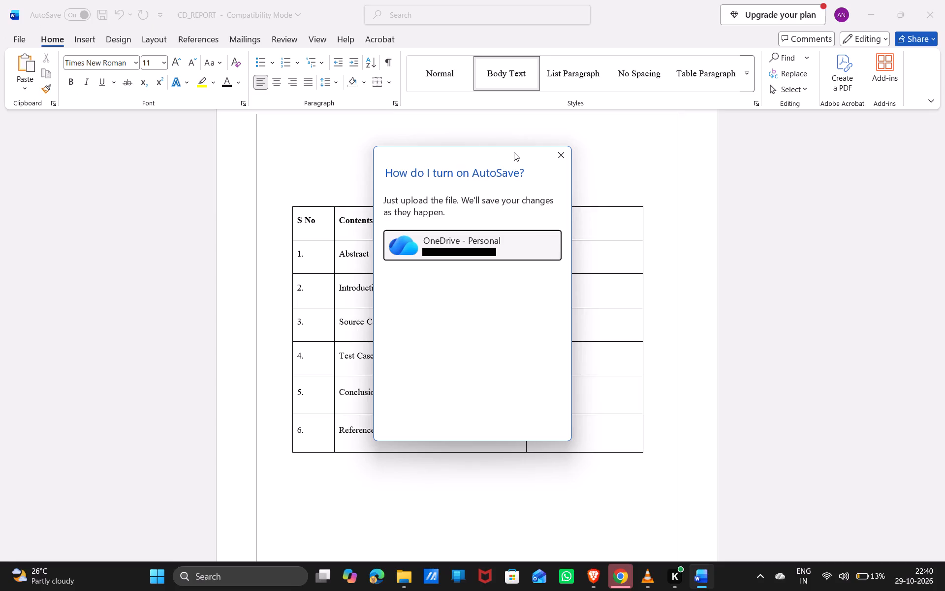
{"action": "left_click", "coordinate": [559, 159]}
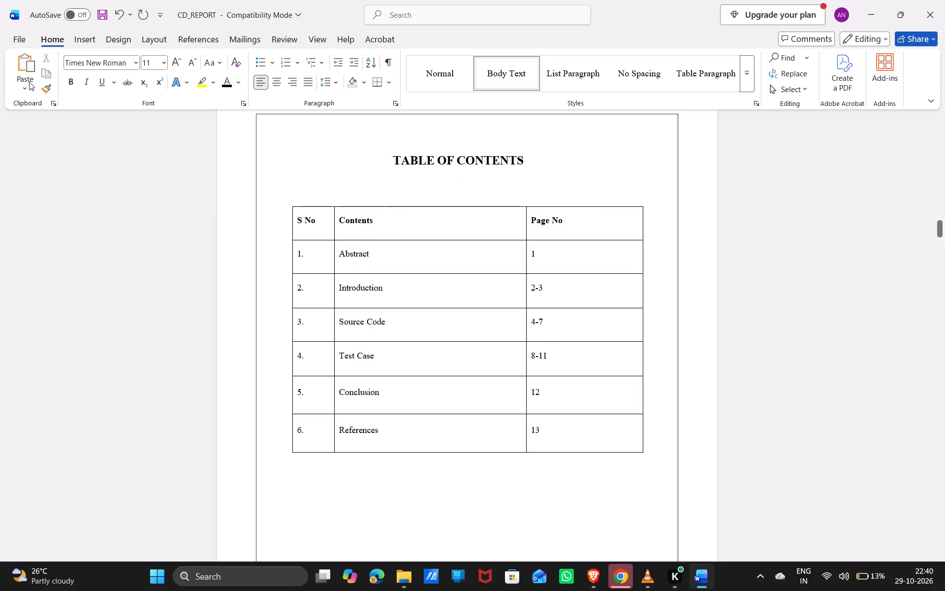
{"action": "left_click", "coordinate": [16, 38]}
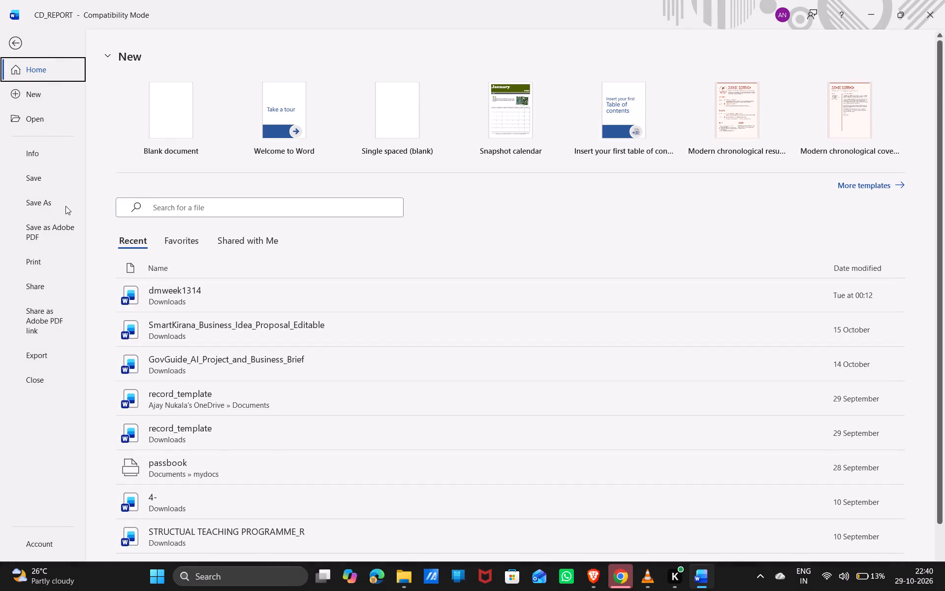
{"action": "left_click", "coordinate": [65, 206]}
{"action": "left_click", "coordinate": [189, 274]}
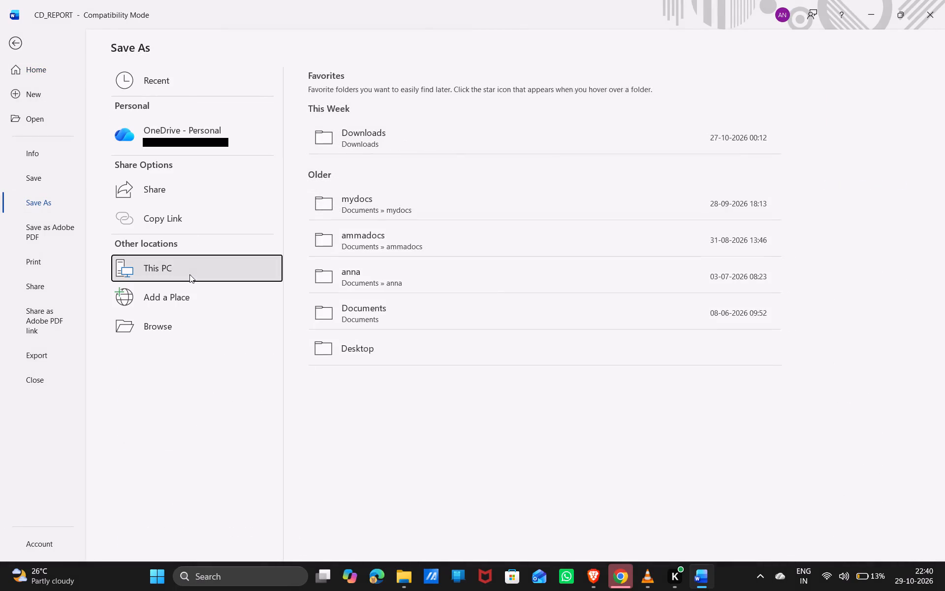
{"action": "left_click", "coordinate": [382, 349]}
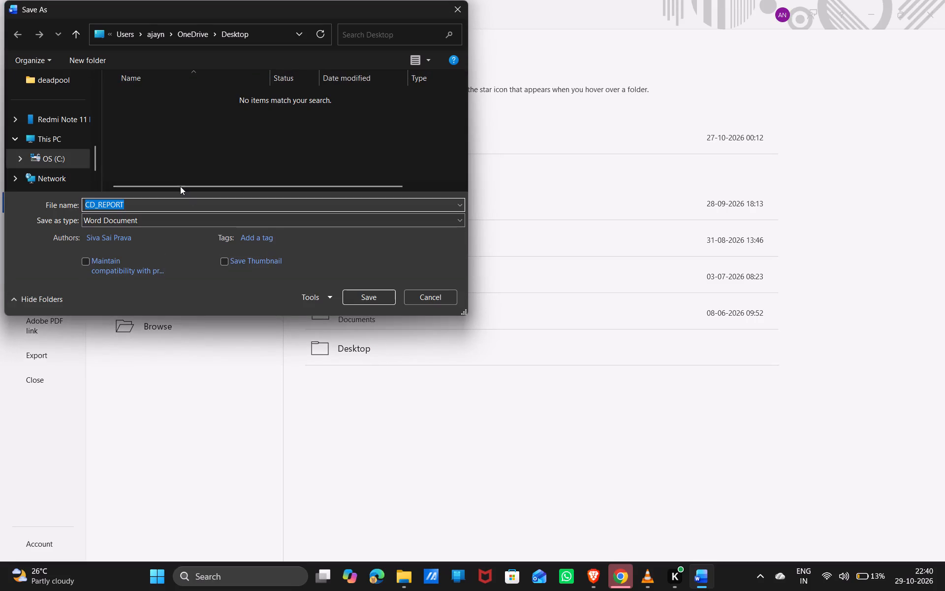
{"action": "left_click", "coordinate": [354, 298]}
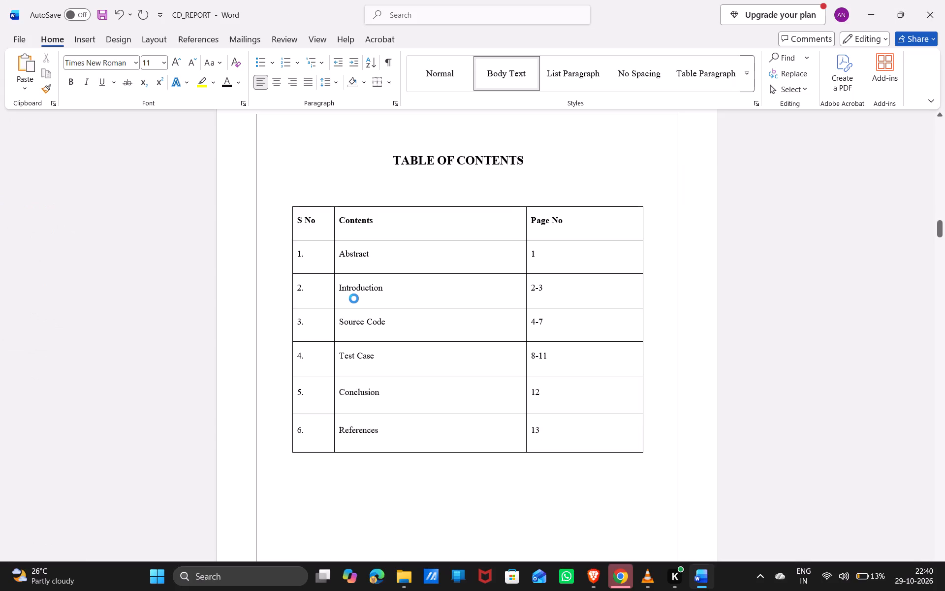
Change the last digit of the first student's roll number in the certificate paragraph to 8 and save the document.
{"action": "scroll", "coordinate": [354, 298], "scroll_direction": "up", "scroll_amount": 8}
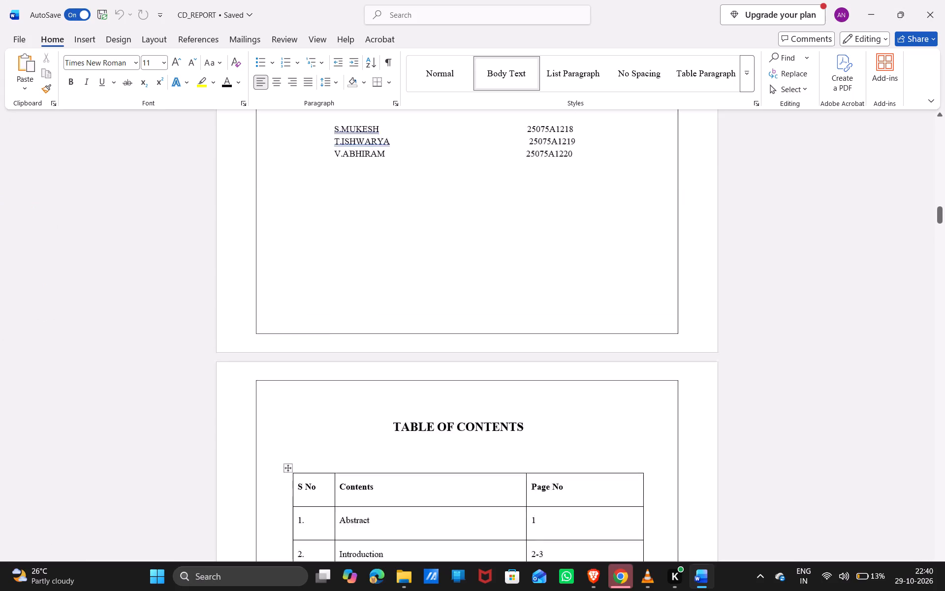
{"action": "scroll", "coordinate": [354, 298], "scroll_direction": "up", "scroll_amount": 12}
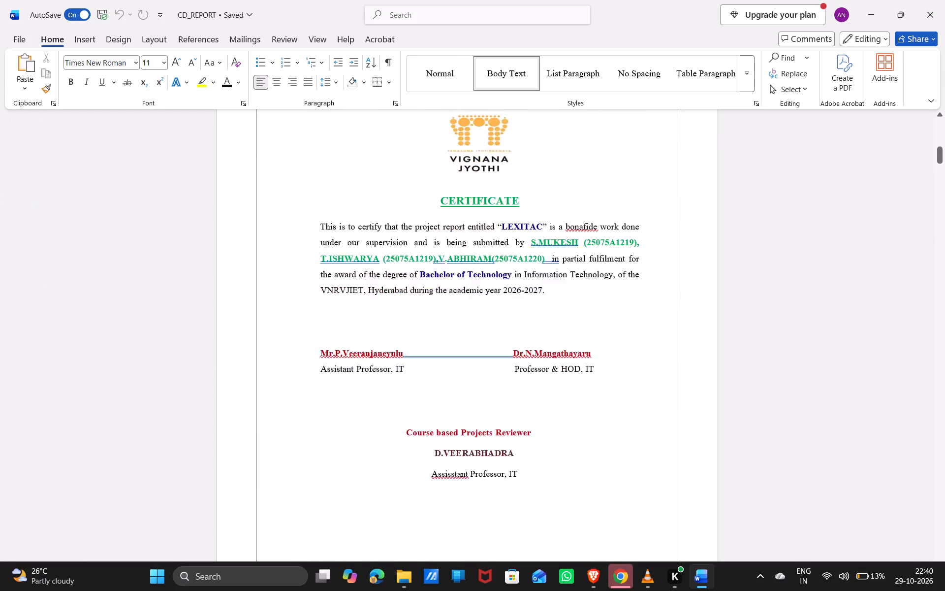
{"action": "scroll", "coordinate": [354, 298], "scroll_direction": "down", "scroll_amount": 1}
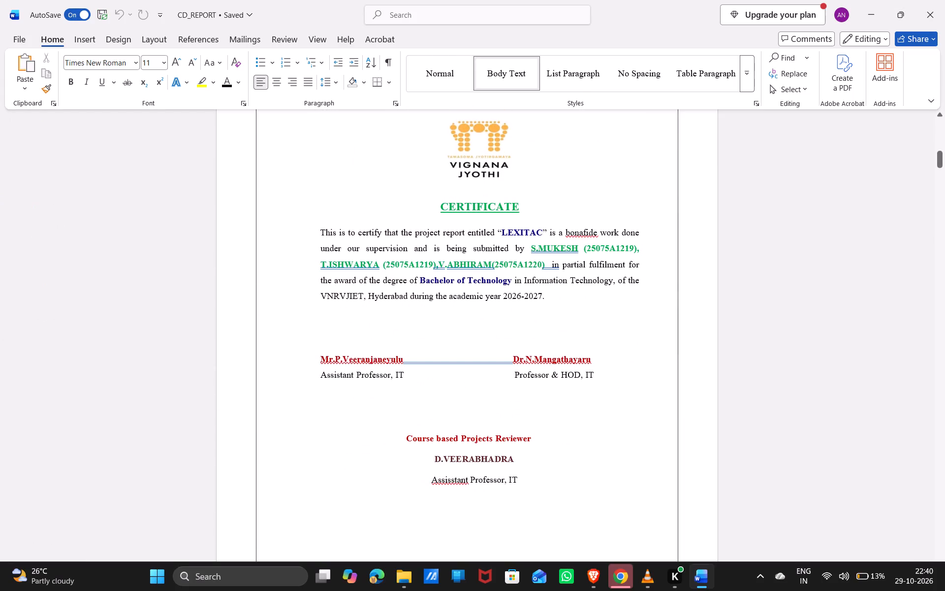
{"action": "left_click", "coordinate": [630, 248]}
{"action": "key", "text": "Right"}
{"action": "key", "text": "BackSpace"}
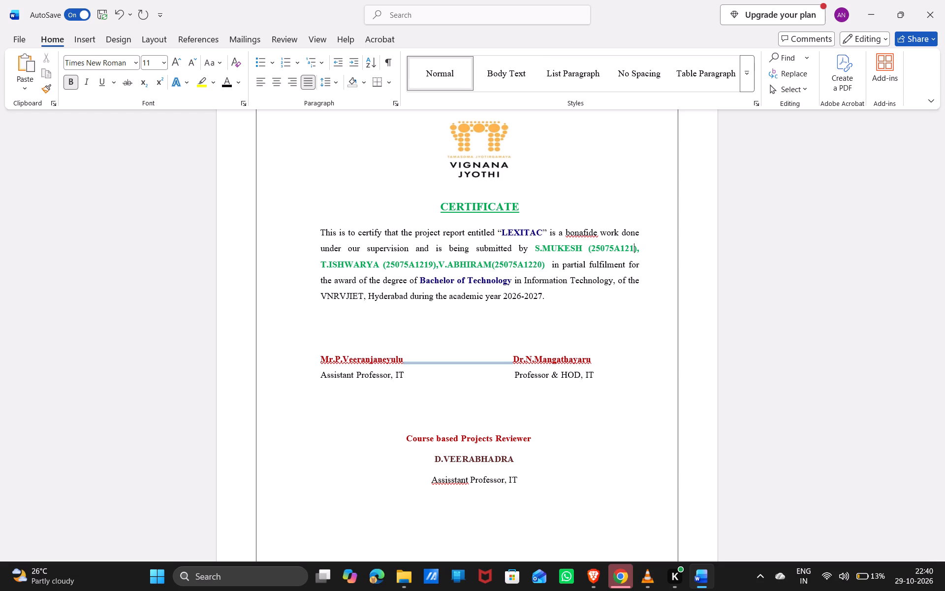
{"action": "key", "text": "8"}
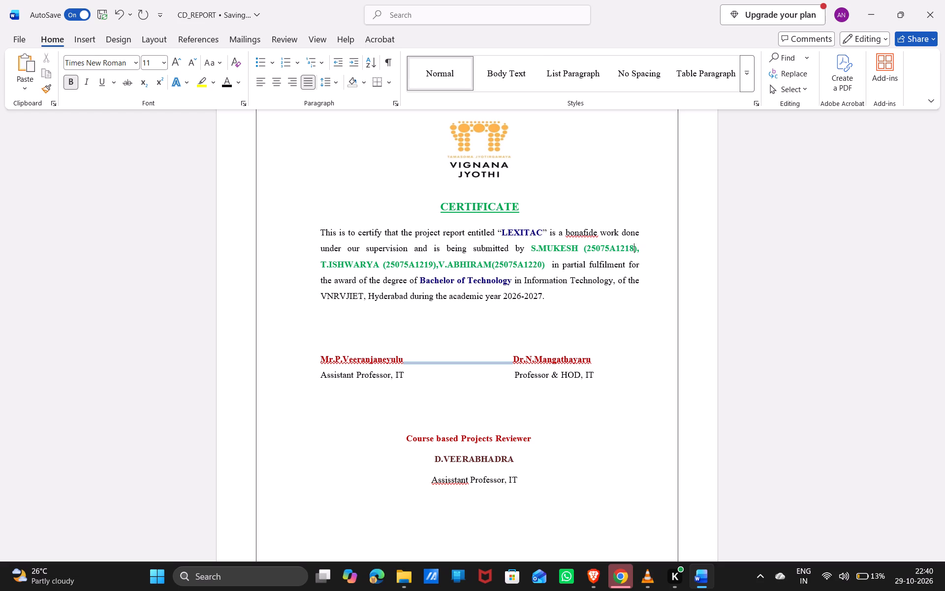
{"action": "key", "text": "ctrl+s"}
{"action": "key", "text": "ctrl+s"}
On the certificate page, insert six spaces before the HOD's name and five before the "Professor & HOD, IT" line below it.
{"action": "scroll", "coordinate": [630, 248], "scroll_direction": "down", "scroll_amount": 1}
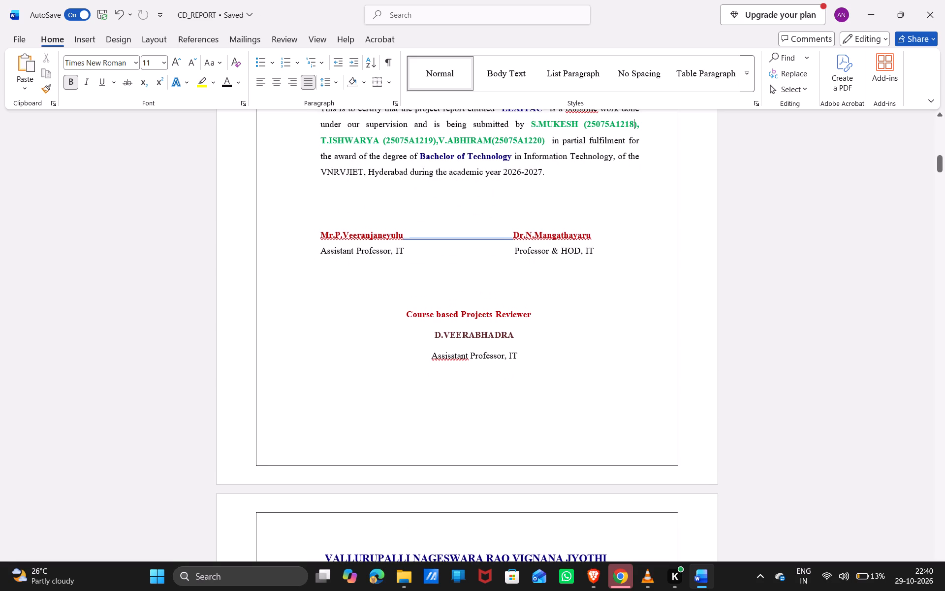
{"action": "left_click", "coordinate": [509, 236]}
{"action": "key", "text": "space"}
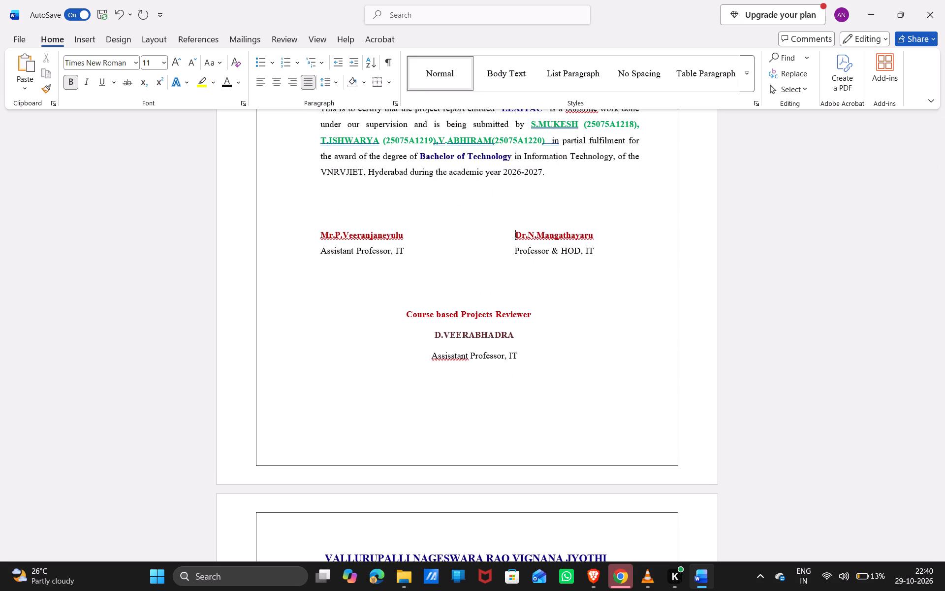
{"action": "key", "text": "space"}
{"action": "key", "text": "space"}
{"action": "key", "text": "space"}
{"action": "key", "text": "space"}
{"action": "key", "text": "space"}
{"action": "key", "text": "Down"}
{"action": "key", "text": "Left"}
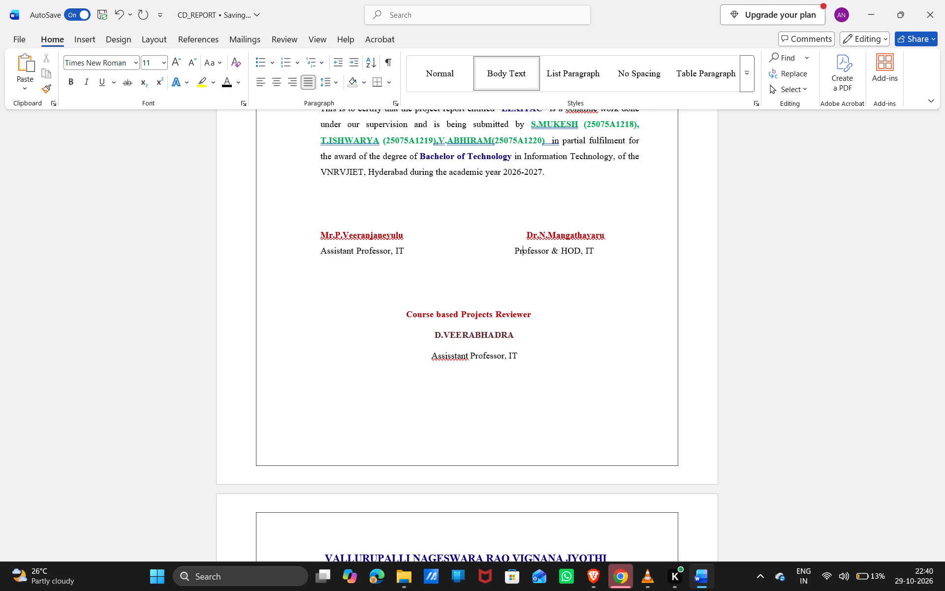
{"action": "key", "text": "Left"}
{"action": "key", "text": "Left"}
{"action": "key", "text": "space"}
{"action": "key", "text": "space"}
{"action": "key", "text": "space"}
{"action": "key", "text": "space"}
{"action": "key", "text": "space"}
Shift the HOD block further right, adding three spaces before the name and four before the designation line.
{"action": "key", "text": "Up"}
{"action": "key", "text": "space"}
{"action": "key", "text": "space"}
{"action": "key", "text": "space"}
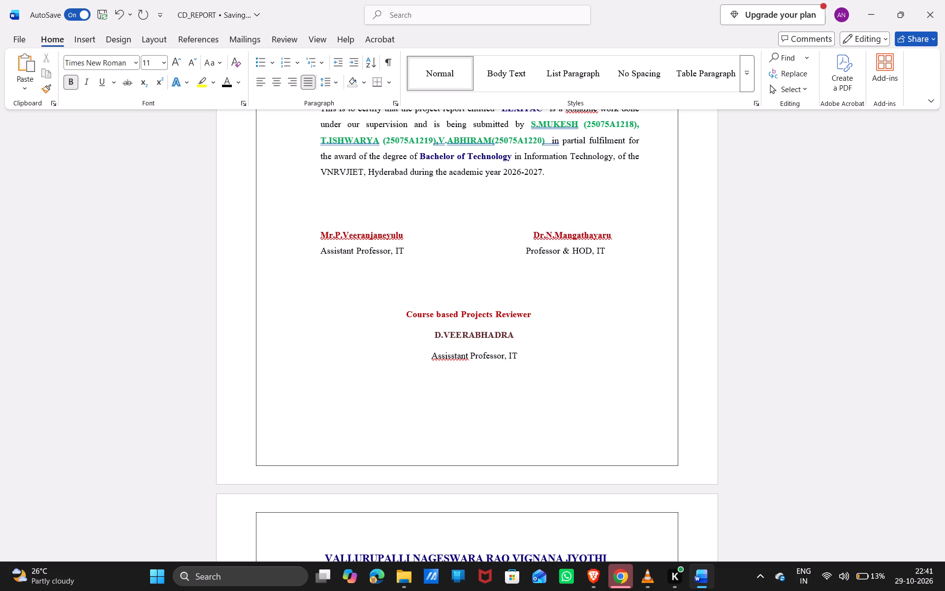
{"action": "key", "text": "Down"}
{"action": "key", "text": "Left"}
{"action": "key", "text": "Left"}
{"action": "key", "text": "space"}
{"action": "key", "text": "space"}
{"action": "key", "text": "space"}
{"action": "key", "text": "space"}
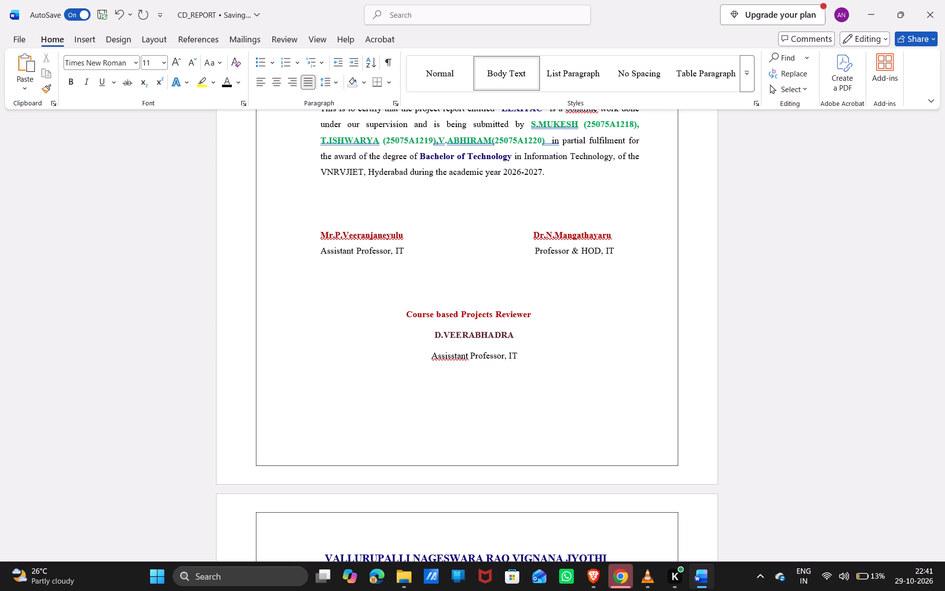
Add four more spaces before the HOD's name and three before the designation so both line up, and save the document.
{"action": "key", "text": "Up"}
{"action": "key", "text": "space"}
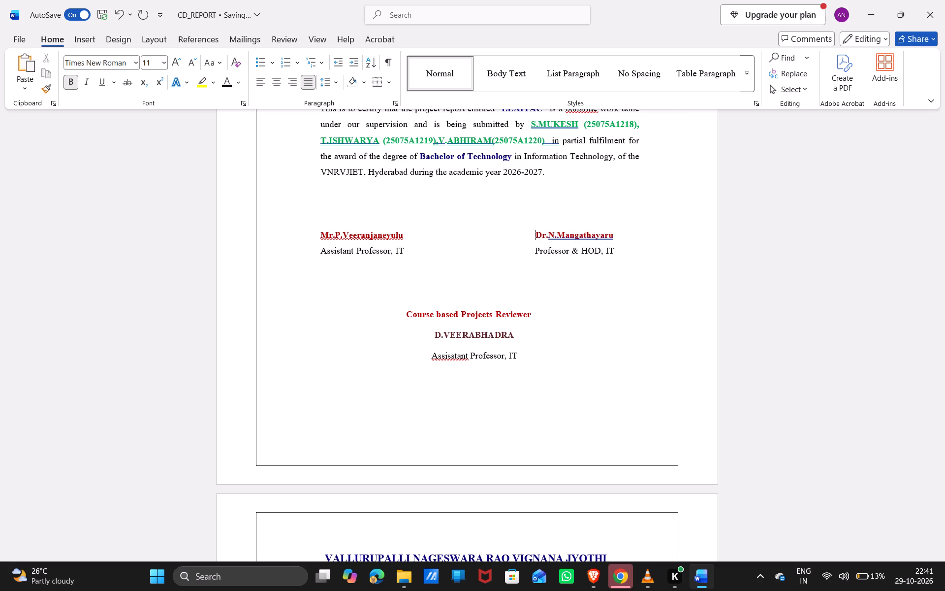
{"action": "key", "text": "space"}
{"action": "key", "text": "space"}
{"action": "key", "text": "space"}
{"action": "key", "text": "Down"}
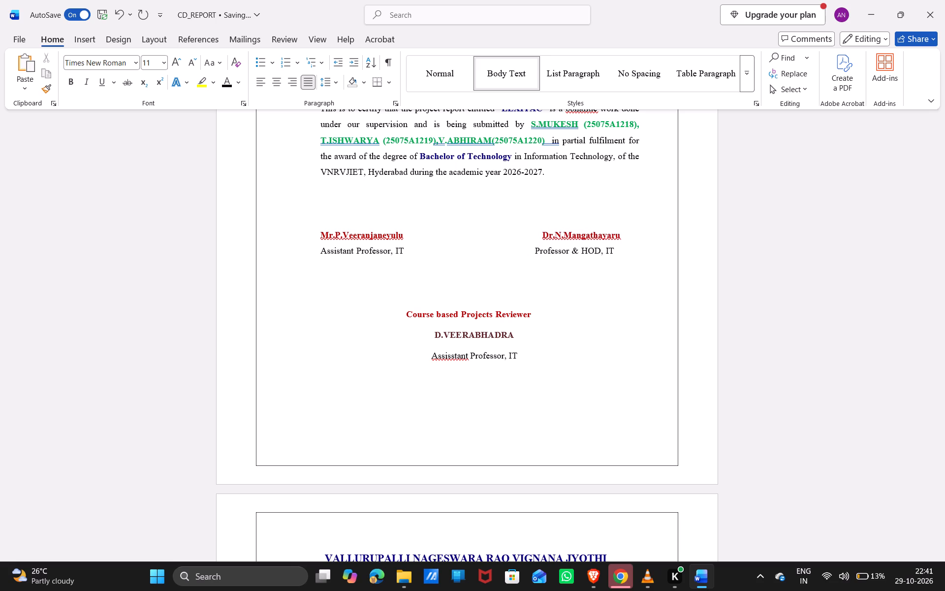
{"action": "key", "text": "Left"}
{"action": "key", "text": "Left"}
{"action": "key", "text": "space"}
{"action": "key", "text": "space"}
{"action": "key", "text": "space"}
{"action": "key", "text": "ctrl+s"}
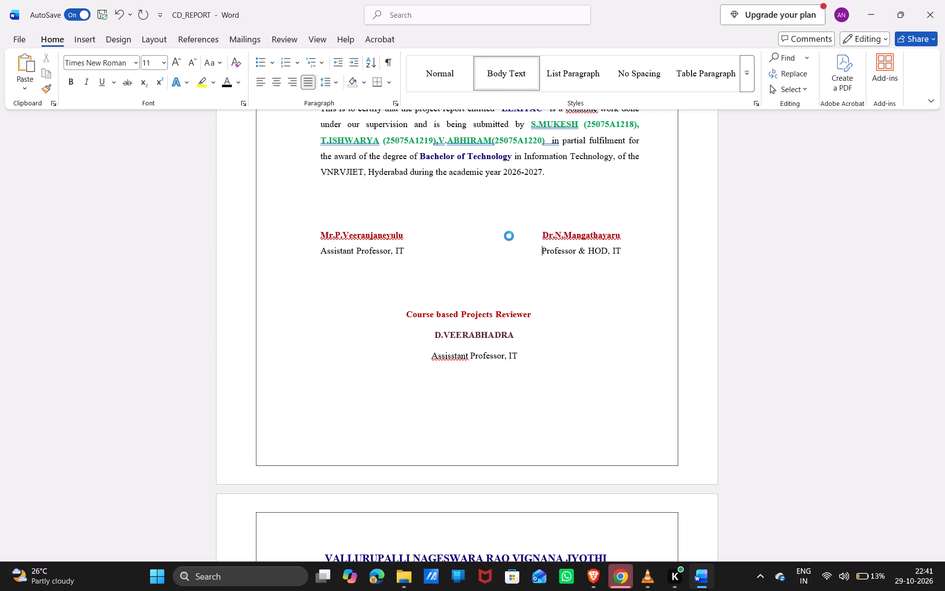
{"action": "key", "text": "ctrl+s"}
Review the pages from the declaration through the acknowledgement, table of contents and abstract to the Chapter-I introduction.
{"action": "scroll", "coordinate": [509, 236], "scroll_direction": "down", "scroll_amount": 6}
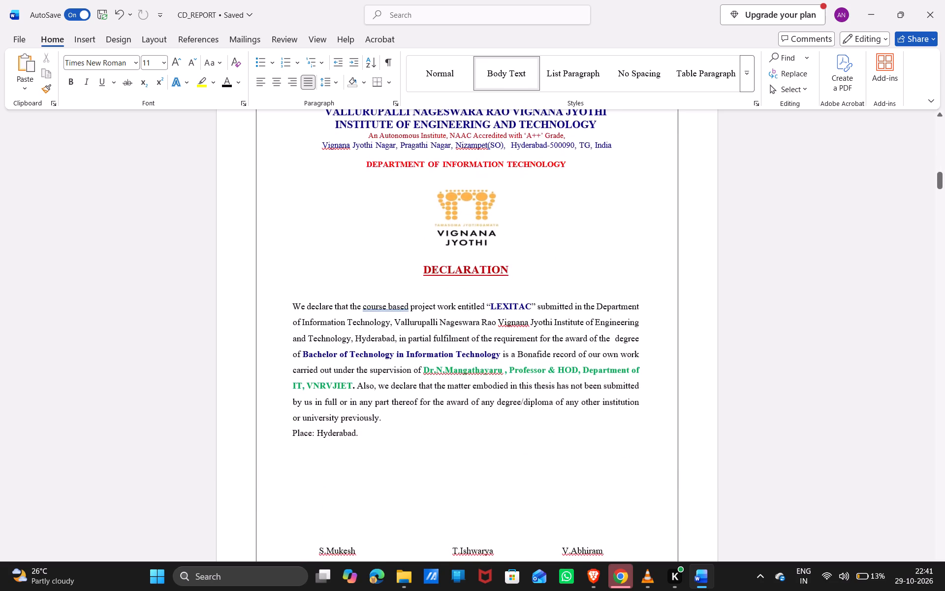
{"action": "scroll", "coordinate": [509, 236], "scroll_direction": "down", "scroll_amount": 2}
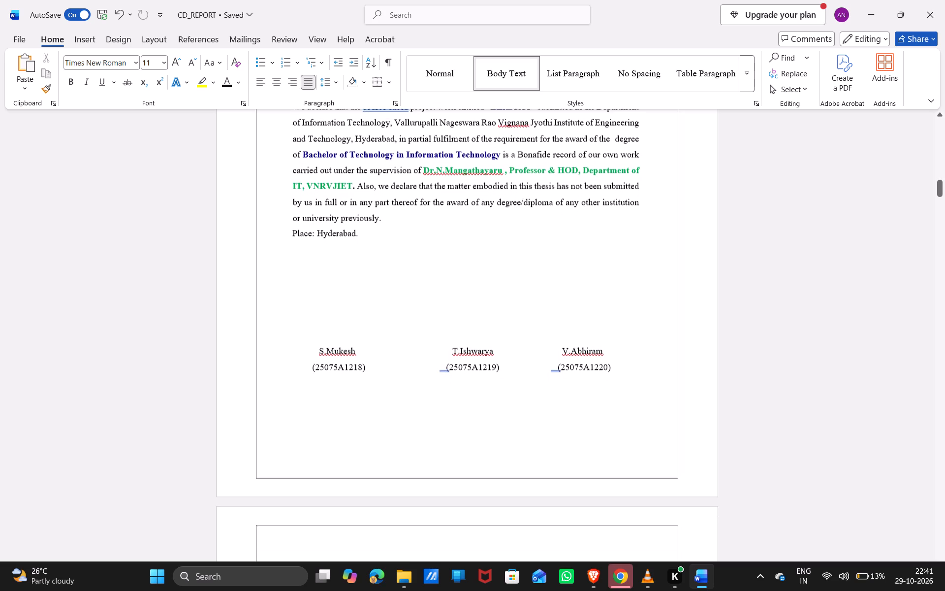
{"action": "scroll", "coordinate": [509, 236], "scroll_direction": "down", "scroll_amount": 2}
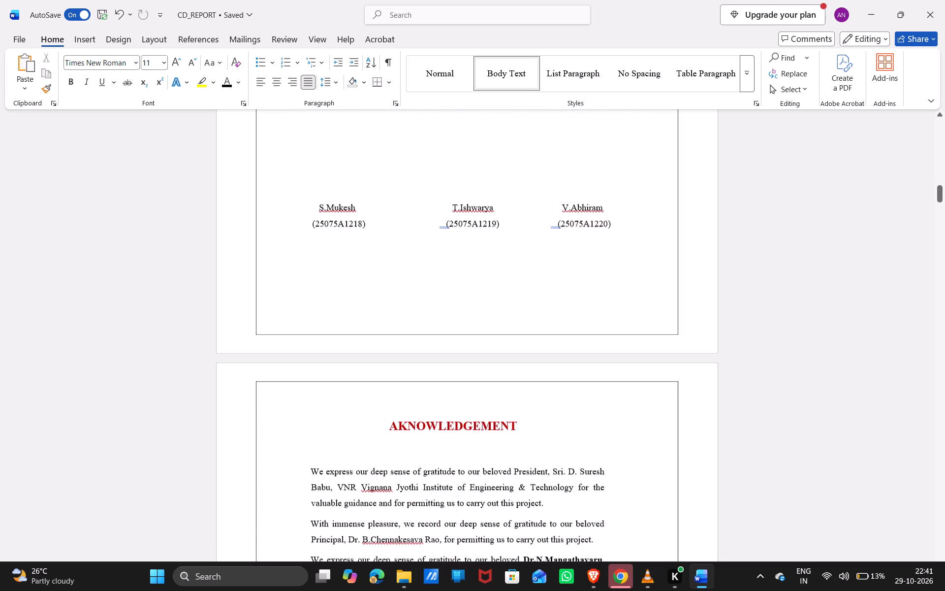
{"action": "scroll", "coordinate": [509, 236], "scroll_direction": "down", "scroll_amount": 6}
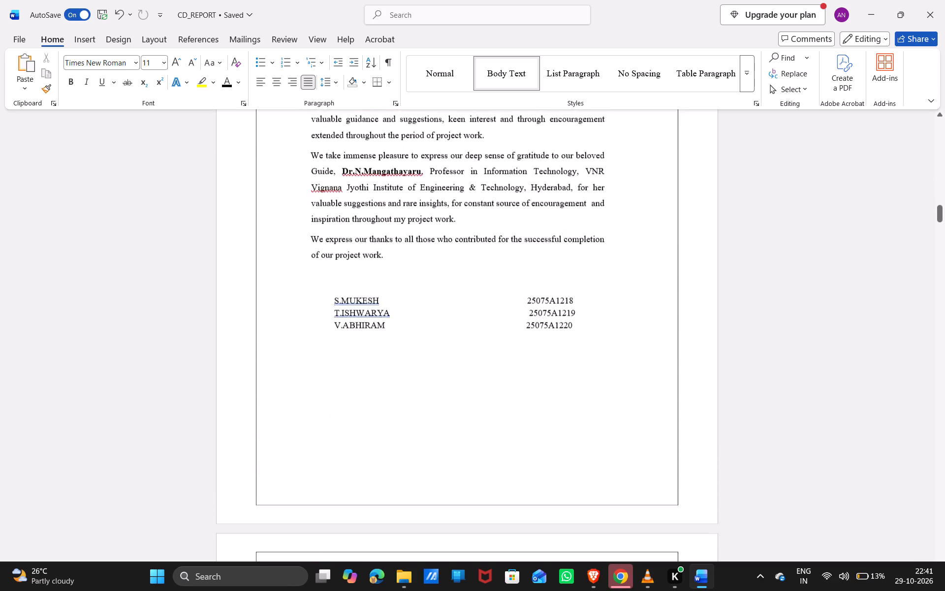
{"action": "scroll", "coordinate": [509, 236], "scroll_direction": "down", "scroll_amount": 7}
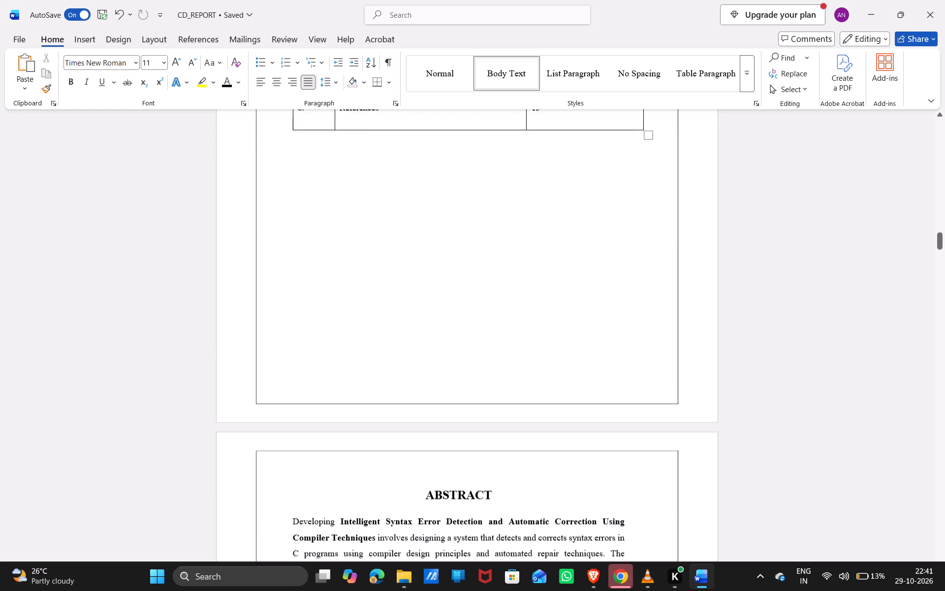
{"action": "scroll", "coordinate": [509, 236], "scroll_direction": "down", "scroll_amount": 5}
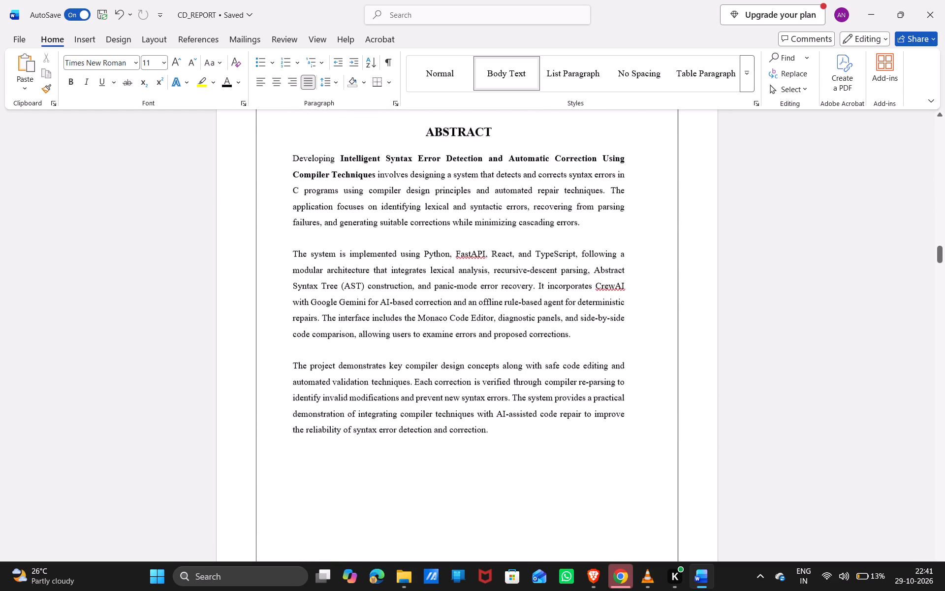
{"action": "scroll", "coordinate": [509, 236], "scroll_direction": "down", "scroll_amount": 3}
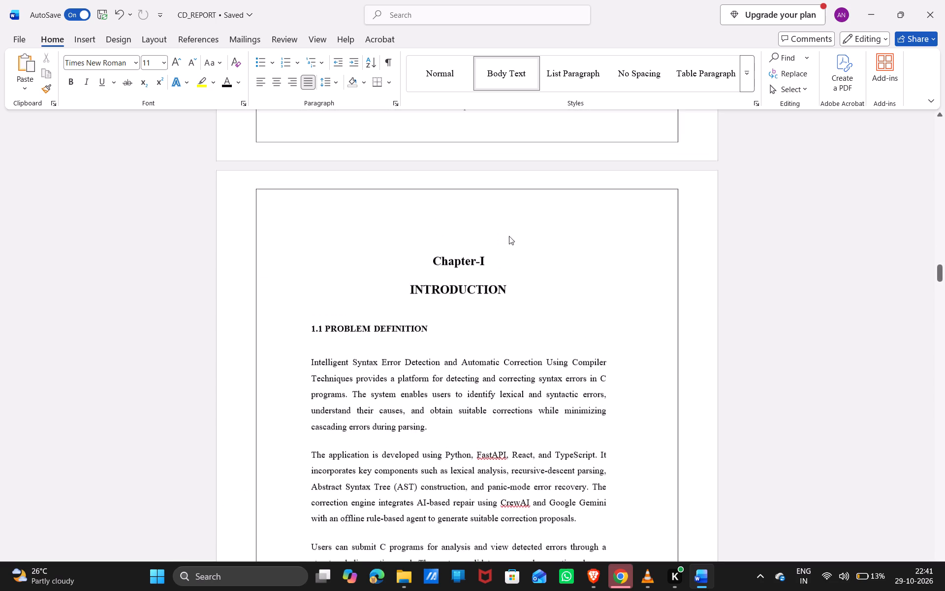
{"action": "scroll", "coordinate": [509, 236], "scroll_direction": "down", "scroll_amount": 1}
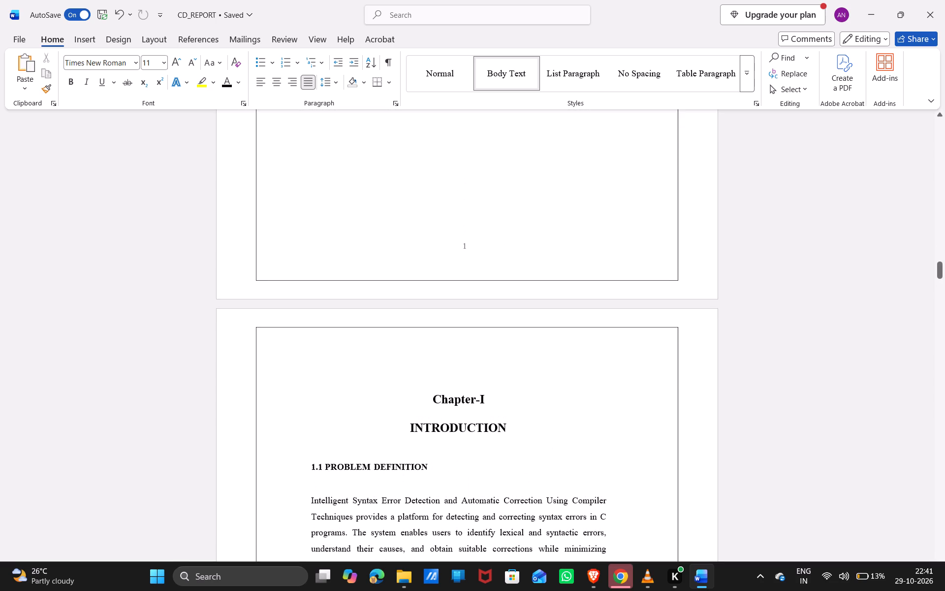
{"action": "scroll", "coordinate": [509, 236], "scroll_direction": "up", "scroll_amount": 1}
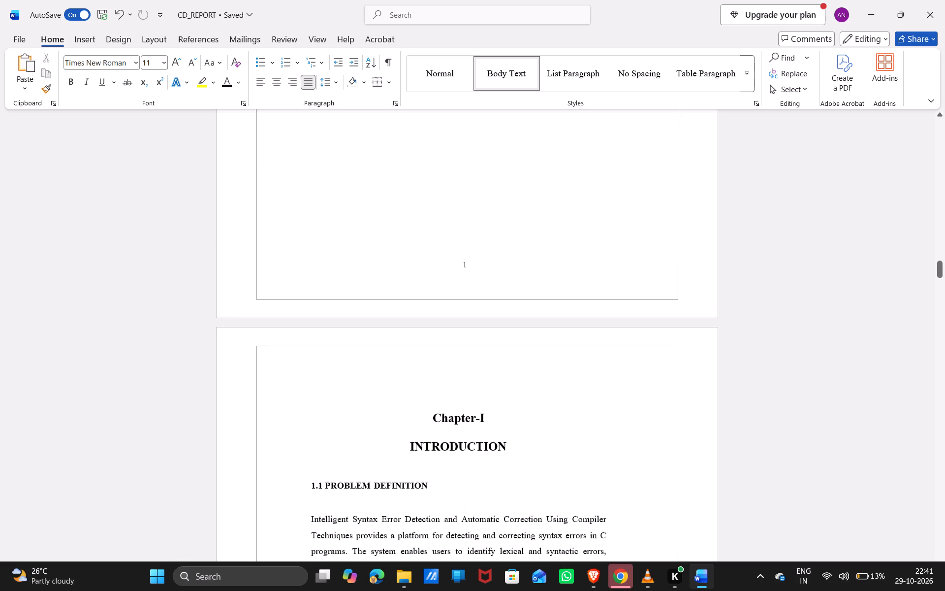
{"action": "scroll", "coordinate": [509, 236], "scroll_direction": "up", "scroll_amount": 1}
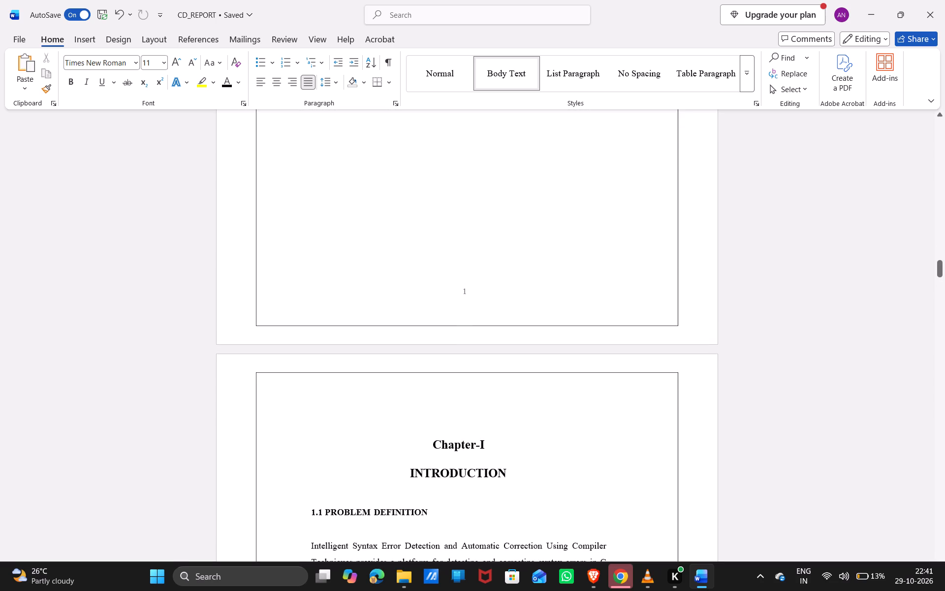
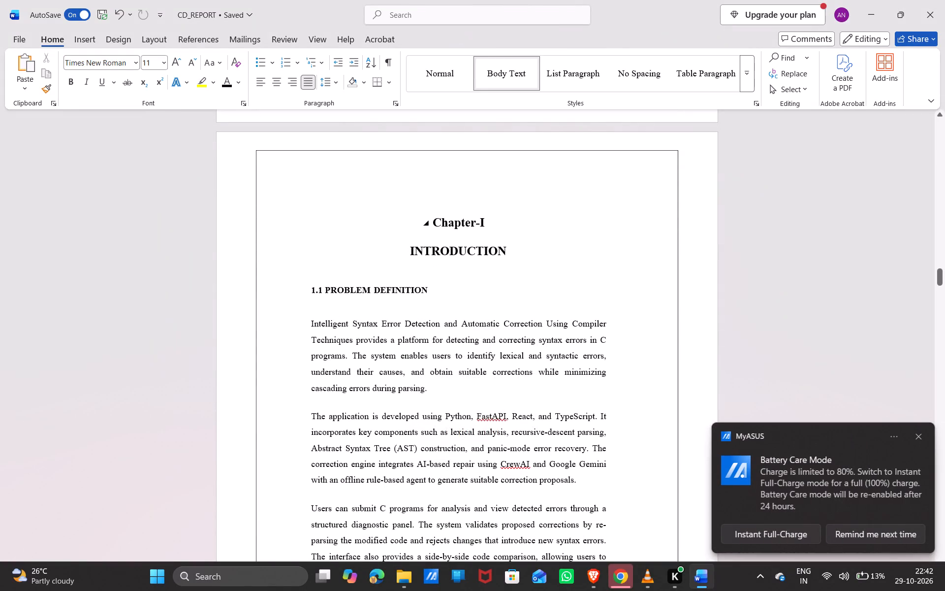
{"action": "scroll", "coordinate": [509, 236], "scroll_direction": "down", "scroll_amount": 1}
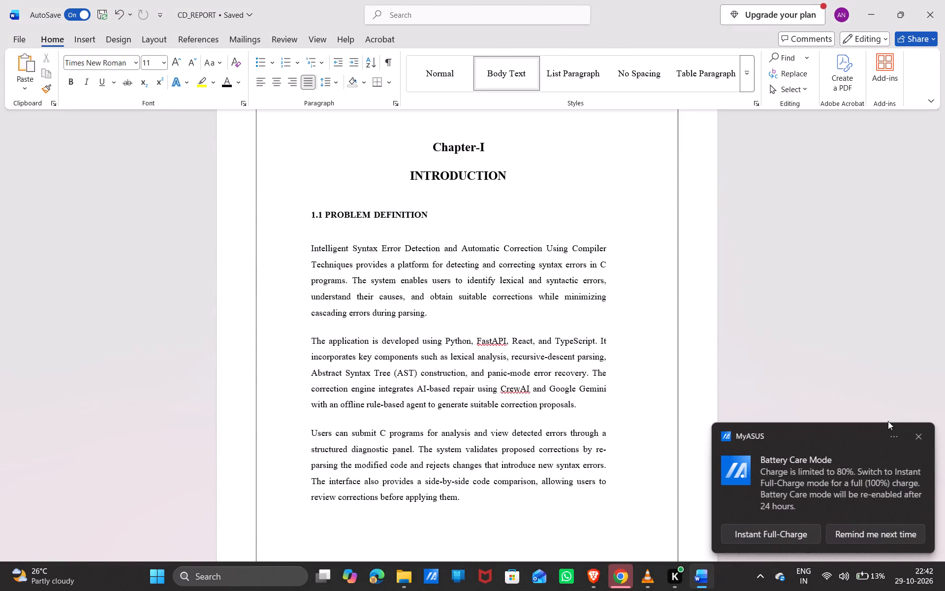
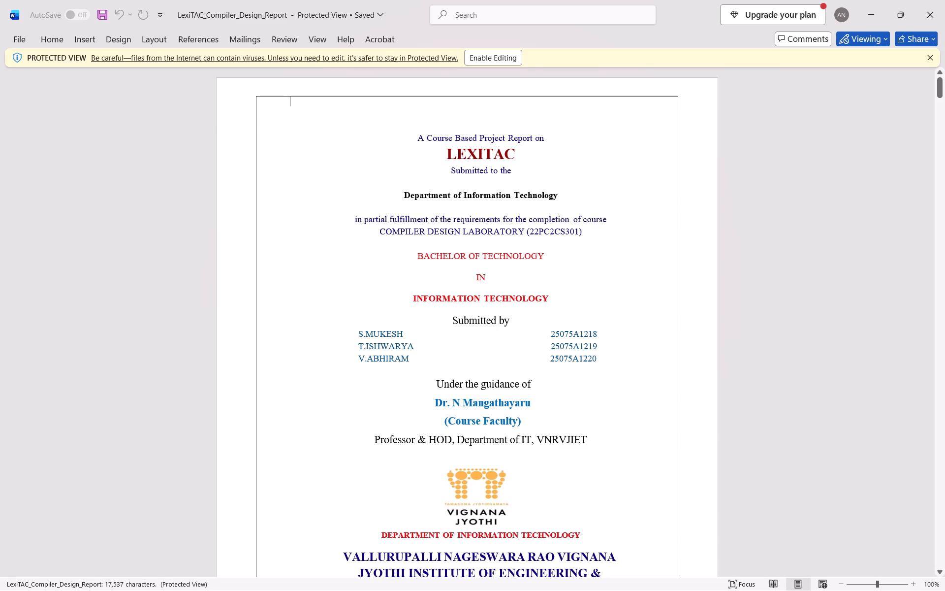
Skim the downloaded report's layout through the Test Cases chapter and on to the References page.
{"action": "scroll", "coordinate": [604, 314], "scroll_direction": "down", "scroll_amount": 12}
{"action": "scroll", "coordinate": [604, 314], "scroll_direction": "down", "scroll_amount": 11}
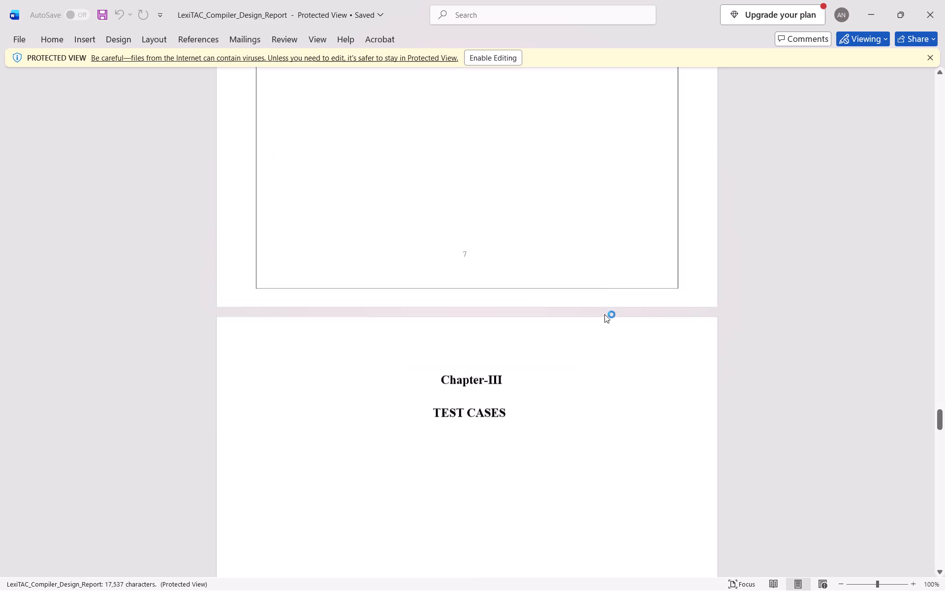
{"action": "right_click", "coordinate": [604, 314]}
{"action": "left_click", "coordinate": [519, 361]}
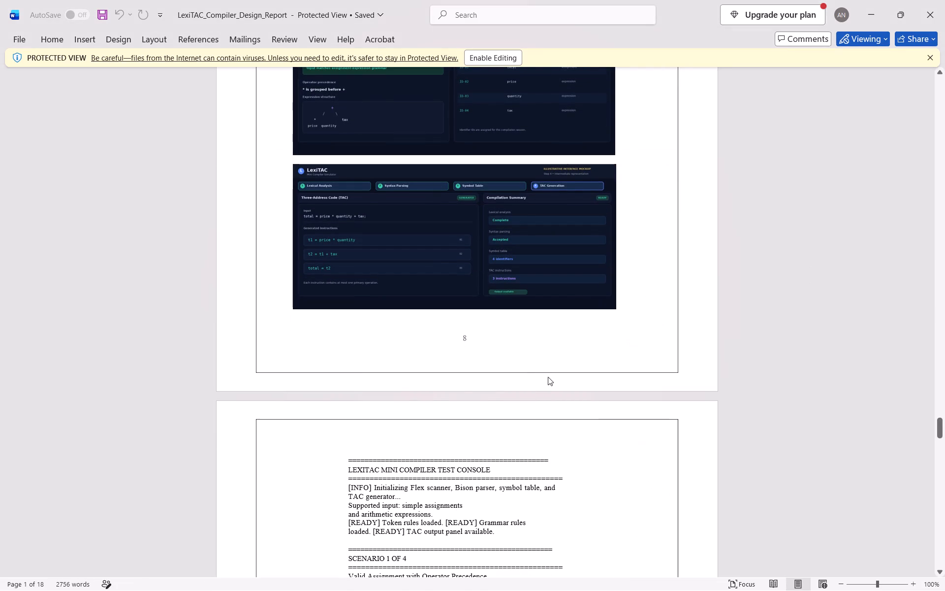
{"action": "scroll", "coordinate": [548, 377], "scroll_direction": "down", "scroll_amount": 20}
{"action": "scroll", "coordinate": [548, 377], "scroll_direction": "down", "scroll_amount": 19}
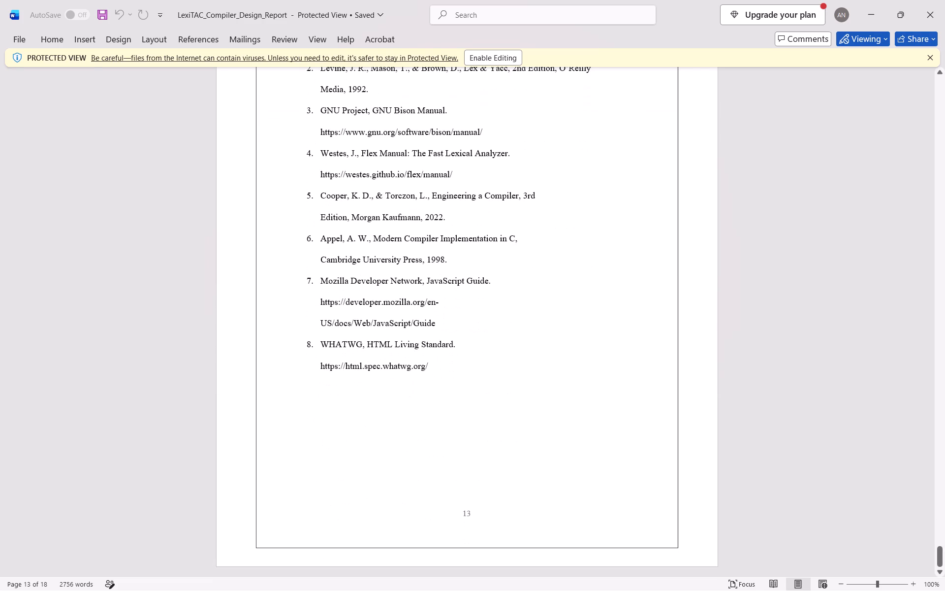
{"action": "scroll", "coordinate": [522, 372], "scroll_direction": "down", "scroll_amount": 7}
{"action": "scroll", "coordinate": [490, 360], "scroll_direction": "up", "scroll_amount": 1}
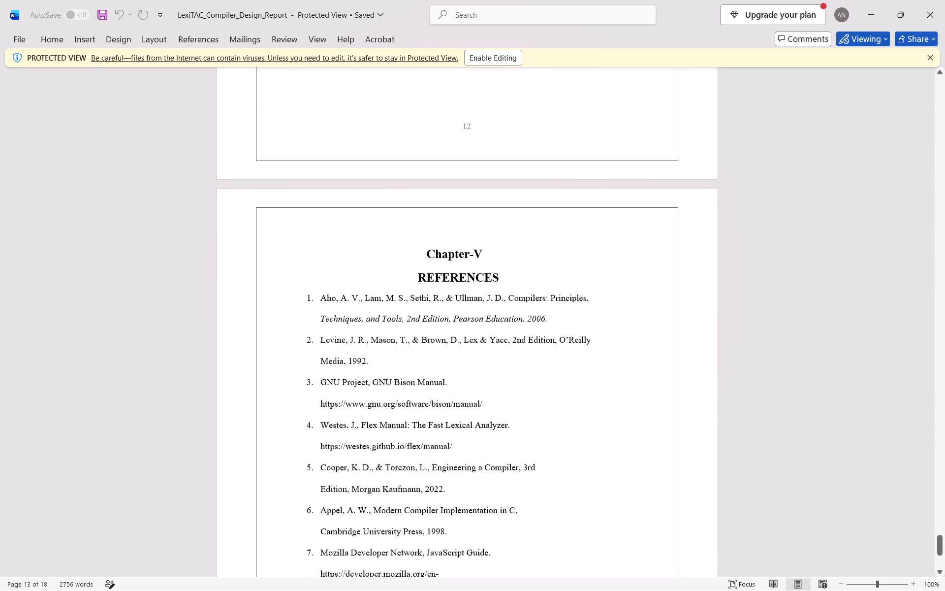
{"action": "scroll", "coordinate": [490, 360], "scroll_direction": "up", "scroll_amount": 1}
{"action": "scroll", "coordinate": [487, 360], "scroll_direction": "down", "scroll_amount": 1}
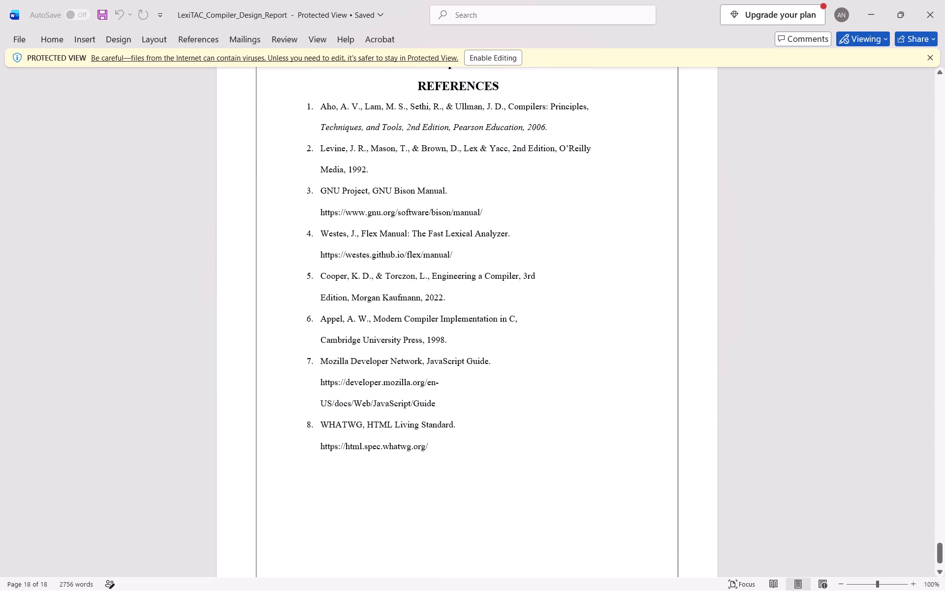
{"action": "left_click_drag", "start_coordinate": [484, 212], "coordinate": [322, 194]}
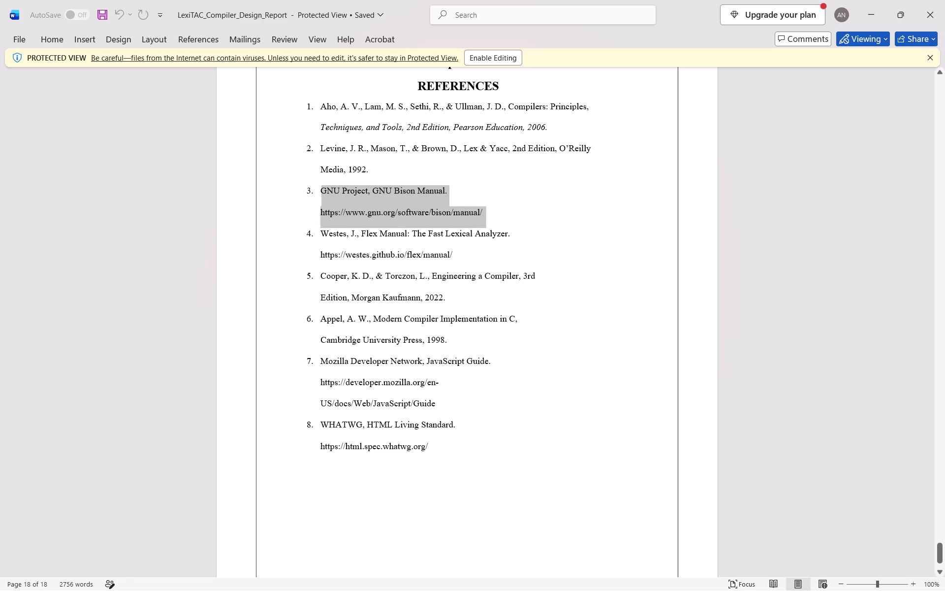
{"action": "left_click_drag", "start_coordinate": [322, 194], "coordinate": [322, 195]}
{"action": "left_click", "coordinate": [477, 191]}
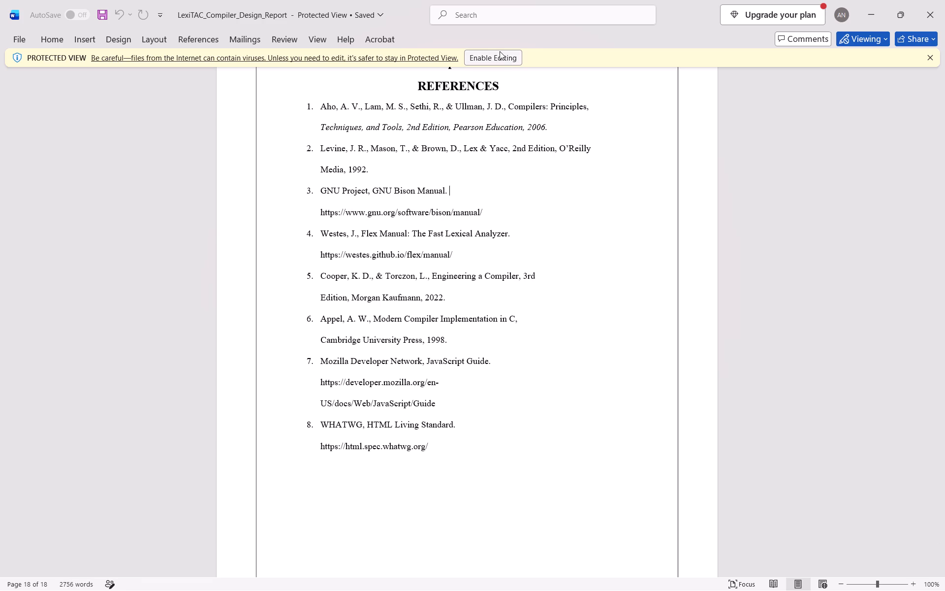
Enable editing for the downloaded LexiTAC report.
{"action": "left_click", "coordinate": [503, 58]}
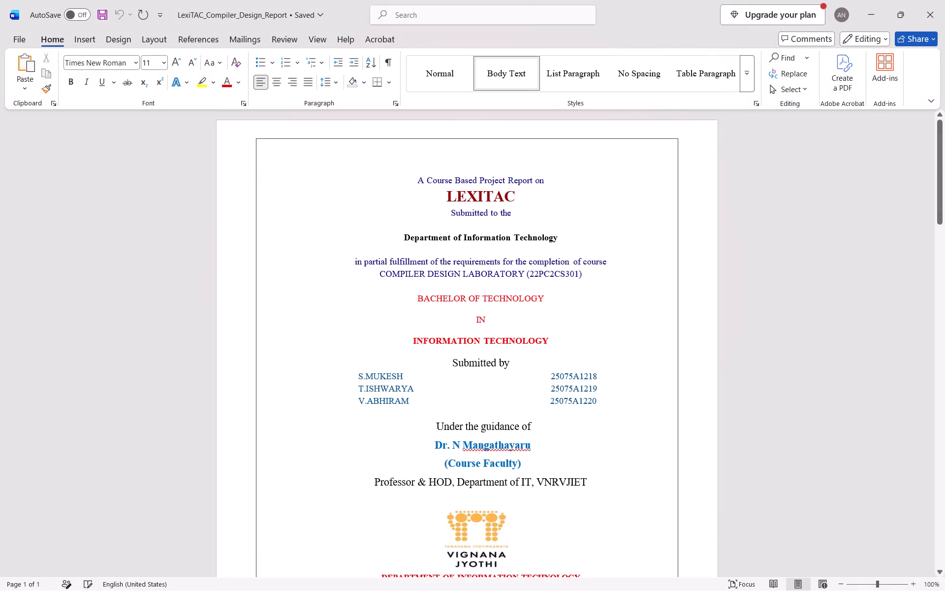
Check the report's cover, certificate, declaration and acknowledgement pages in the editable document.
{"action": "scroll", "coordinate": [520, 353], "scroll_direction": "down", "scroll_amount": 1}
{"action": "scroll", "coordinate": [540, 390], "scroll_direction": "down", "scroll_amount": 1}
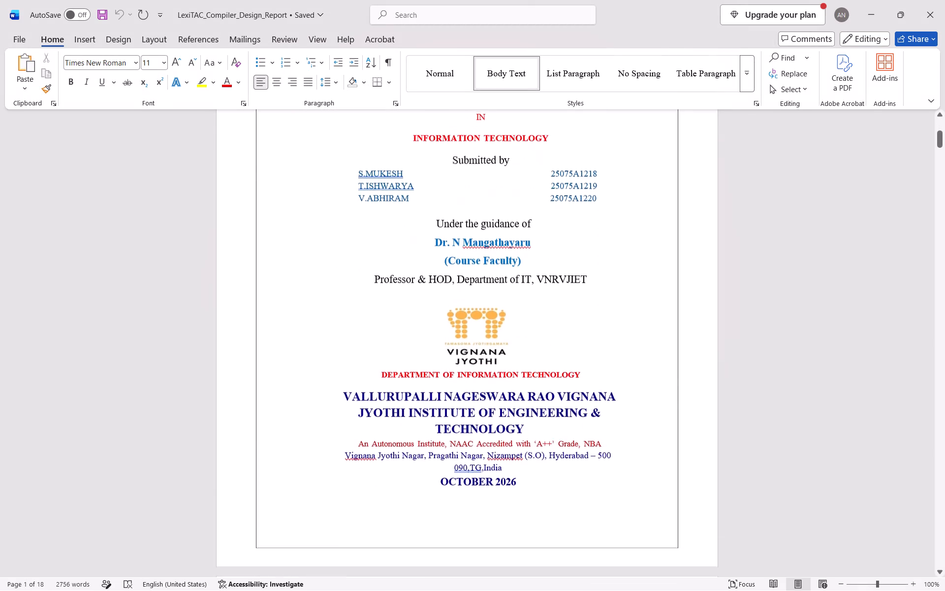
{"action": "scroll", "coordinate": [540, 390], "scroll_direction": "down", "scroll_amount": 7}
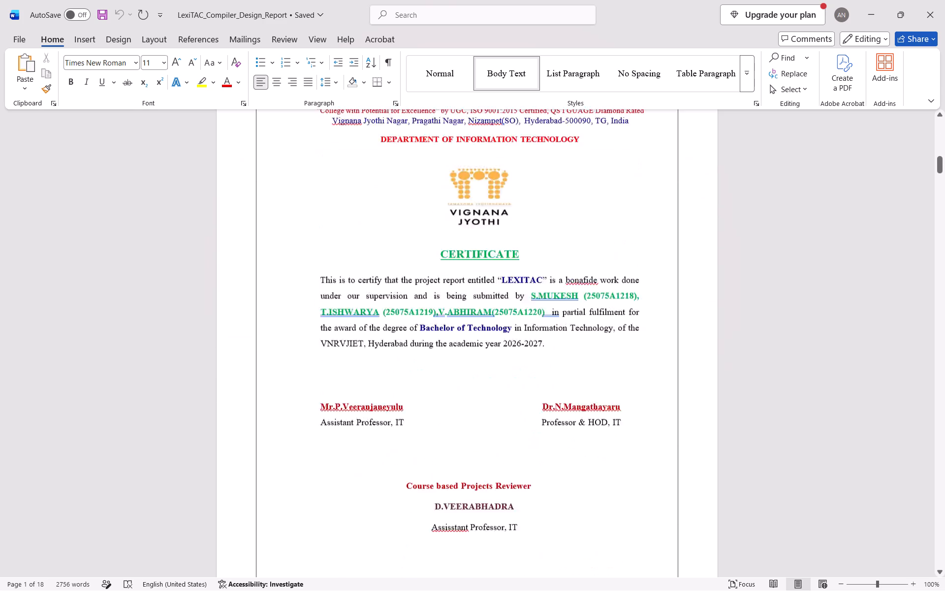
{"action": "scroll", "coordinate": [540, 390], "scroll_direction": "down", "scroll_amount": 2}
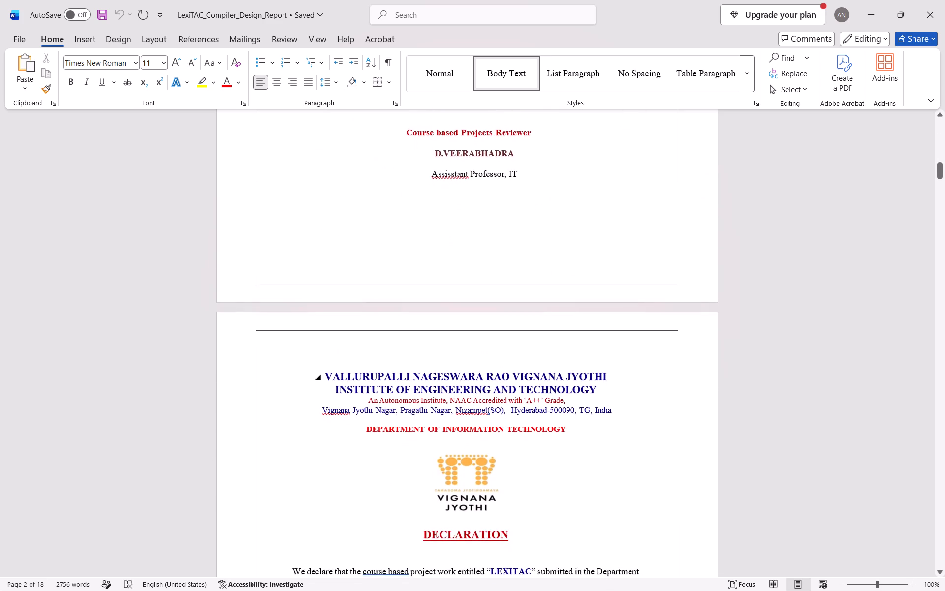
{"action": "scroll", "coordinate": [540, 390], "scroll_direction": "down", "scroll_amount": 6}
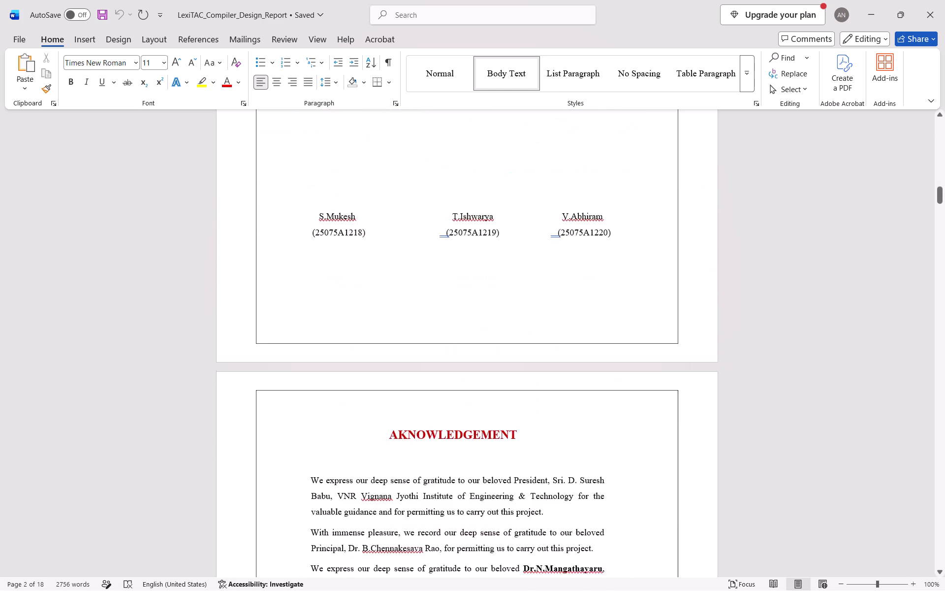
{"action": "scroll", "coordinate": [540, 390], "scroll_direction": "down", "scroll_amount": 4}
Examine the table of contents with its page numbers and the abstract page.
{"action": "scroll", "coordinate": [530, 387], "scroll_direction": "up", "scroll_amount": 1}
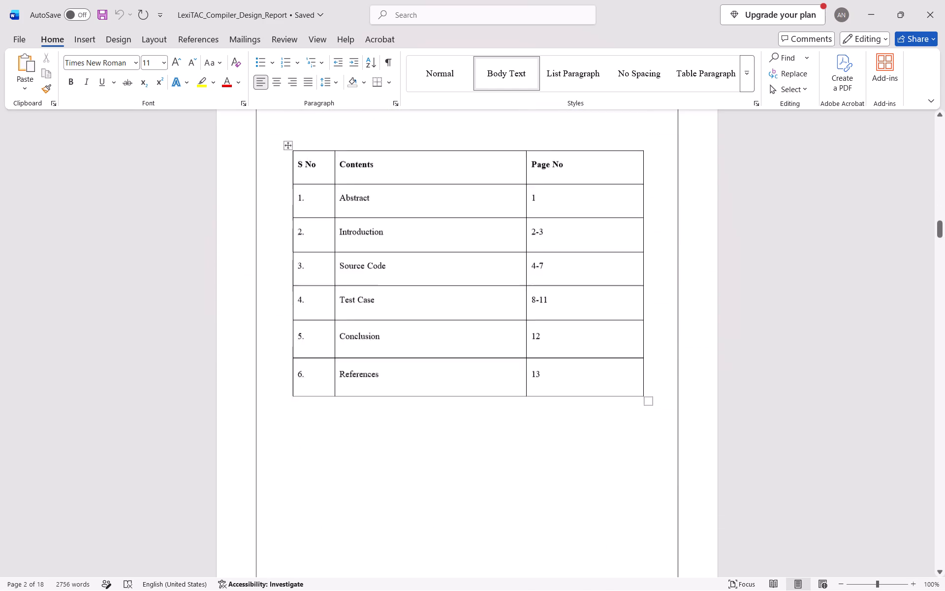
{"action": "scroll", "coordinate": [530, 387], "scroll_direction": "up", "scroll_amount": 1}
{"action": "left_click_drag", "start_coordinate": [527, 464], "coordinate": [547, 430]}
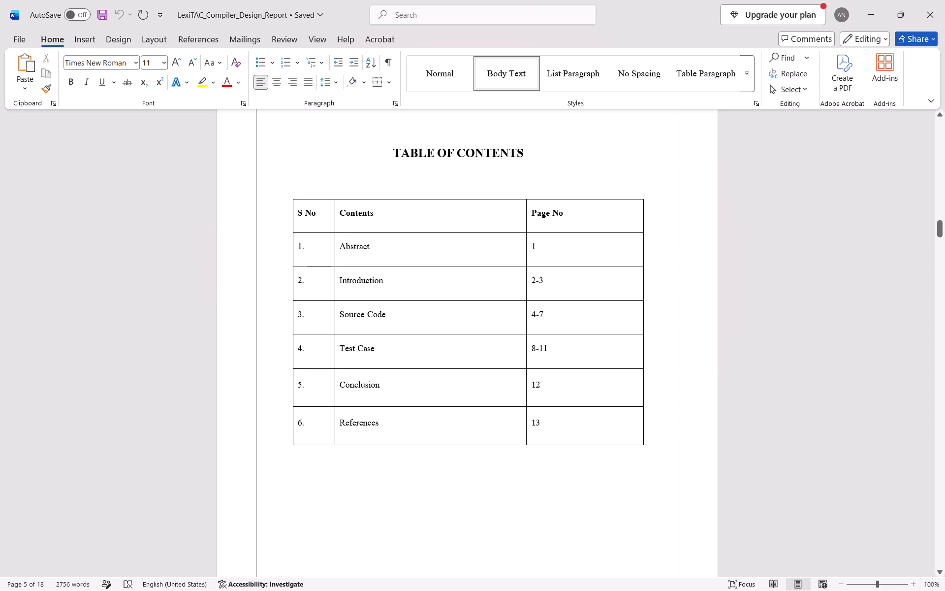
{"action": "left_click_drag", "start_coordinate": [547, 430], "coordinate": [541, 498]}
{"action": "left_click", "coordinate": [541, 498]}
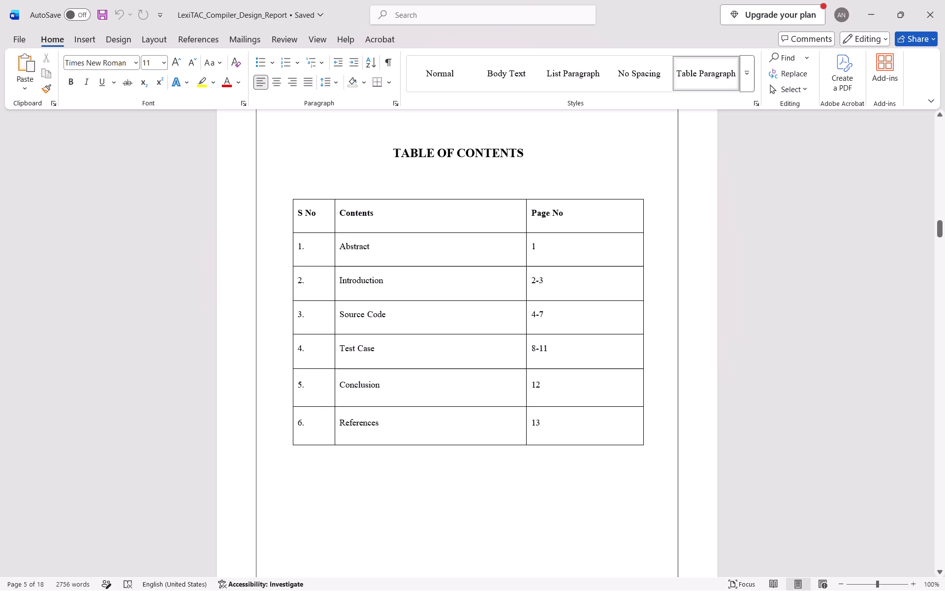
{"action": "scroll", "coordinate": [514, 498], "scroll_direction": "down", "scroll_amount": 7}
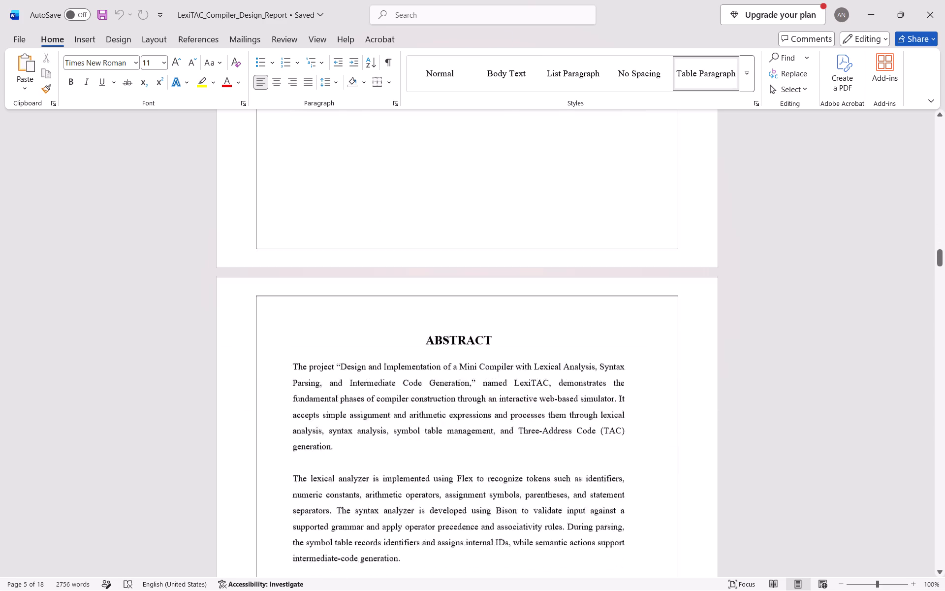
{"action": "scroll", "coordinate": [514, 498], "scroll_direction": "down", "scroll_amount": 2}
{"action": "scroll", "coordinate": [514, 498], "scroll_direction": "up", "scroll_amount": 2}
{"action": "scroll", "coordinate": [482, 441], "scroll_direction": "up", "scroll_amount": 4}
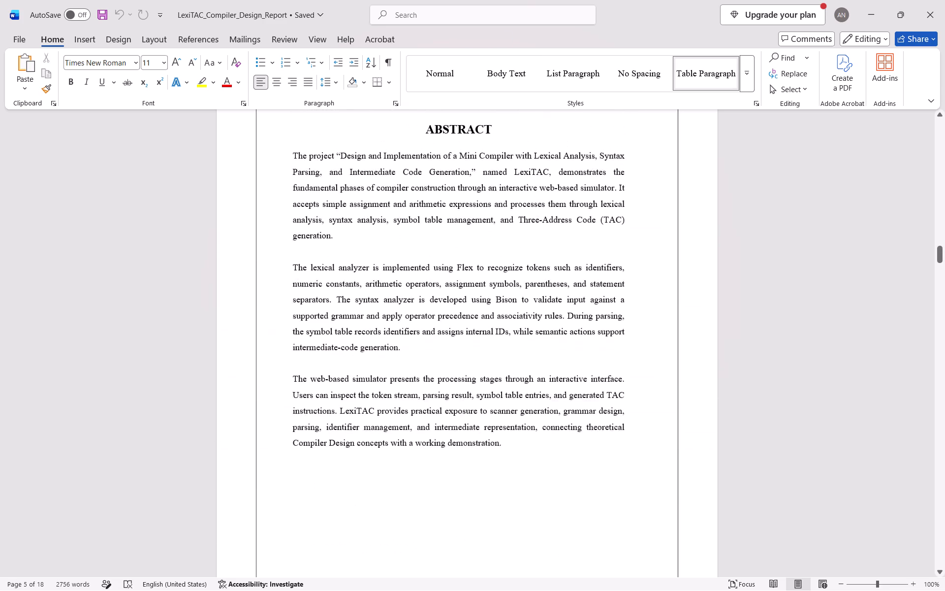
{"action": "scroll", "coordinate": [482, 441], "scroll_direction": "up", "scroll_amount": 1}
{"action": "scroll", "coordinate": [450, 411], "scroll_direction": "up", "scroll_amount": 1}
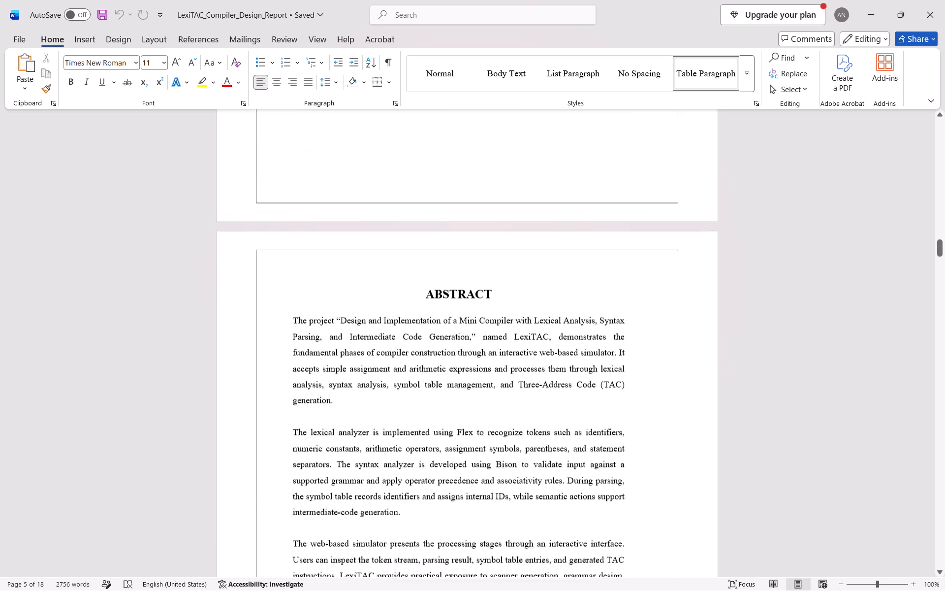
{"action": "scroll", "coordinate": [450, 411], "scroll_direction": "up", "scroll_amount": 7}
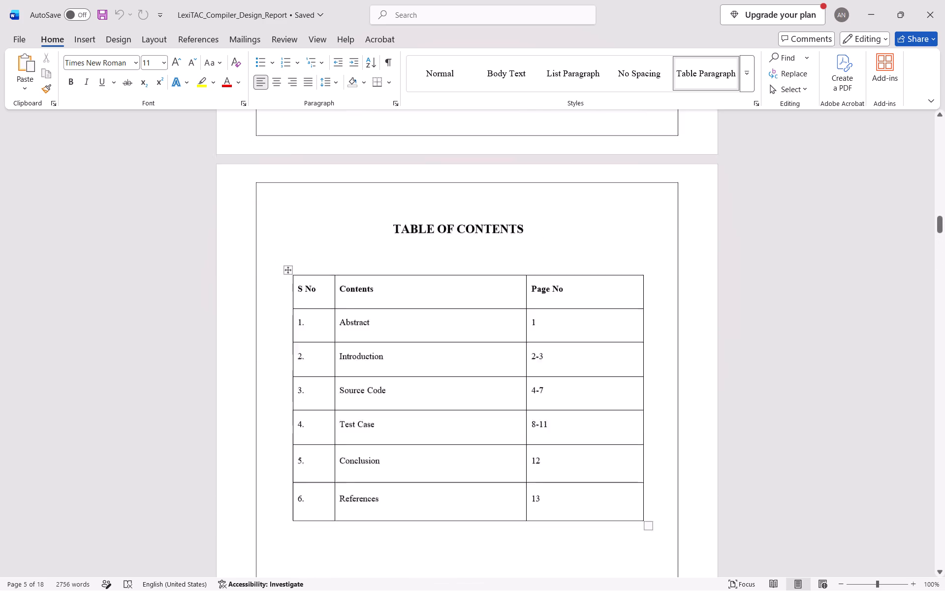
{"action": "scroll", "coordinate": [450, 411], "scroll_direction": "up", "scroll_amount": 1}
{"action": "scroll", "coordinate": [482, 443], "scroll_direction": "down", "scroll_amount": 4}
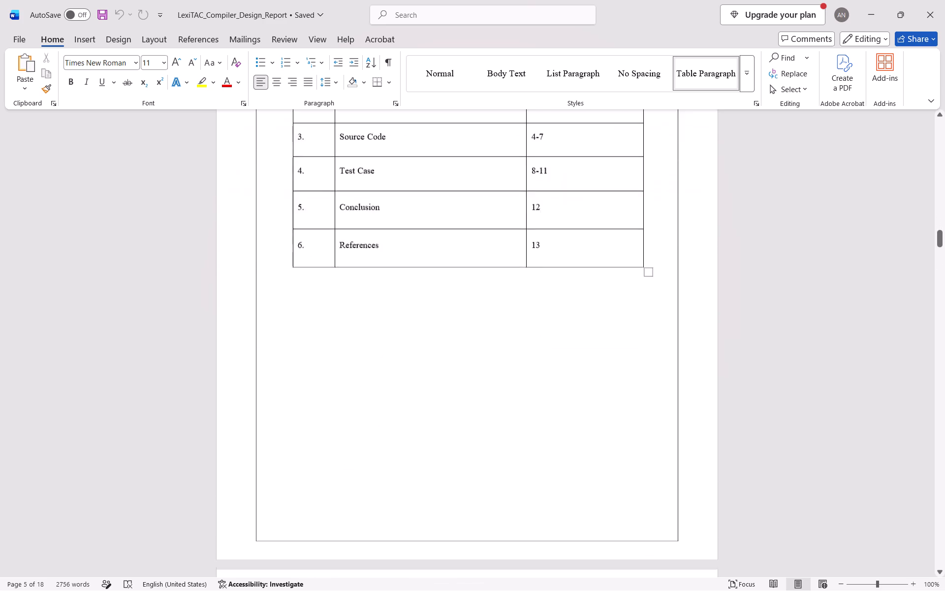
Examine the Source Code chapter, from the process flow diagram through the lexer, parser and three-address code listings.
{"action": "scroll", "coordinate": [505, 470], "scroll_direction": "down", "scroll_amount": 13}
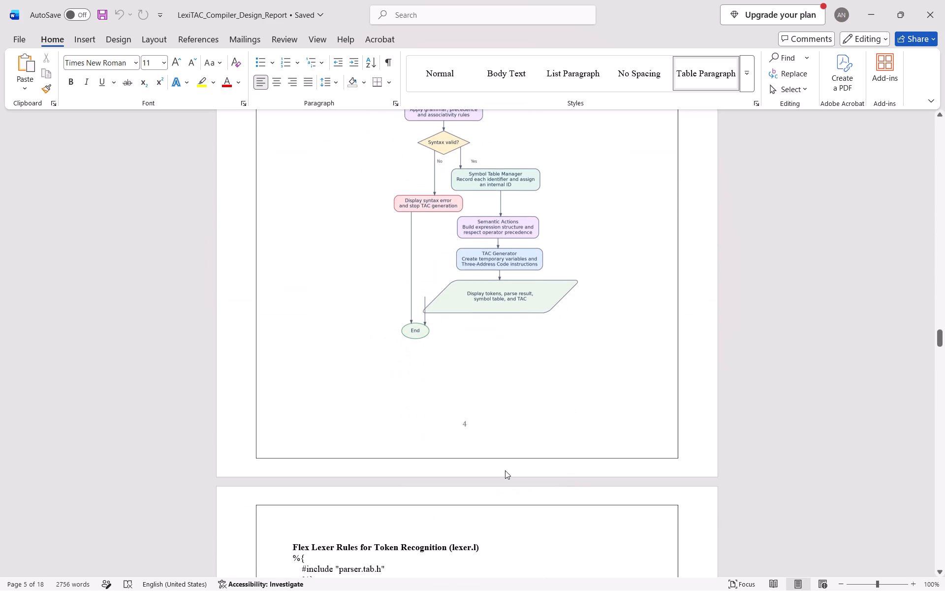
{"action": "scroll", "coordinate": [505, 470], "scroll_direction": "up", "scroll_amount": 6}
{"action": "scroll", "coordinate": [505, 470], "scroll_direction": "down", "scroll_amount": 2}
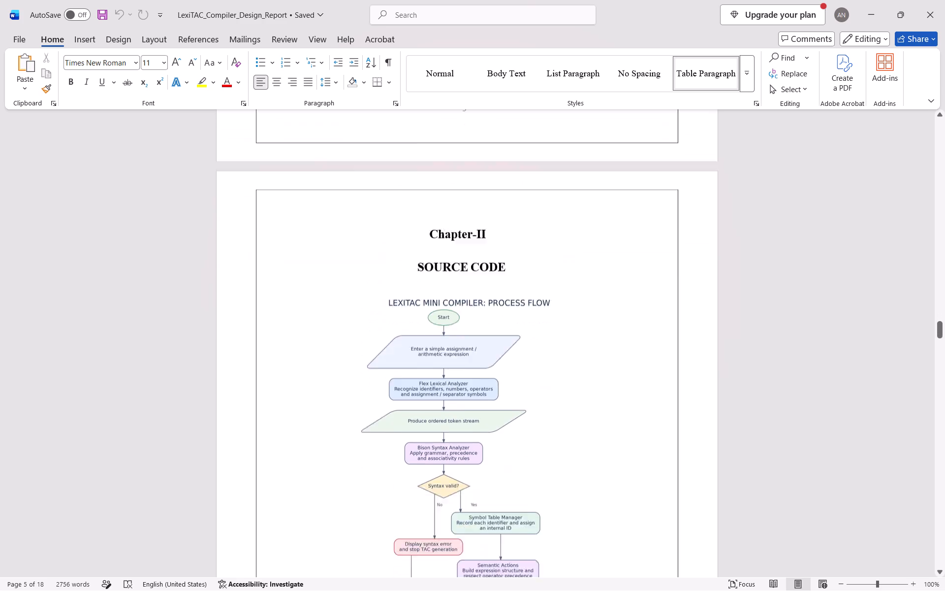
{"action": "scroll", "coordinate": [505, 470], "scroll_direction": "down", "scroll_amount": 9}
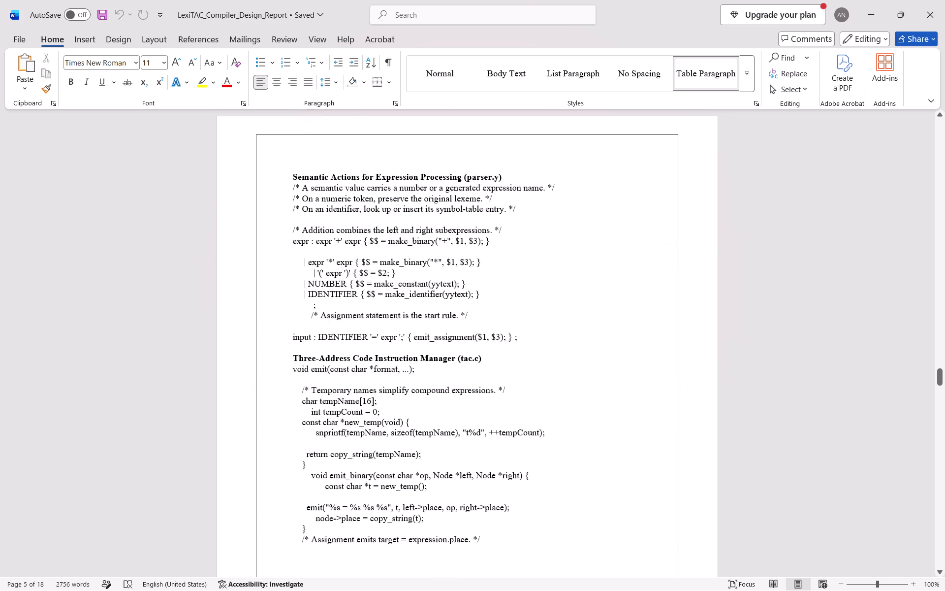
{"action": "scroll", "coordinate": [505, 470], "scroll_direction": "down", "scroll_amount": 5}
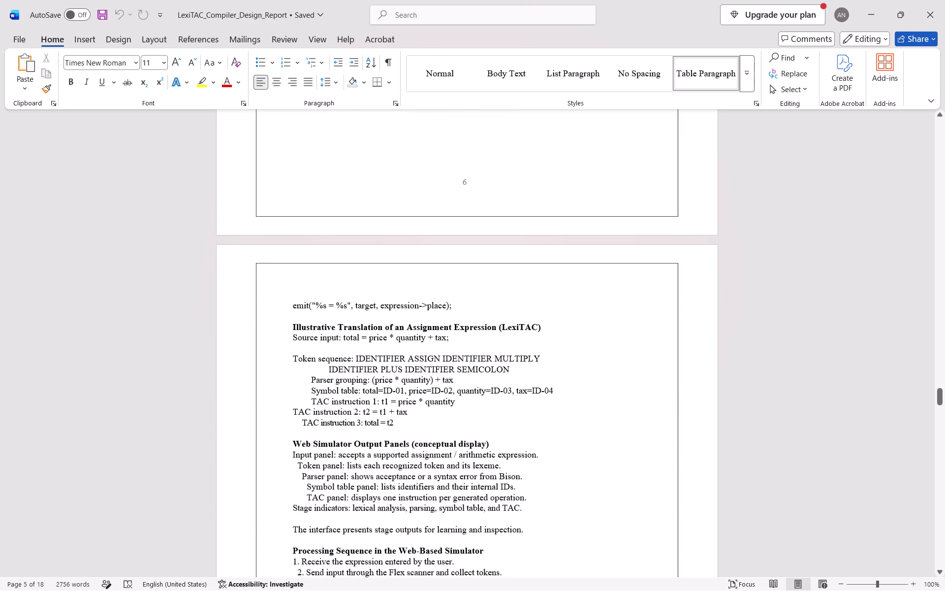
{"action": "scroll", "coordinate": [505, 470], "scroll_direction": "down", "scroll_amount": 6}
Examine the Test Cases chapter's interface mockups and its four scenario listings.
{"action": "scroll", "coordinate": [505, 470], "scroll_direction": "down", "scroll_amount": 1}
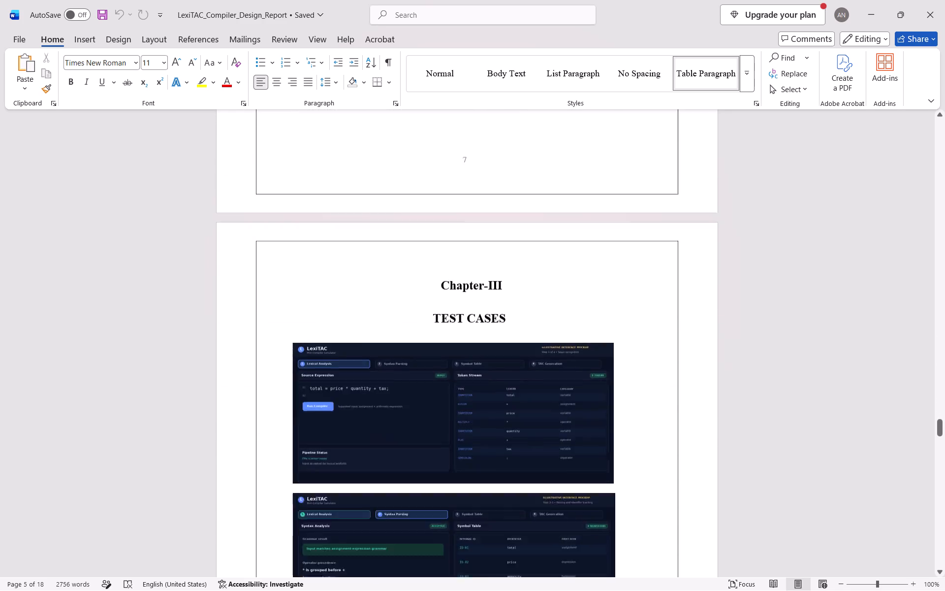
{"action": "scroll", "coordinate": [505, 470], "scroll_direction": "down", "scroll_amount": 1}
{"action": "scroll", "coordinate": [505, 470], "scroll_direction": "up", "scroll_amount": 1}
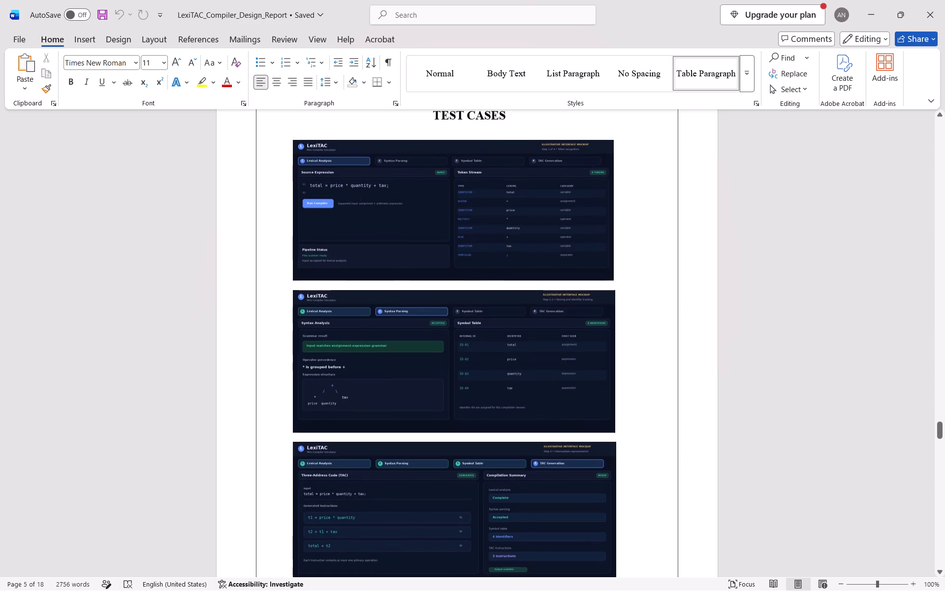
{"action": "scroll", "coordinate": [505, 470], "scroll_direction": "up", "scroll_amount": 1}
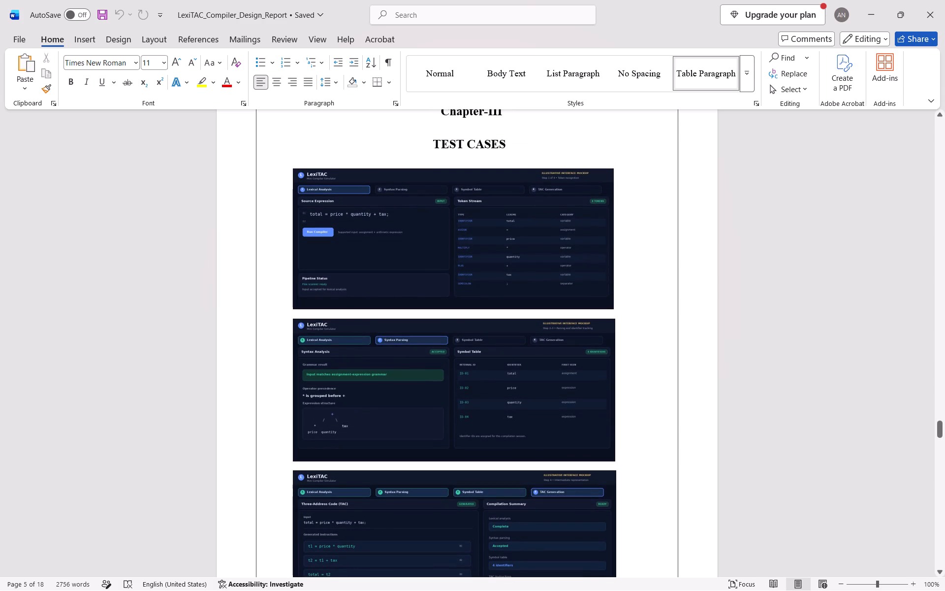
{"action": "scroll", "coordinate": [666, 349], "scroll_direction": "down", "scroll_amount": 2}
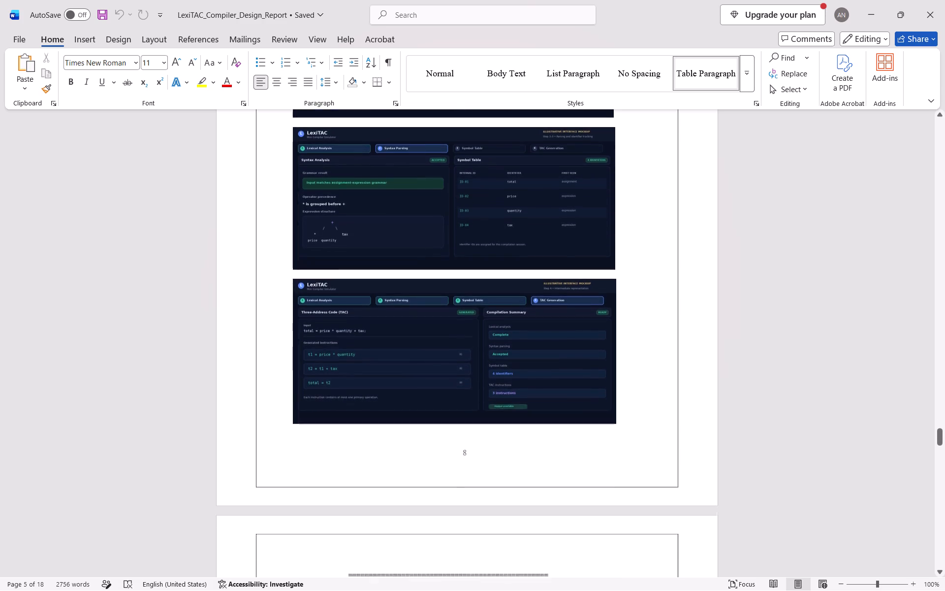
{"action": "scroll", "coordinate": [666, 349], "scroll_direction": "down", "scroll_amount": 8}
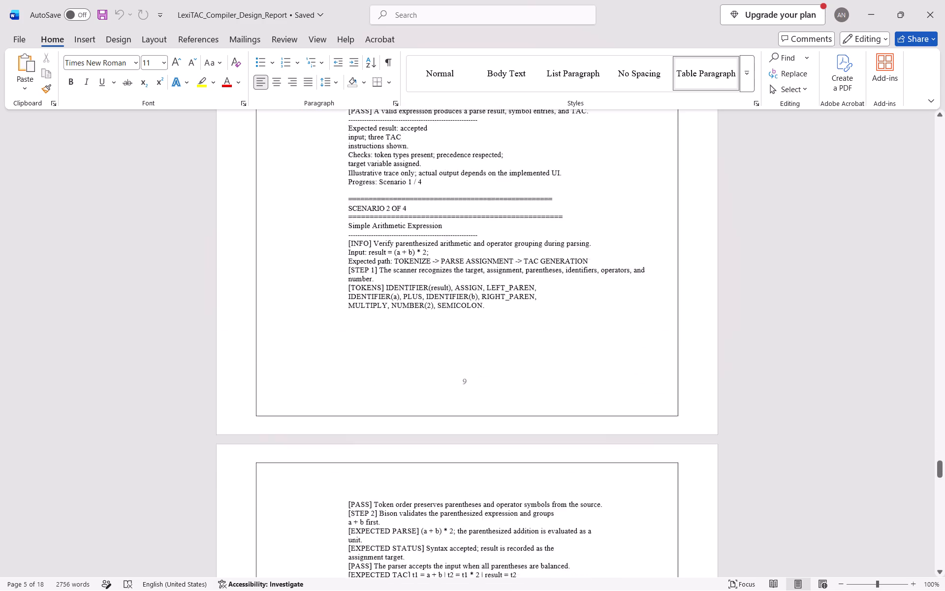
{"action": "scroll", "coordinate": [666, 349], "scroll_direction": "down", "scroll_amount": 3}
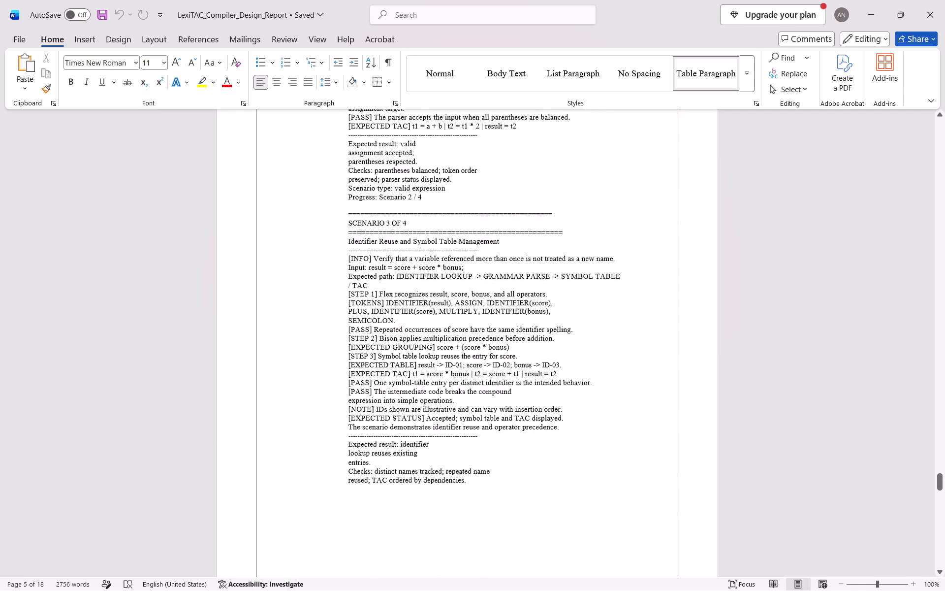
{"action": "scroll", "coordinate": [666, 349], "scroll_direction": "down", "scroll_amount": 9}
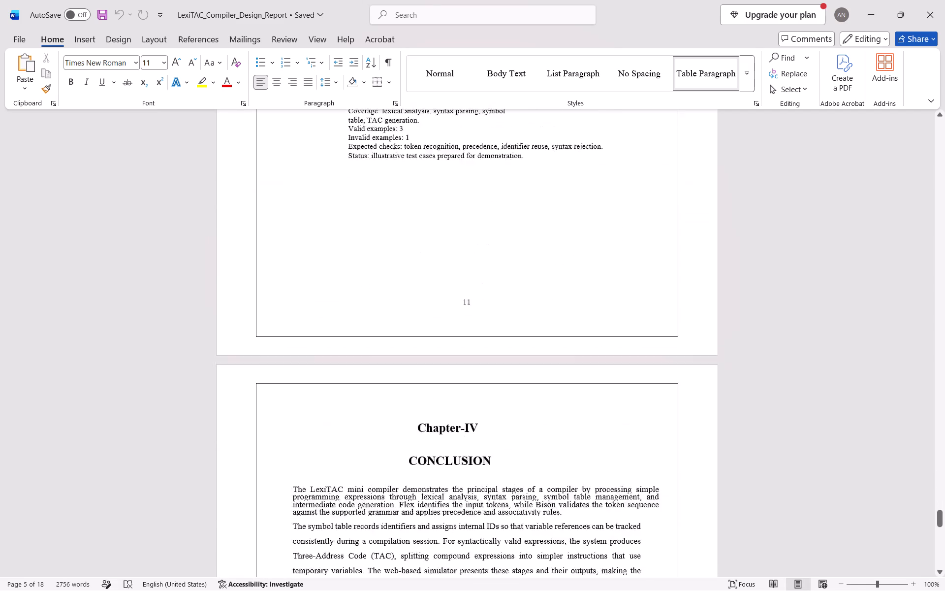
Set the line spacing of the first paragraph under the Conclusion heading to 1.5.
{"action": "scroll", "coordinate": [666, 349], "scroll_direction": "down", "scroll_amount": 1}
{"action": "scroll", "coordinate": [666, 349], "scroll_direction": "right", "scroll_amount": 2}
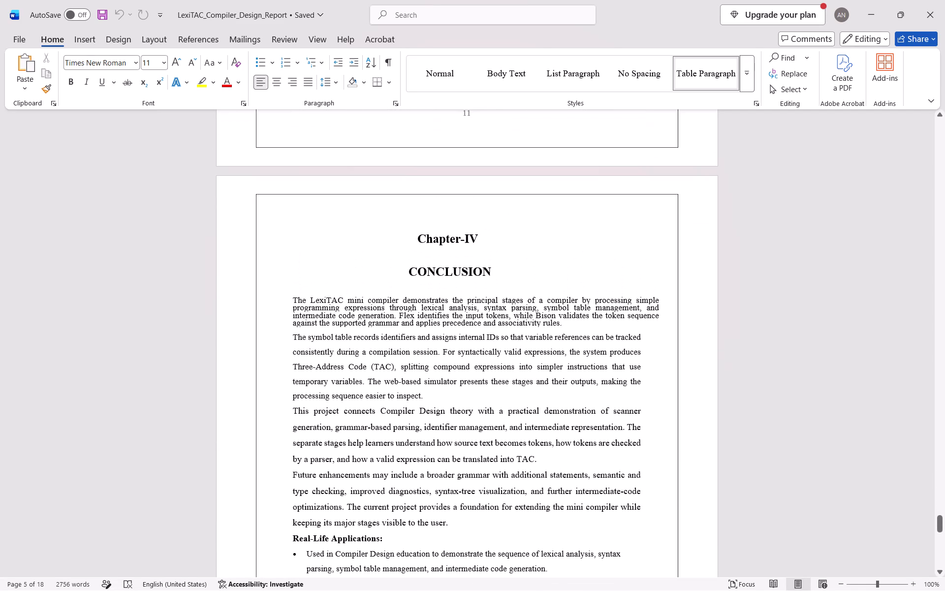
{"action": "scroll", "coordinate": [666, 383], "scroll_direction": "down", "scroll_amount": 1}
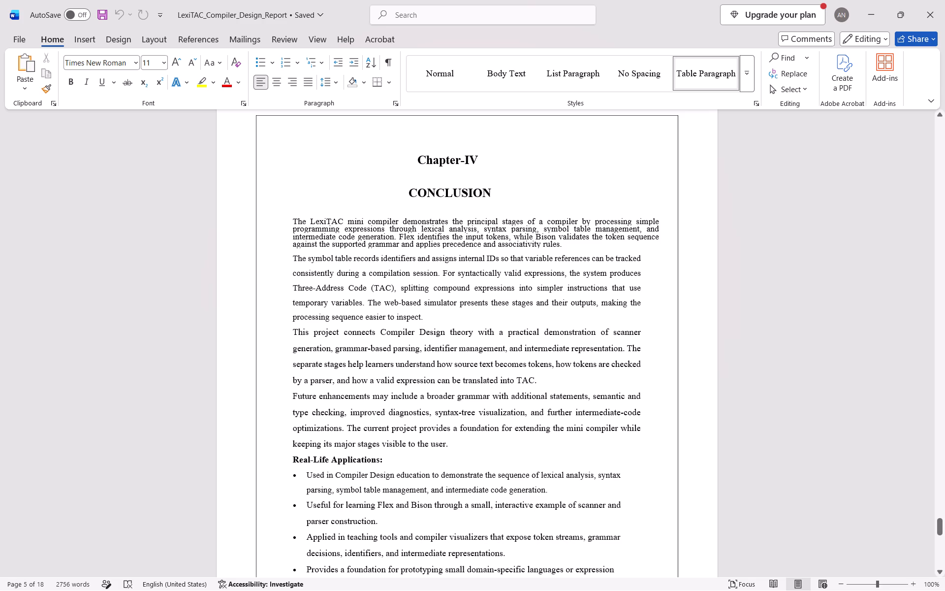
{"action": "left_click_drag", "start_coordinate": [288, 219], "coordinate": [572, 247]}
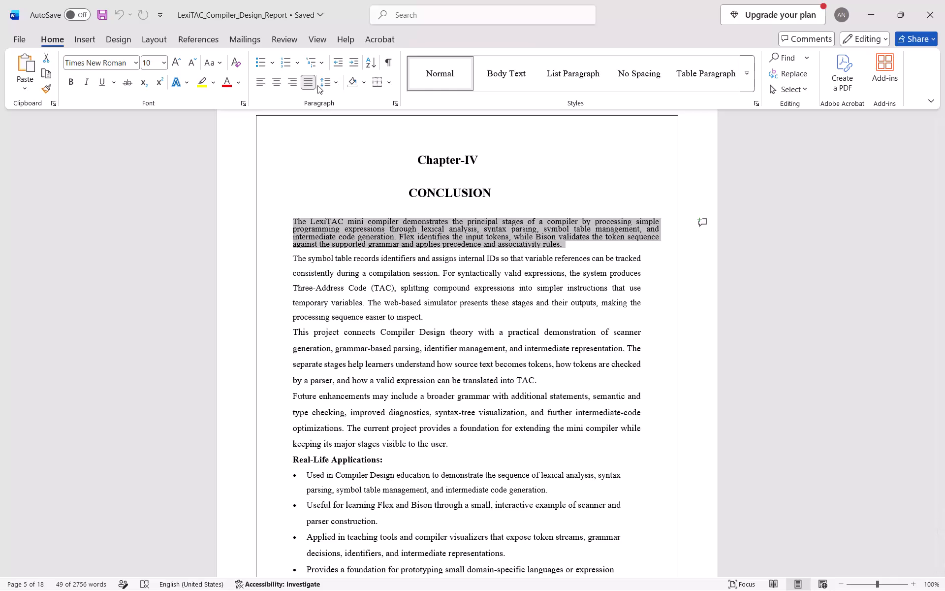
{"action": "left_click", "coordinate": [327, 83]}
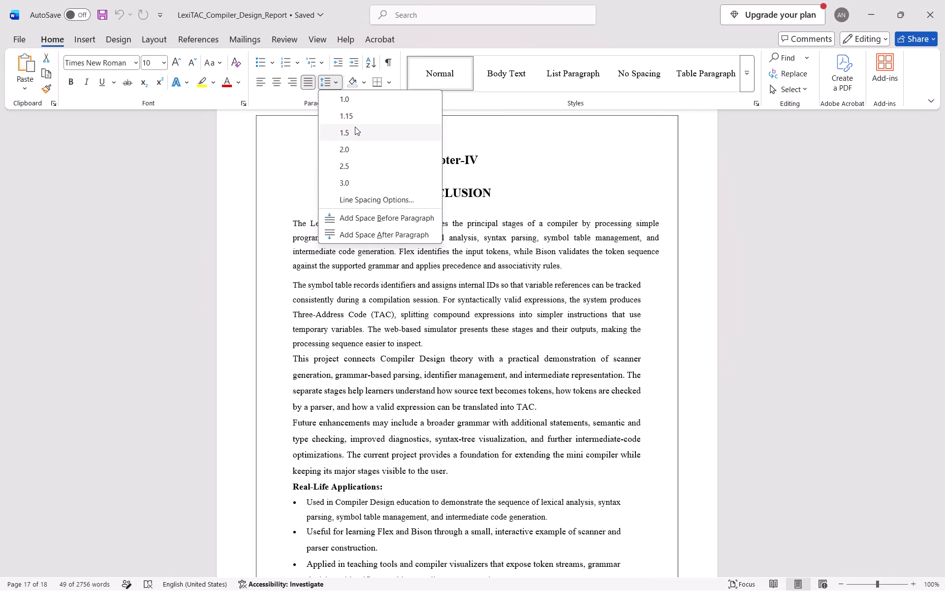
{"action": "left_click", "coordinate": [357, 138]}
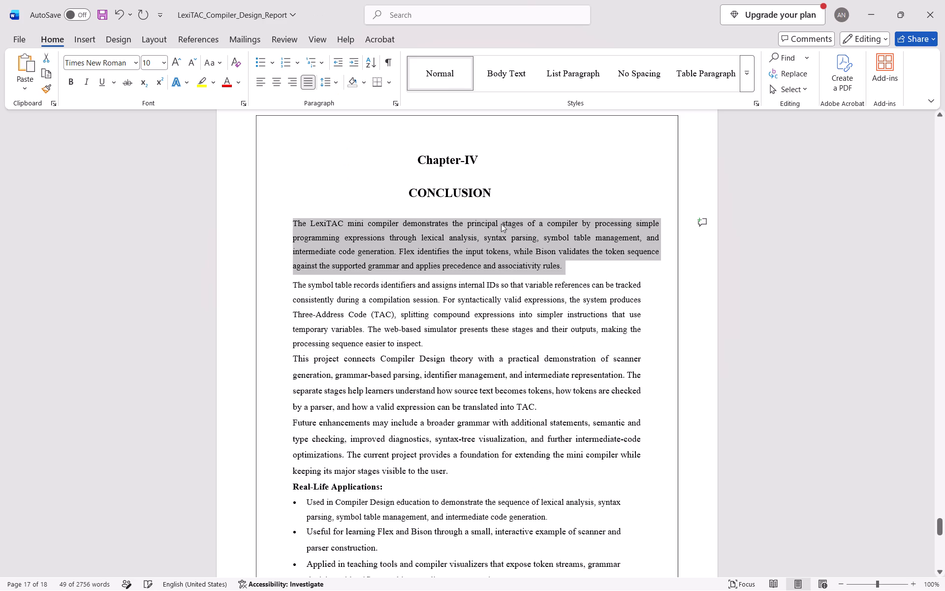
{"action": "left_click", "coordinate": [588, 268]}
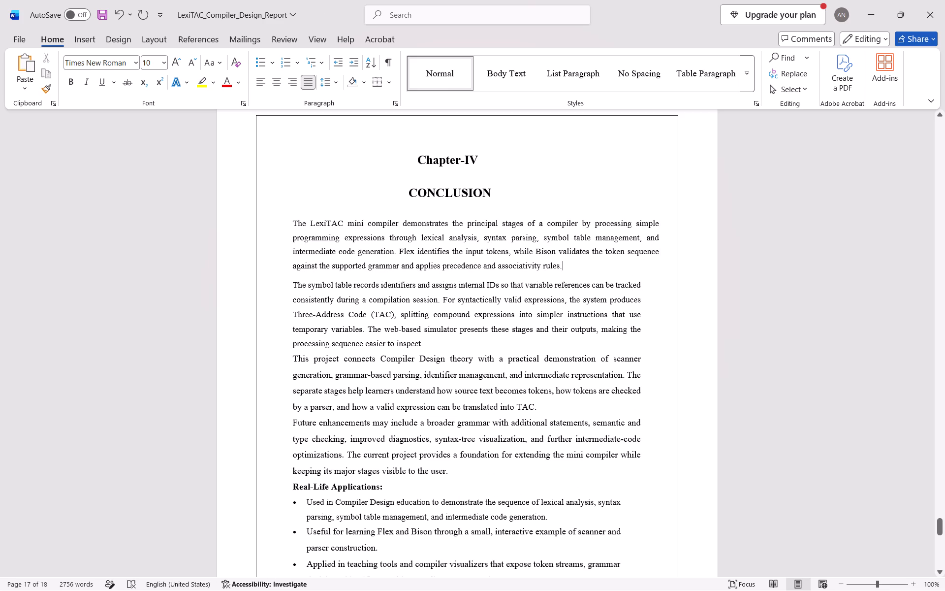
{"action": "left_click", "coordinate": [624, 250]}
Check the spacing and alignment of the Conclusion paragraphs against the page border.
{"action": "scroll", "coordinate": [636, 286], "scroll_direction": "left", "scroll_amount": 1}
{"action": "scroll", "coordinate": [534, 297], "scroll_direction": "down", "scroll_amount": 1}
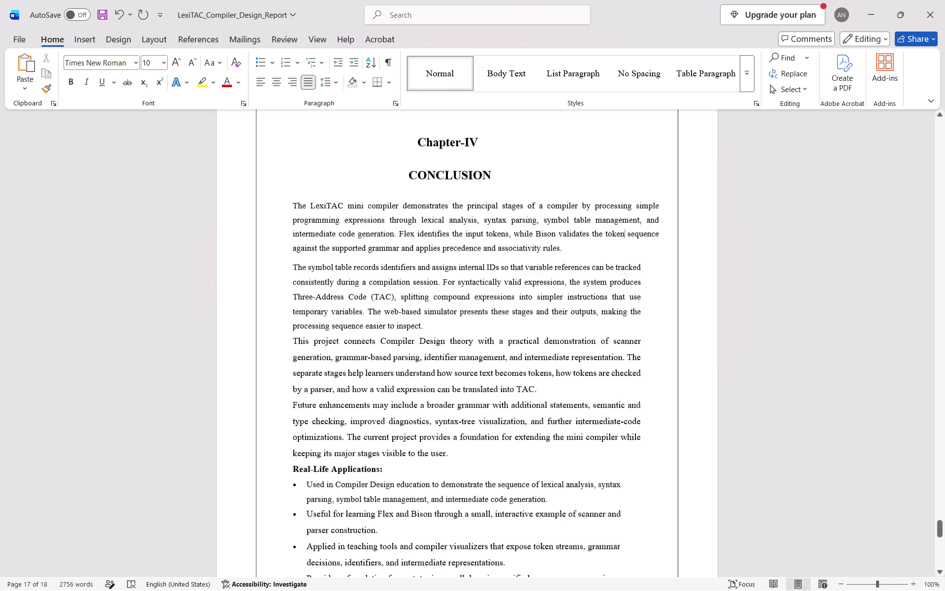
{"action": "scroll", "coordinate": [534, 297], "scroll_direction": "down", "scroll_amount": 1}
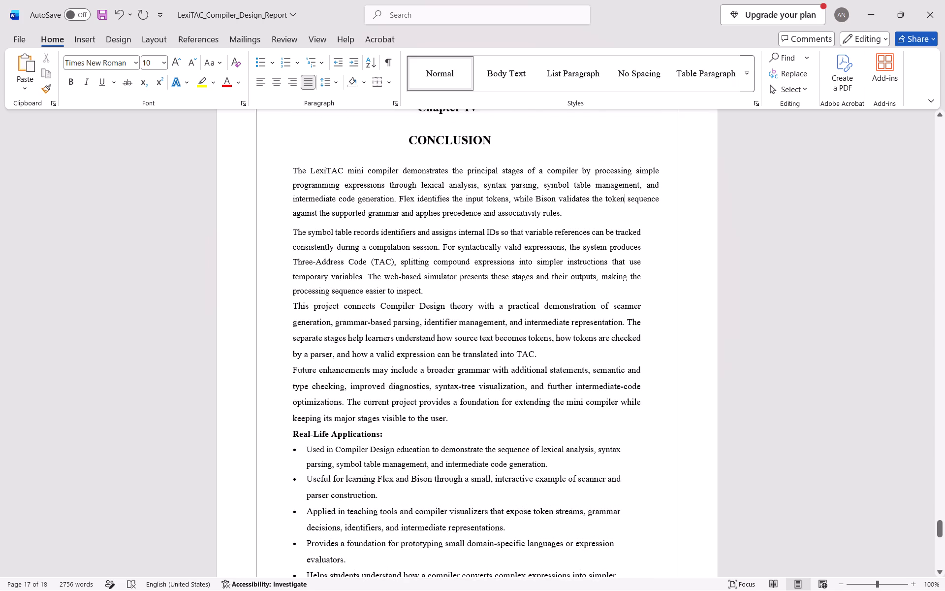
{"action": "left_click", "coordinate": [677, 251]}
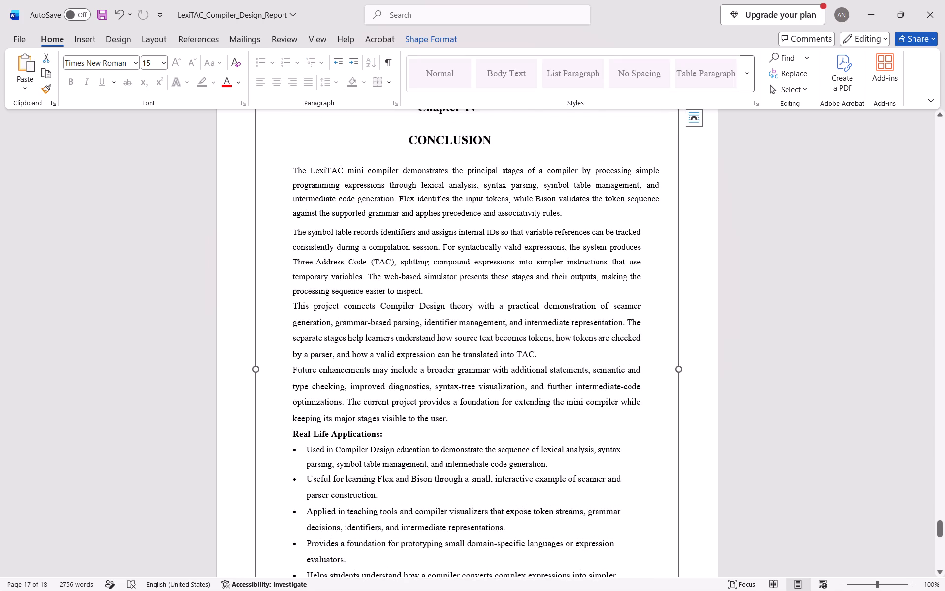
{"action": "left_click", "coordinate": [647, 251]}
{"action": "left_click", "coordinate": [646, 250]}
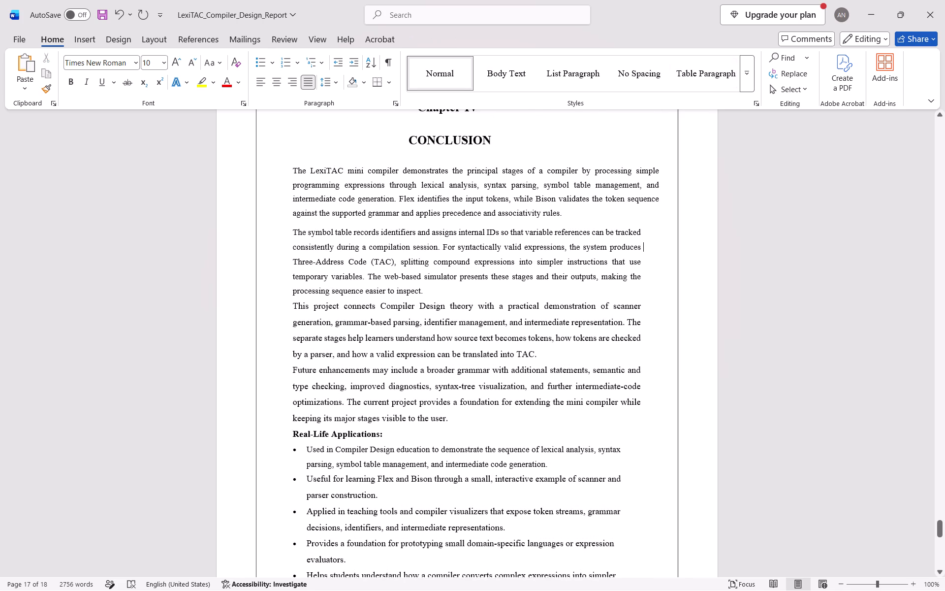
{"action": "scroll", "coordinate": [671, 252], "scroll_direction": "right", "scroll_amount": 1}
{"action": "scroll", "coordinate": [601, 209], "scroll_direction": "up", "scroll_amount": 2}
{"action": "scroll", "coordinate": [601, 209], "scroll_direction": "down", "scroll_amount": 1}
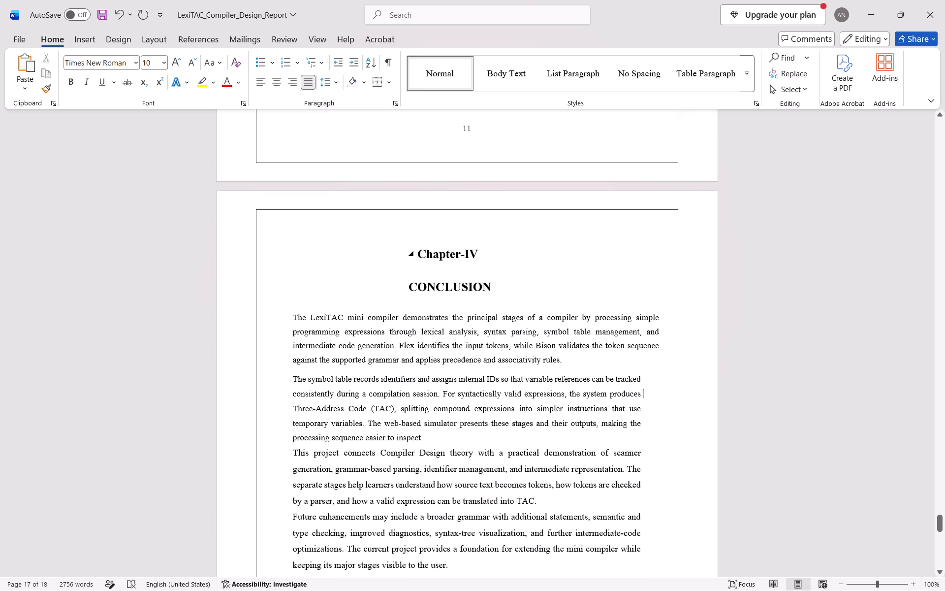
{"action": "scroll", "coordinate": [552, 245], "scroll_direction": "down", "scroll_amount": 1}
{"action": "scroll", "coordinate": [572, 302], "scroll_direction": "down", "scroll_amount": 1}
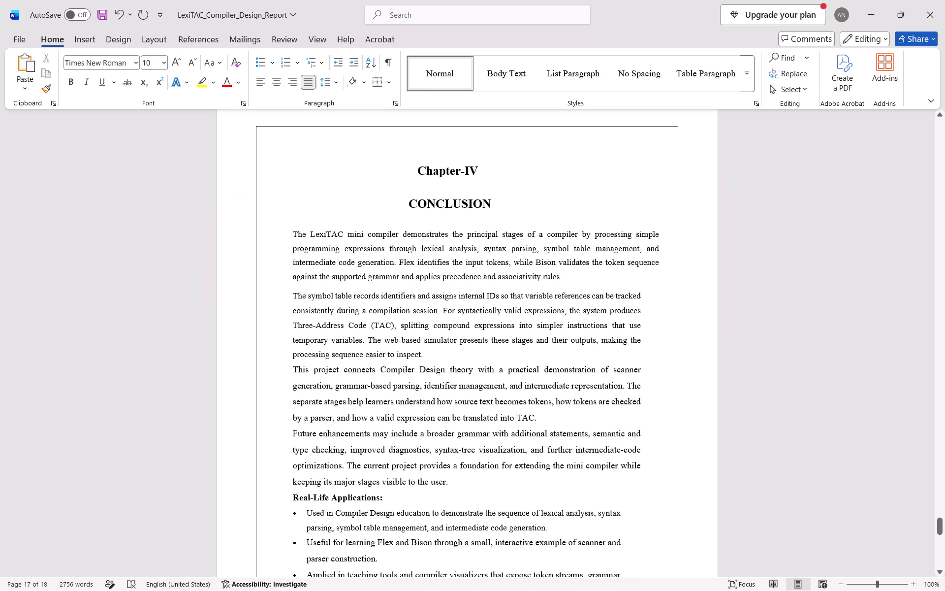
Justify all the Conclusion chapter's body text, from its first paragraph through the last Real-Life Applications bullet.
{"action": "left_click_drag", "start_coordinate": [291, 234], "coordinate": [408, 347]}
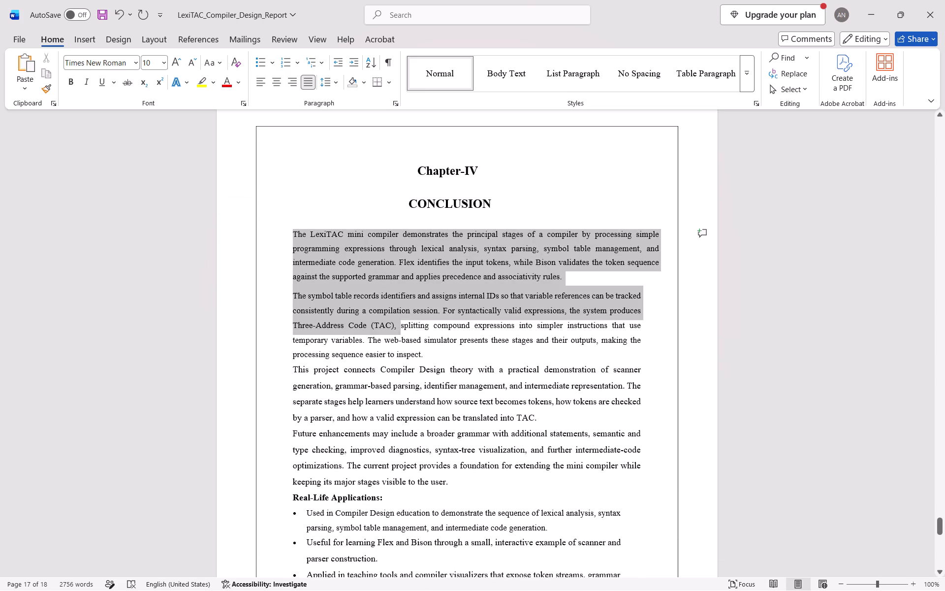
{"action": "left_click_drag", "start_coordinate": [408, 347], "coordinate": [503, 590]}
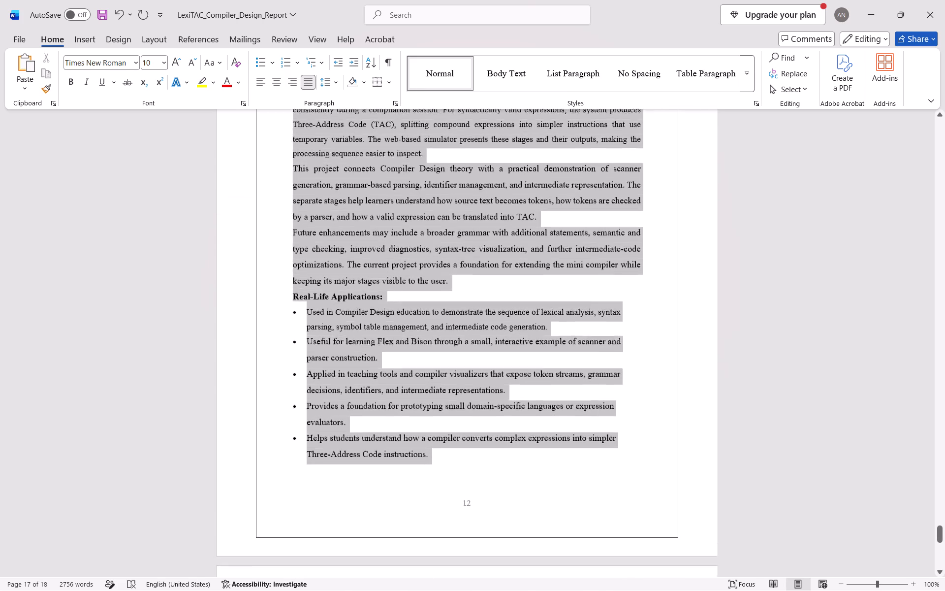
{"action": "left_click_drag", "start_coordinate": [503, 590], "coordinate": [478, 417]}
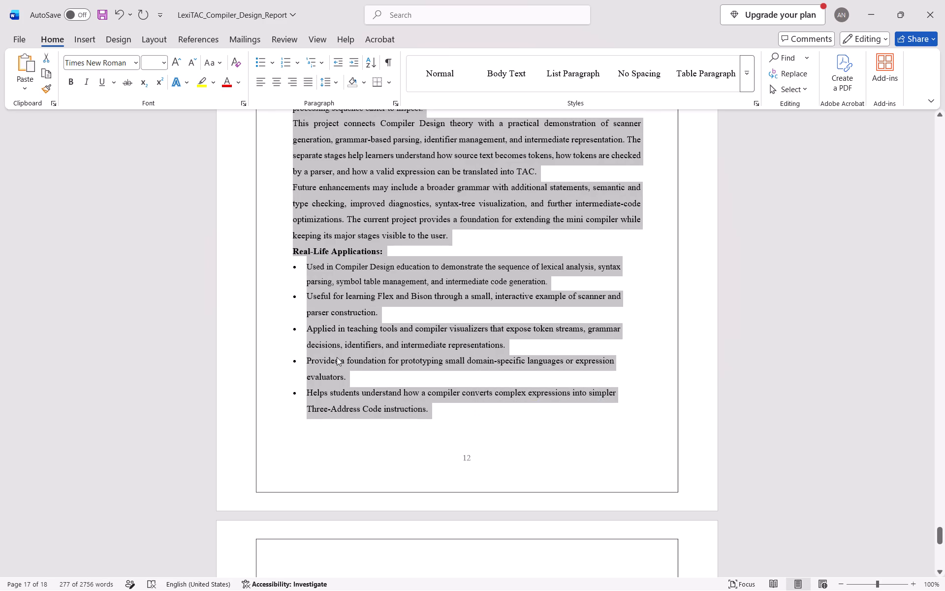
{"action": "left_click", "coordinate": [309, 81]}
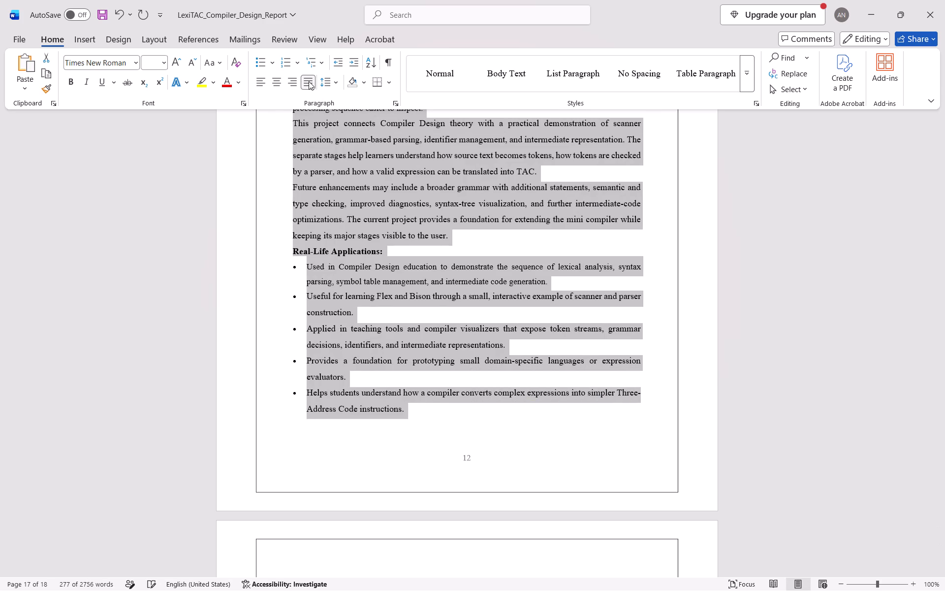
{"action": "left_click", "coordinate": [452, 253]}
Set the line spacing of the Conclusion's second paragraph, about the symbol table, to 1.5.
{"action": "scroll", "coordinate": [452, 253], "scroll_direction": "up", "scroll_amount": 1}
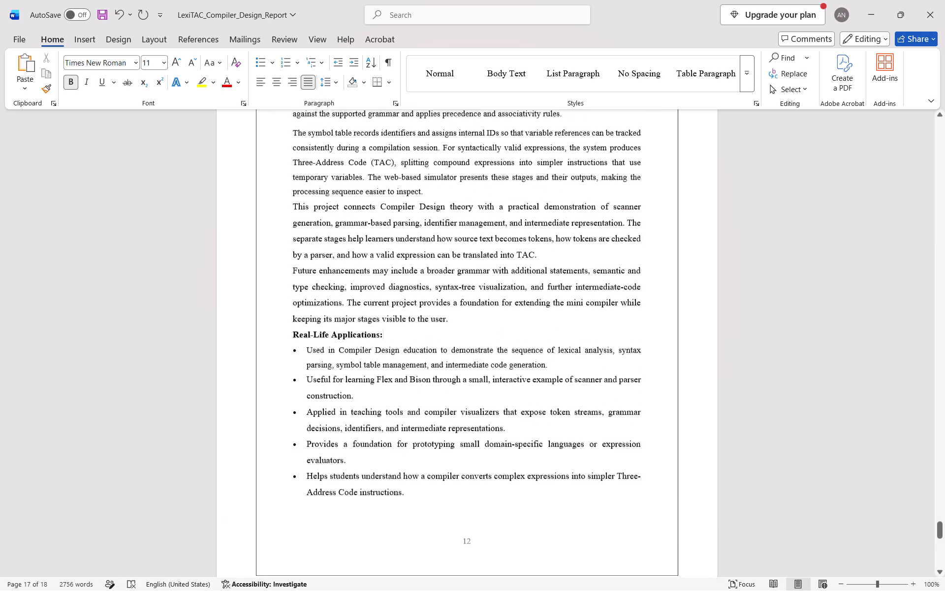
{"action": "scroll", "coordinate": [452, 253], "scroll_direction": "up", "scroll_amount": 1}
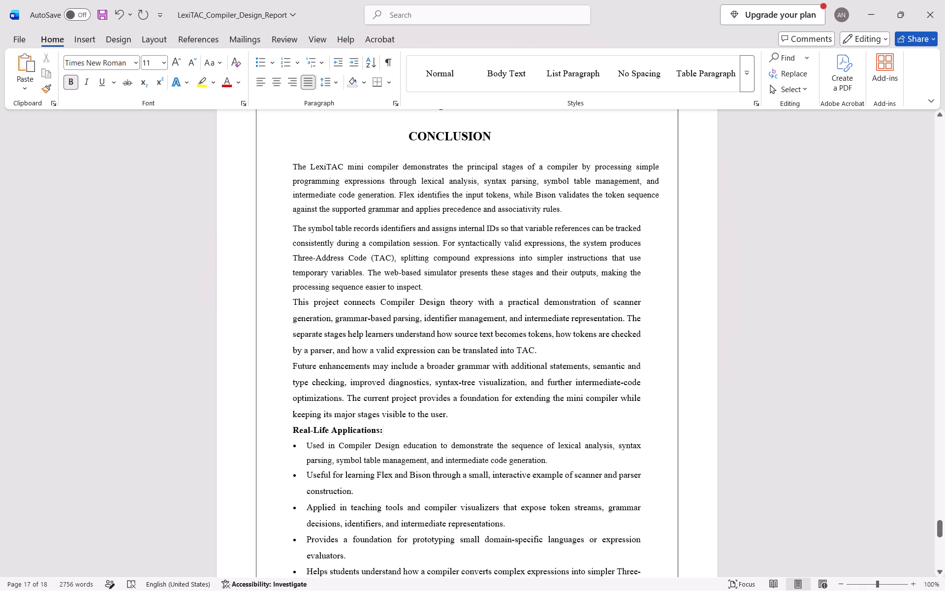
{"action": "left_click_drag", "start_coordinate": [565, 206], "coordinate": [291, 176]}
{"action": "left_click", "coordinate": [299, 172]}
{"action": "left_click", "coordinate": [354, 230]}
{"action": "left_click", "coordinate": [334, 83]}
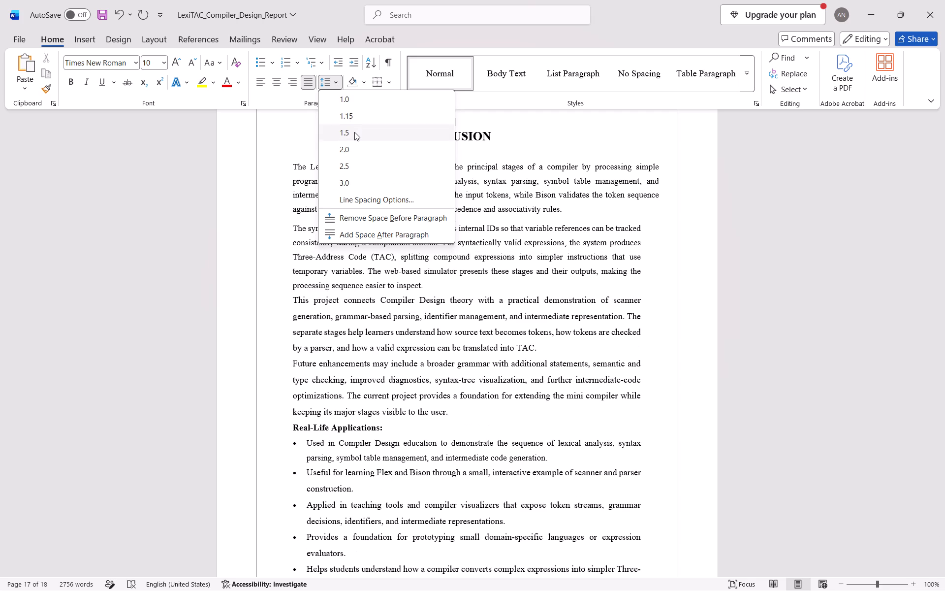
{"action": "left_click", "coordinate": [354, 132]}
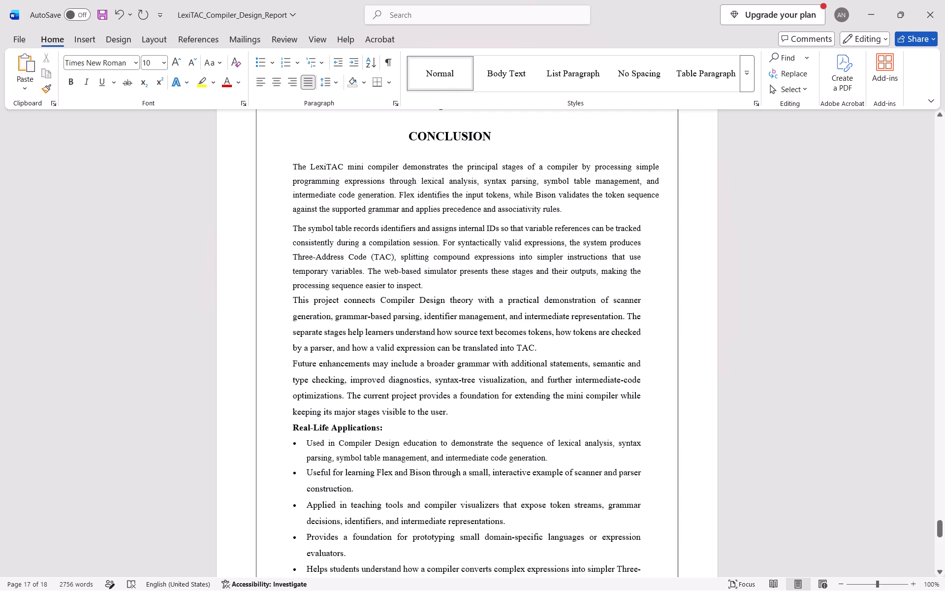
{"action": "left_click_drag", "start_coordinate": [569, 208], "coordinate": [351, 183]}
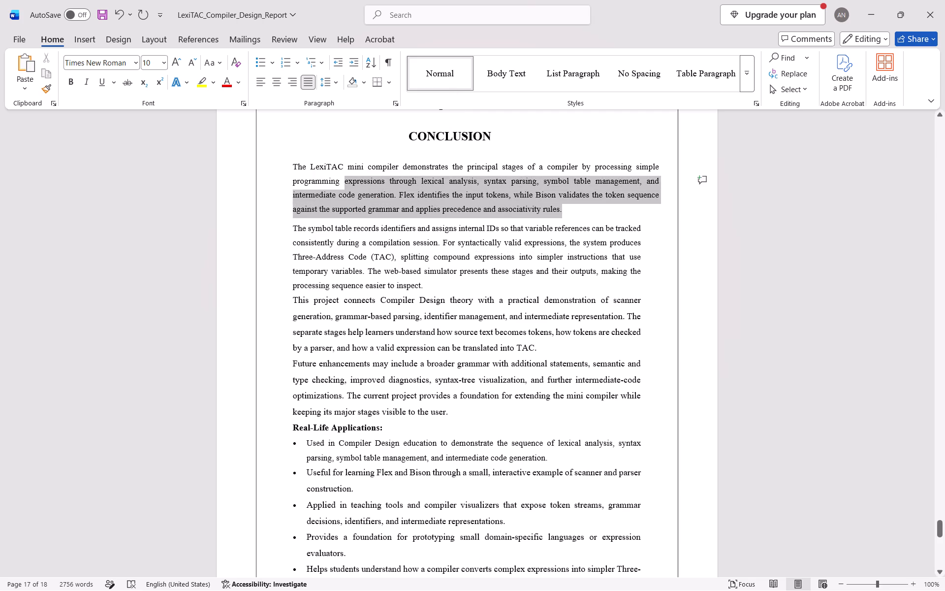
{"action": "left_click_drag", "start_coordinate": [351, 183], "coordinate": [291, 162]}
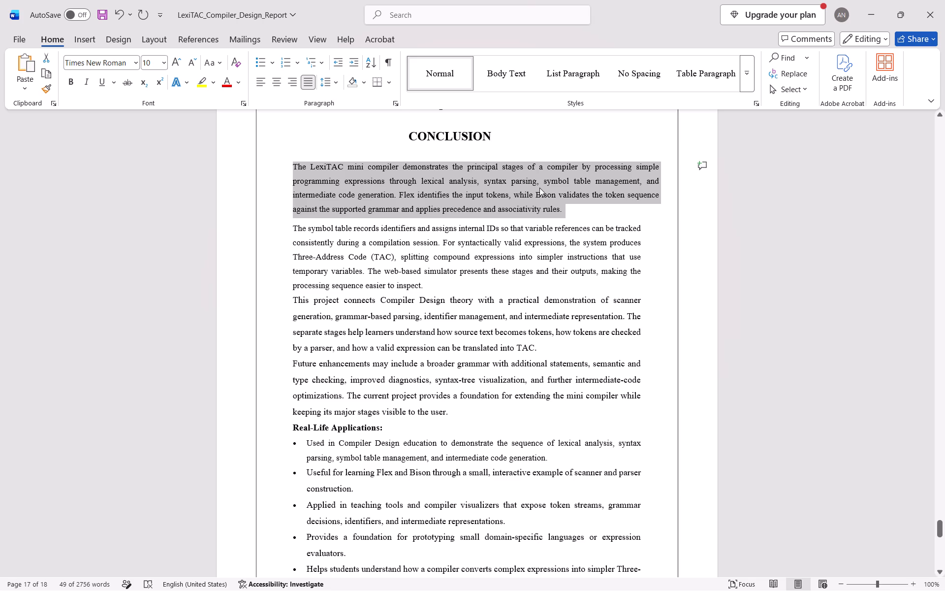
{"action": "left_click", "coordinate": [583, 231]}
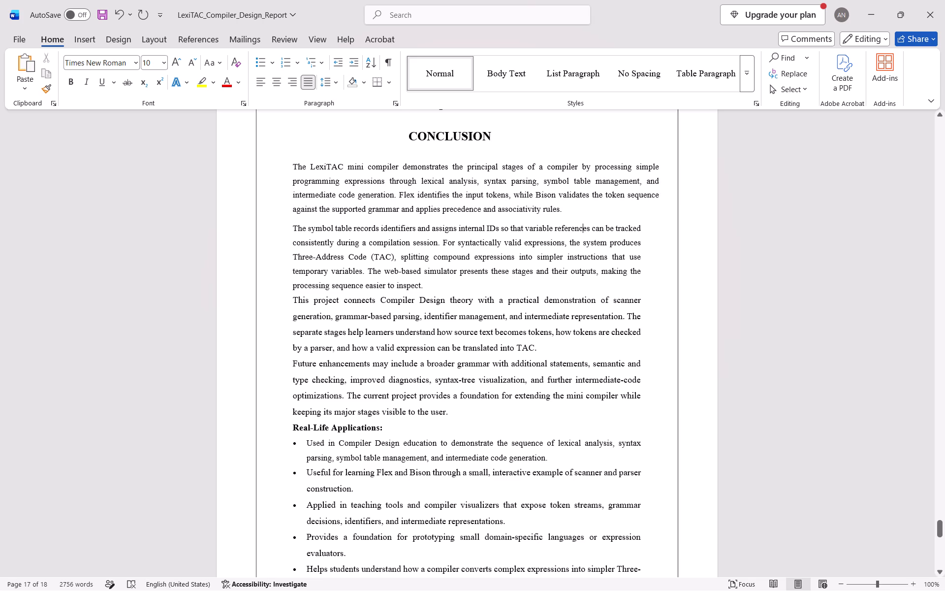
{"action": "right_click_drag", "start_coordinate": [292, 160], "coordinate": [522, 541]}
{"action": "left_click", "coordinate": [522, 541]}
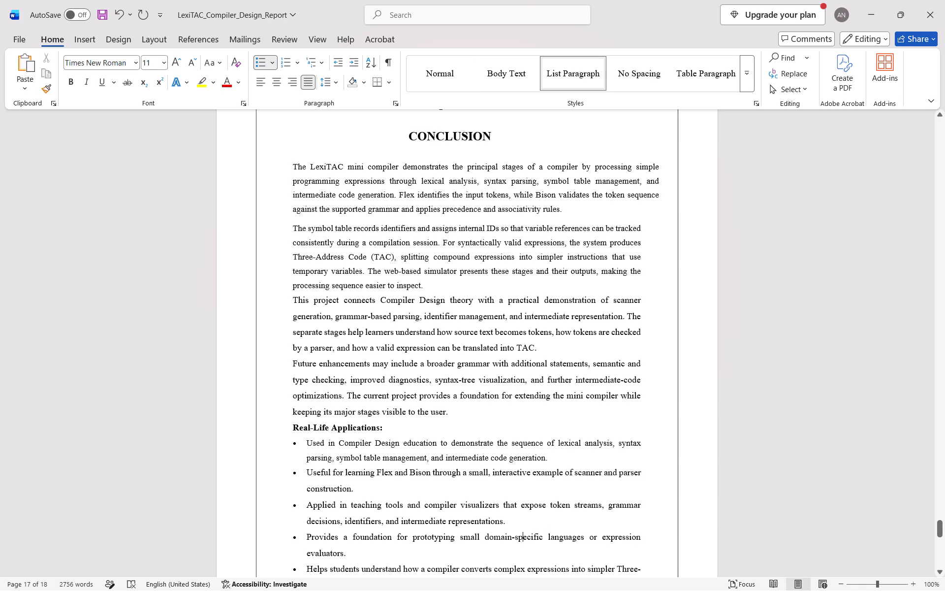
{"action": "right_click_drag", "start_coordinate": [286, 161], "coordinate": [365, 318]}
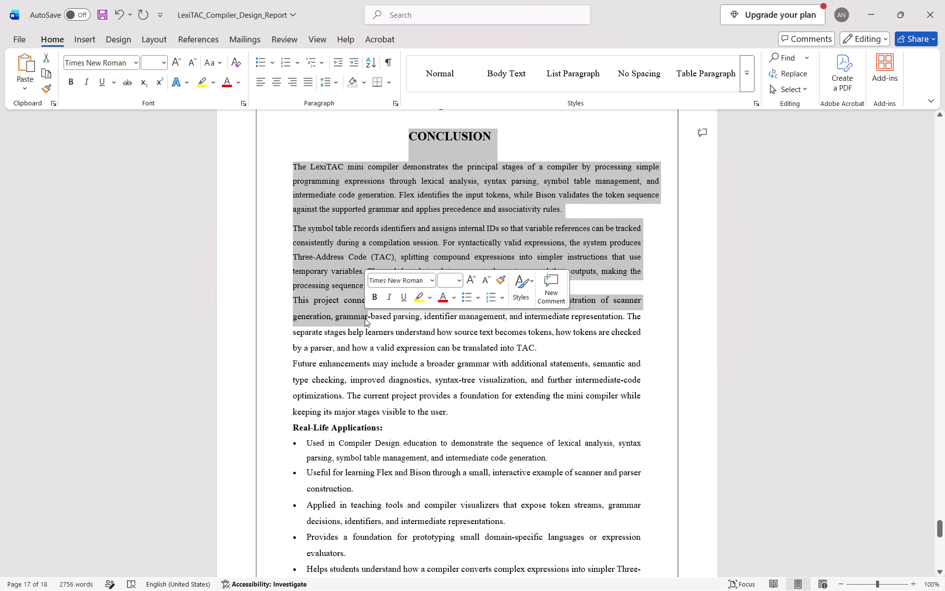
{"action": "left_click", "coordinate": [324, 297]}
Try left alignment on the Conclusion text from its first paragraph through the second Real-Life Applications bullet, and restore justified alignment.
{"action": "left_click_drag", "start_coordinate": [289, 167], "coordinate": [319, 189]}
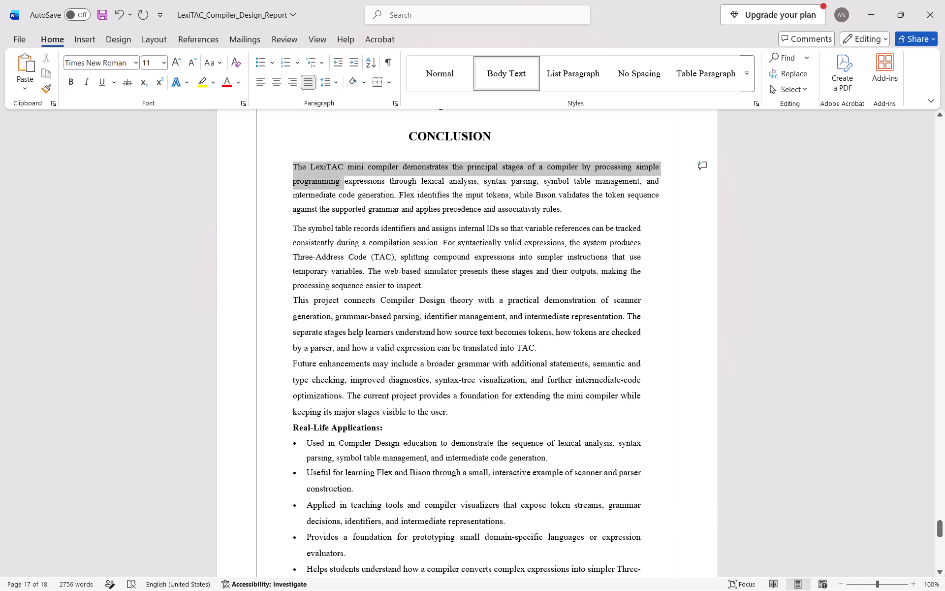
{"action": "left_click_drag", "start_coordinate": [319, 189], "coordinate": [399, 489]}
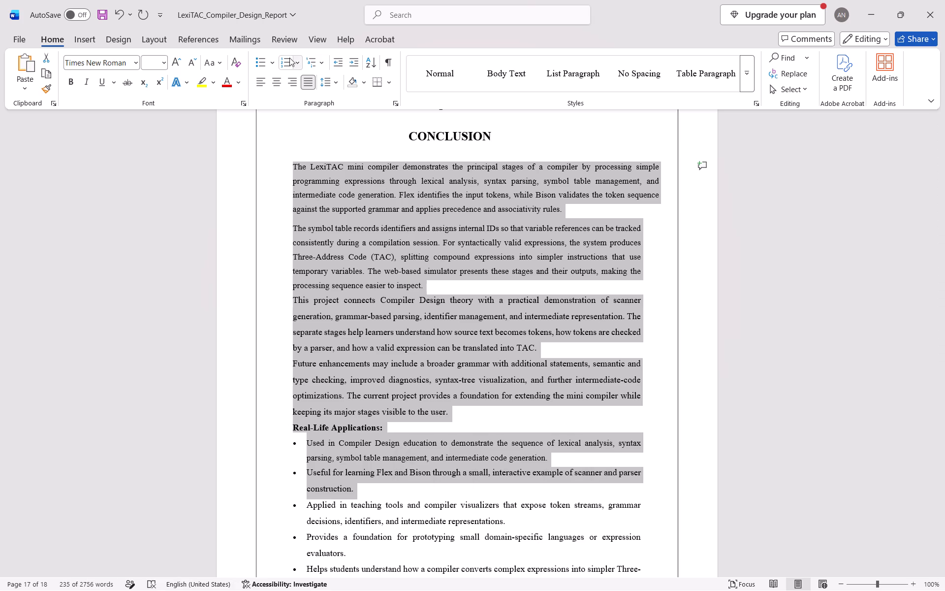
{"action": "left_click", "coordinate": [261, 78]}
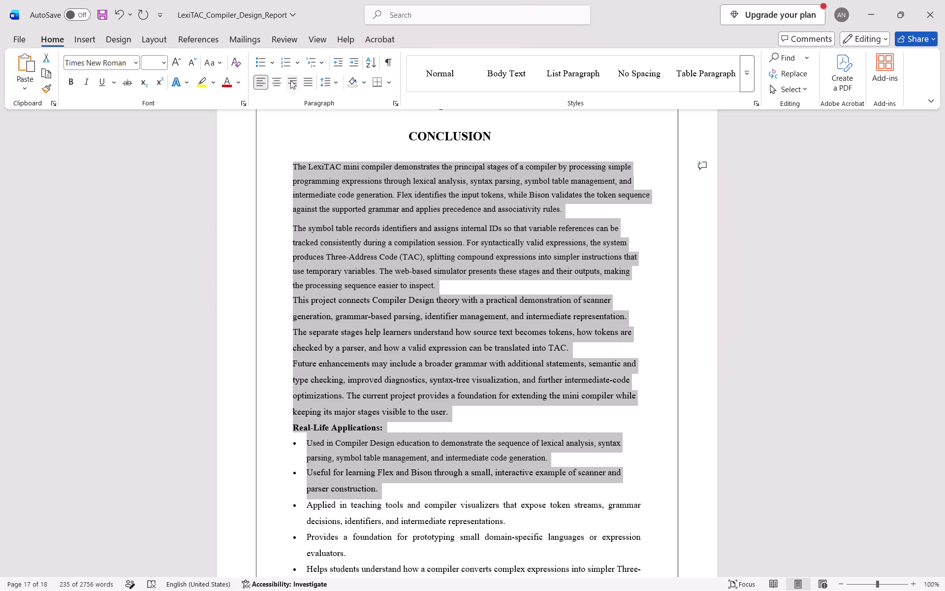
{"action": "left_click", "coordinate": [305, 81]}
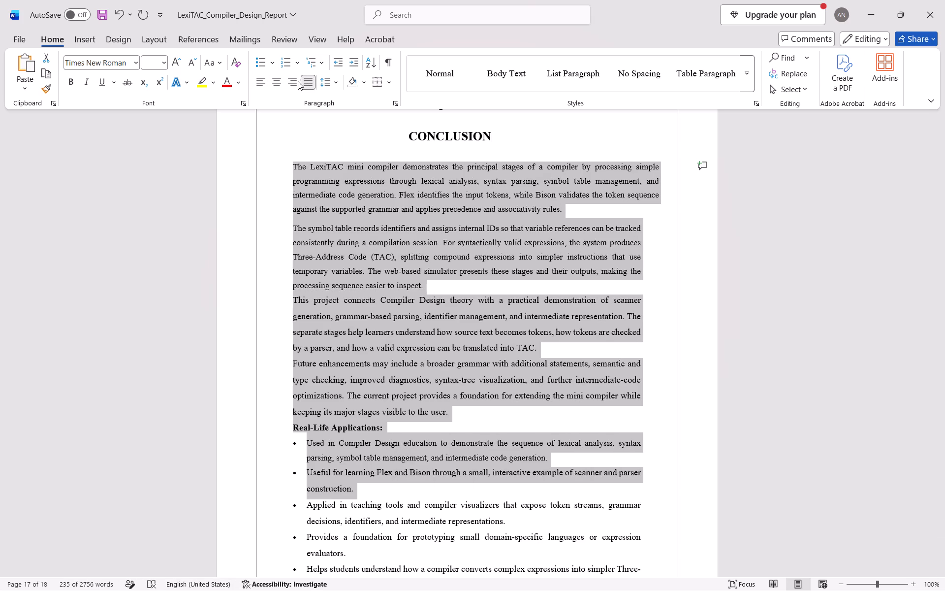
Add the Center alignment command to the Quick Access Toolbar.
{"action": "right_click", "coordinate": [276, 81]}
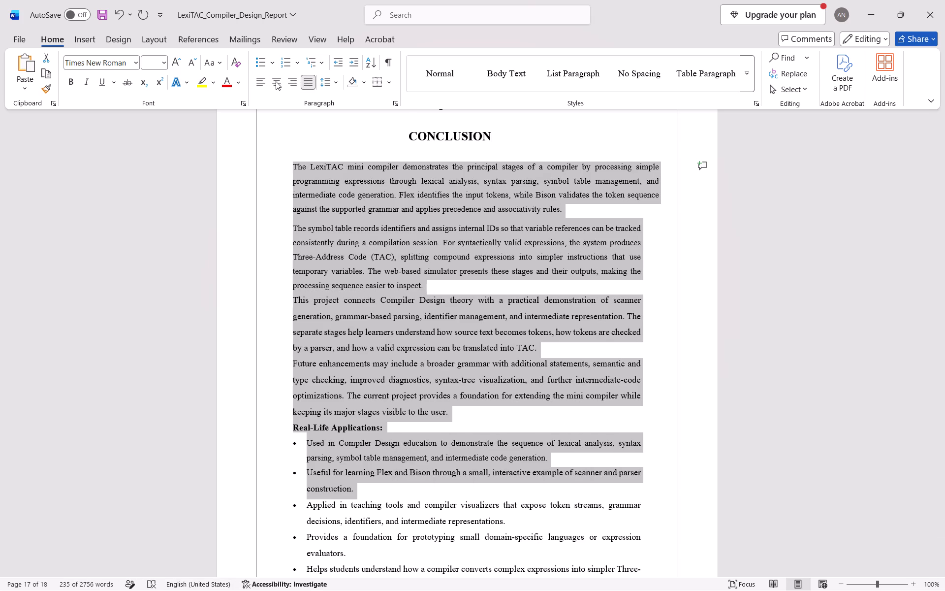
{"action": "right_click", "coordinate": [276, 81]}
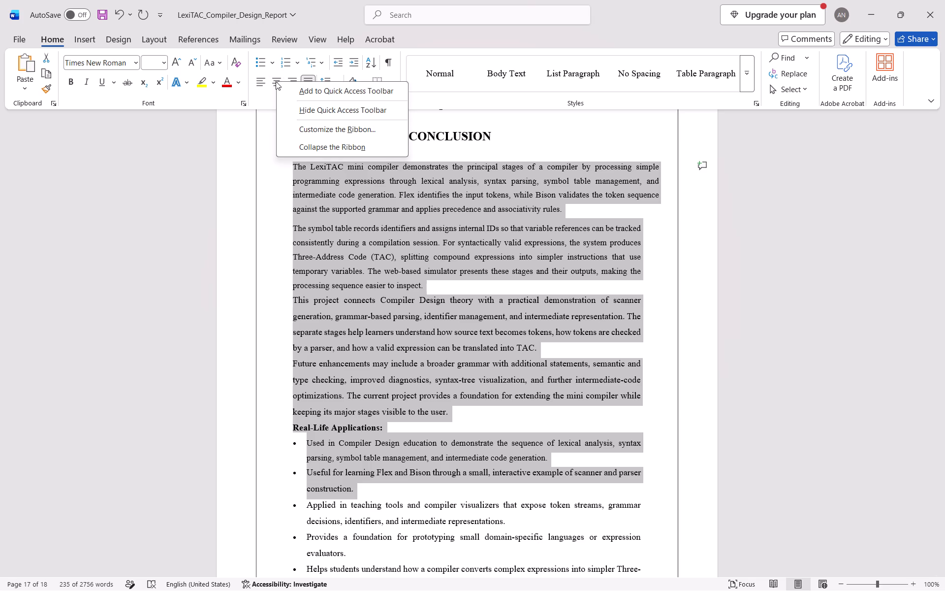
{"action": "left_click", "coordinate": [296, 89]}
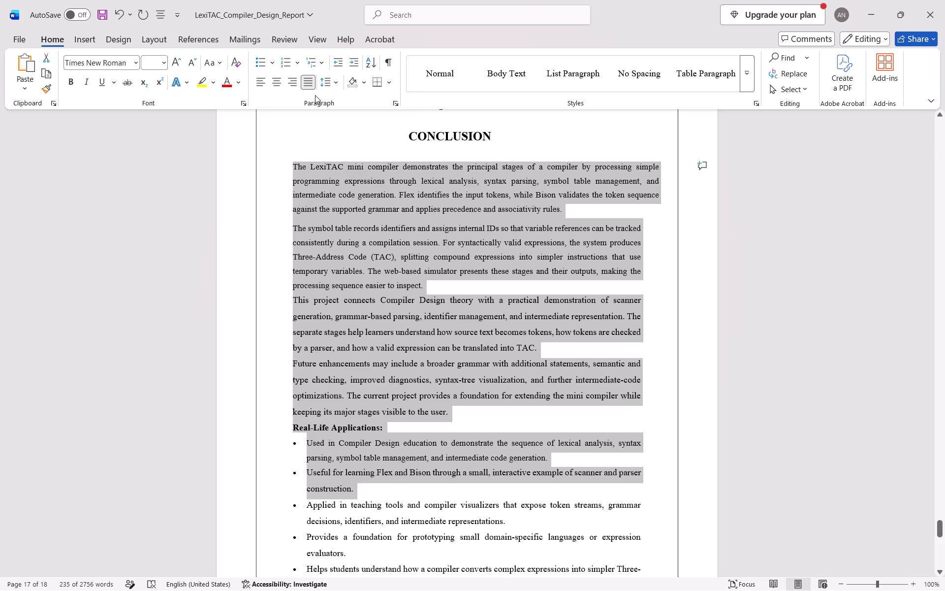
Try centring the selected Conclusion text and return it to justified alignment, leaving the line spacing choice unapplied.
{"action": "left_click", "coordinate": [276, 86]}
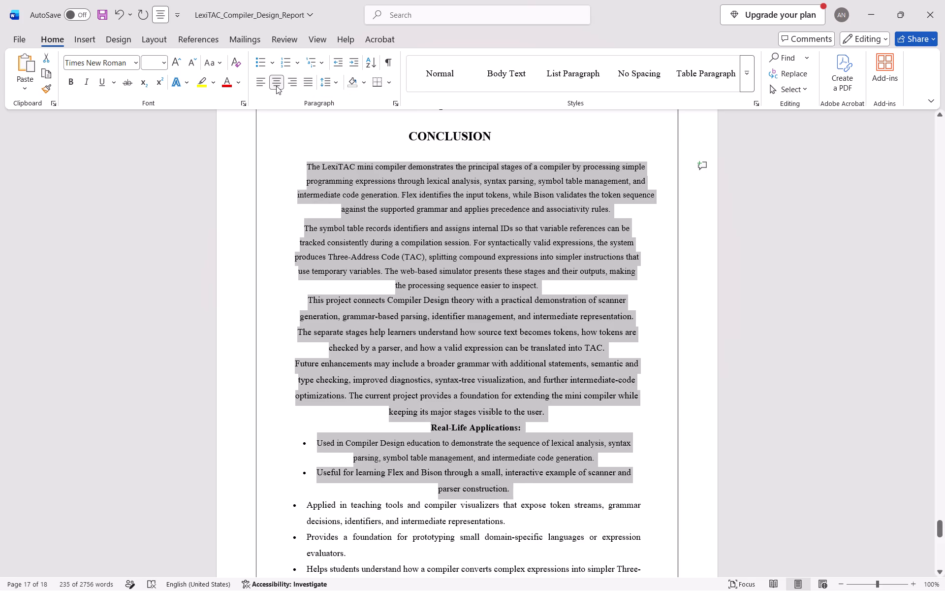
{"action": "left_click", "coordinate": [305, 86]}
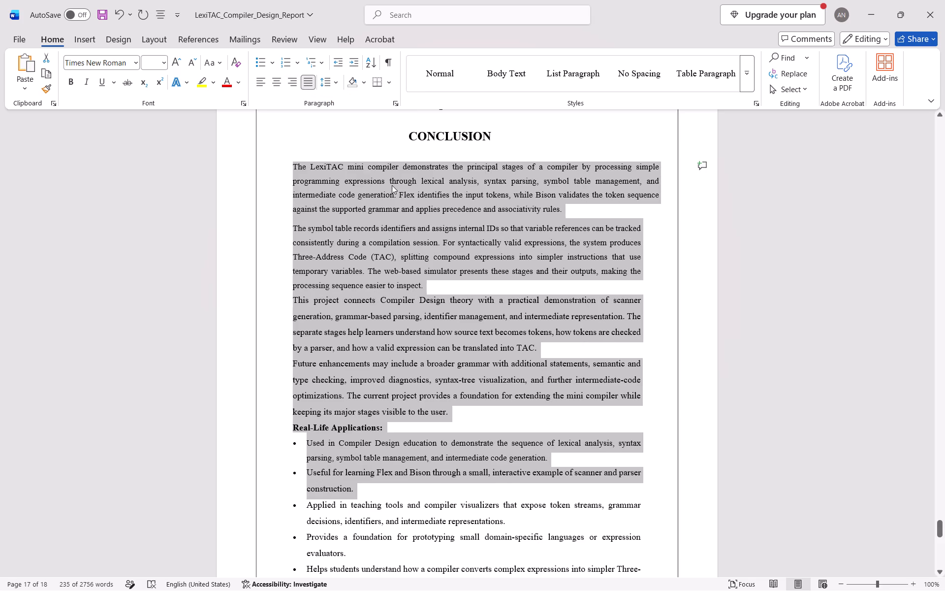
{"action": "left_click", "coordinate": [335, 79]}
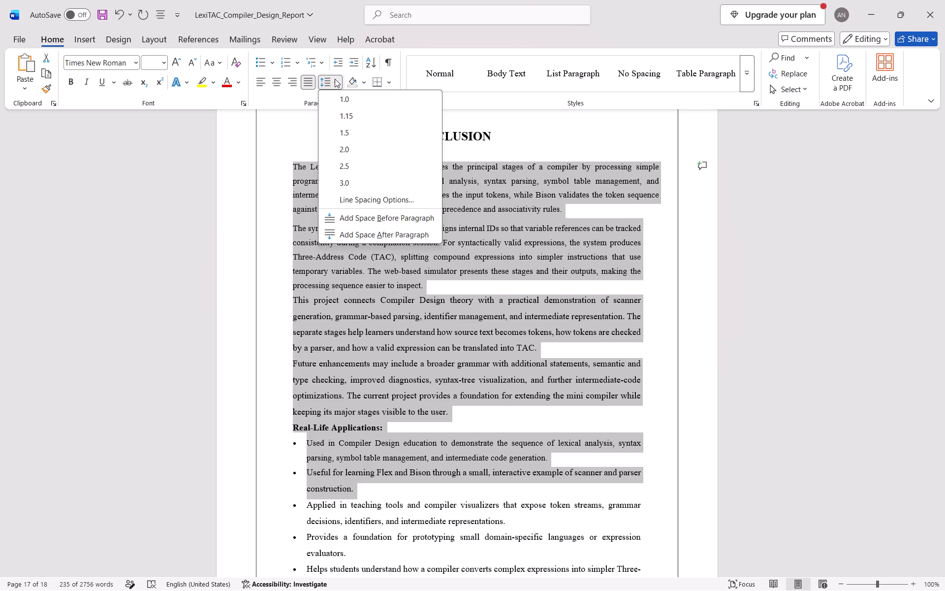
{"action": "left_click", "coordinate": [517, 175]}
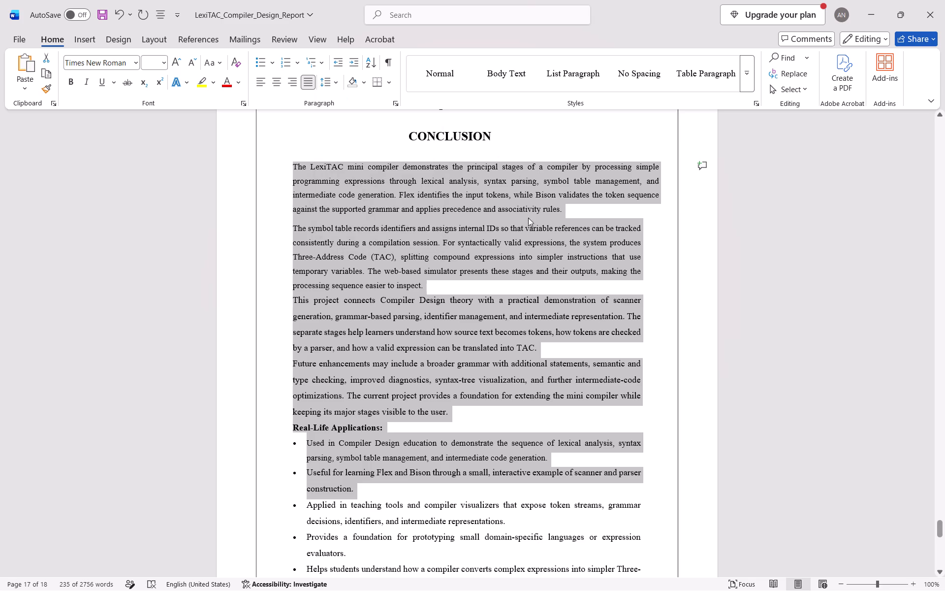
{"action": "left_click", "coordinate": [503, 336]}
Review the report's layout from the references back through the Conclusion and Test Cases chapters to the assignment translation and web simulator sections.
{"action": "scroll", "coordinate": [535, 369], "scroll_direction": "down", "scroll_amount": 2}
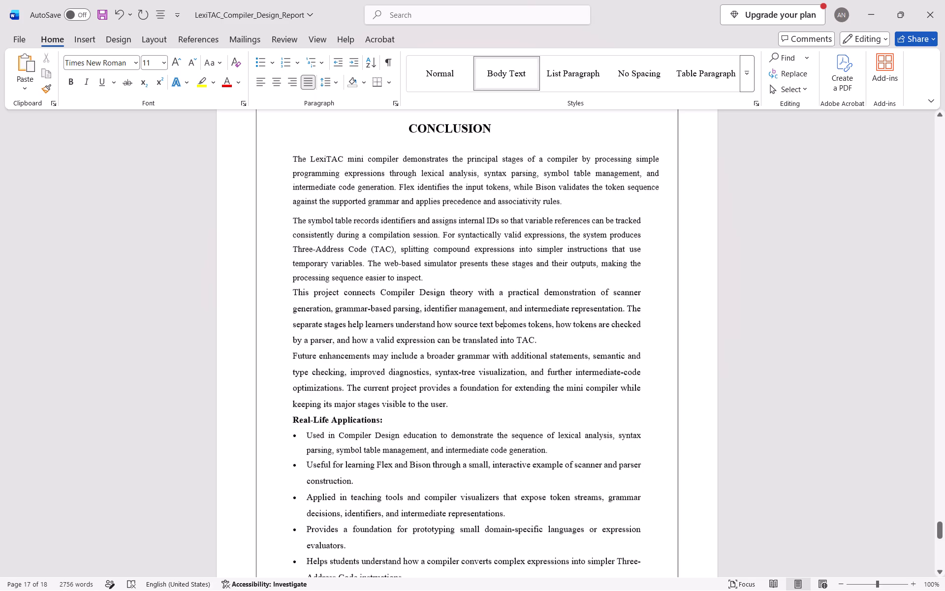
{"action": "scroll", "coordinate": [535, 369], "scroll_direction": "down", "scroll_amount": 7}
{"action": "scroll", "coordinate": [535, 369], "scroll_direction": "up", "scroll_amount": 1}
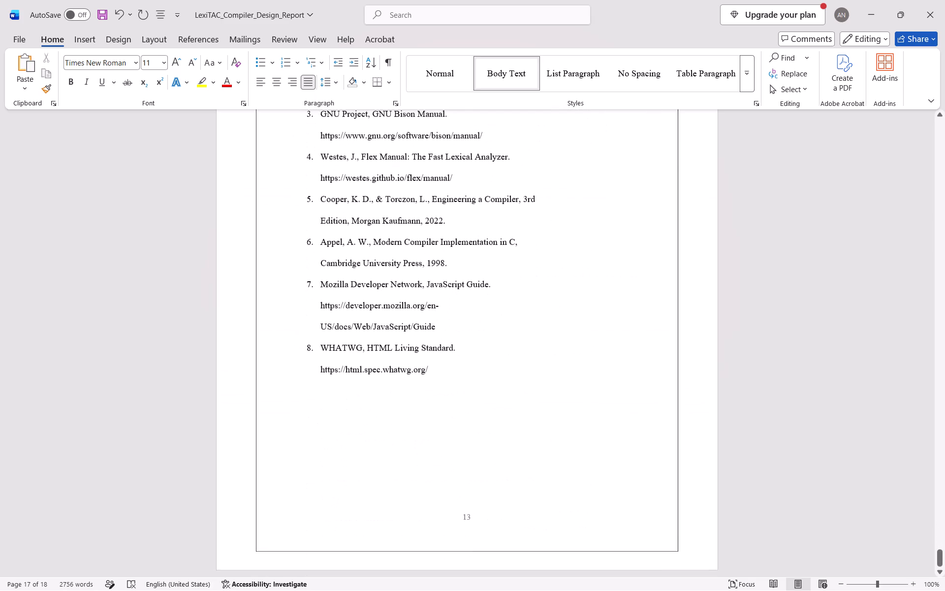
{"action": "scroll", "coordinate": [535, 369], "scroll_direction": "up", "scroll_amount": 9}
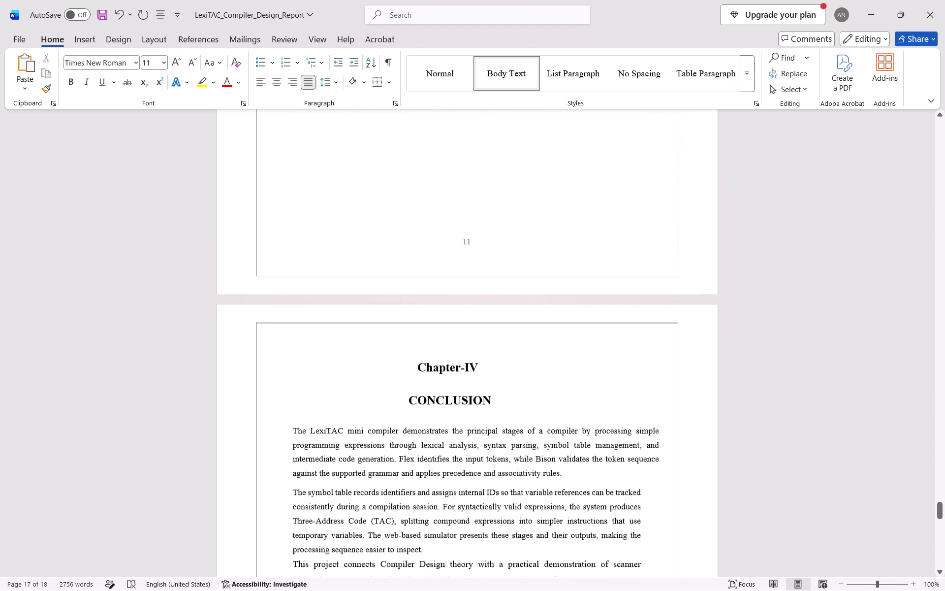
{"action": "scroll", "coordinate": [535, 369], "scroll_direction": "up", "scroll_amount": 4}
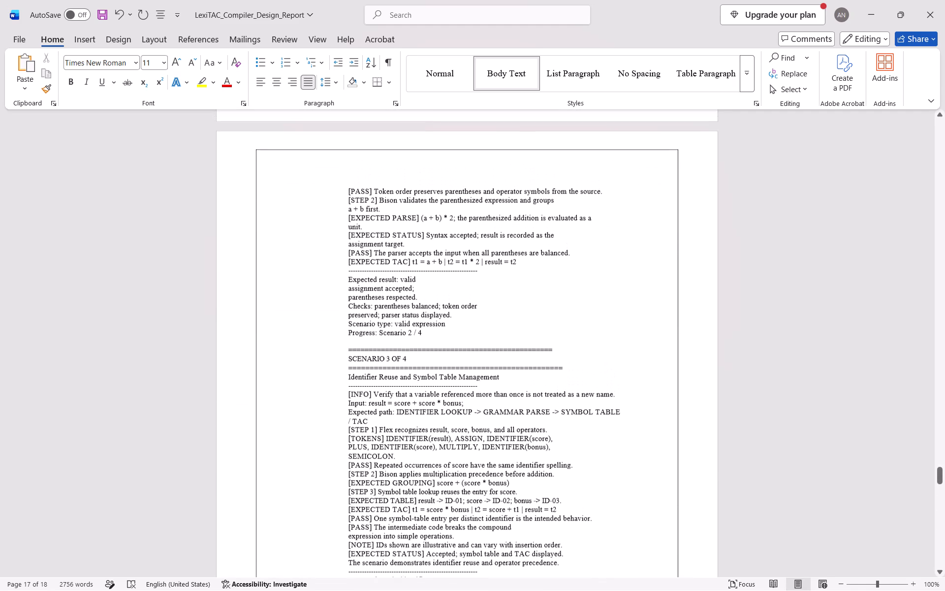
{"action": "scroll", "coordinate": [535, 369], "scroll_direction": "up", "scroll_amount": 1}
{"action": "scroll", "coordinate": [501, 386], "scroll_direction": "down", "scroll_amount": 1}
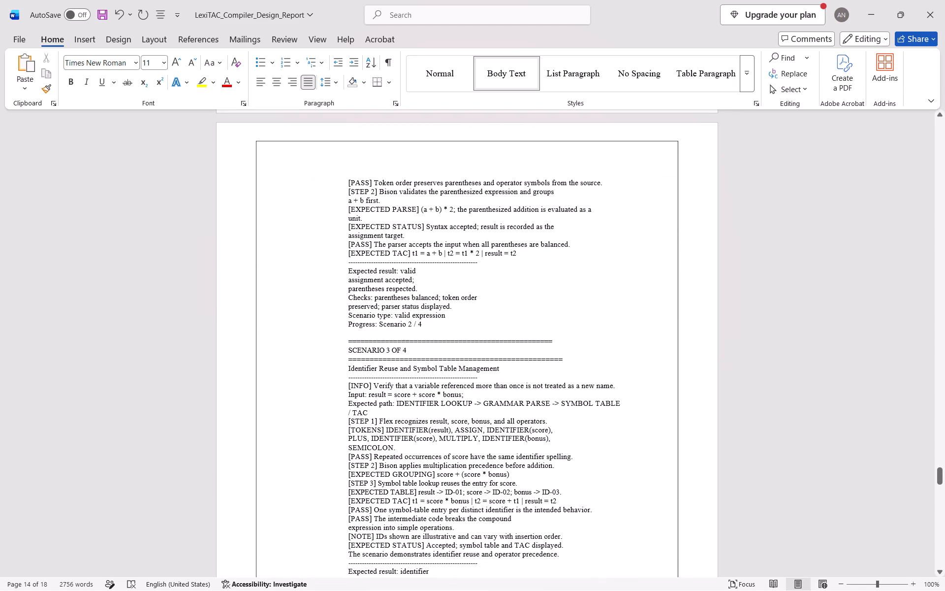
{"action": "scroll", "coordinate": [477, 411], "scroll_direction": "up", "scroll_amount": 2}
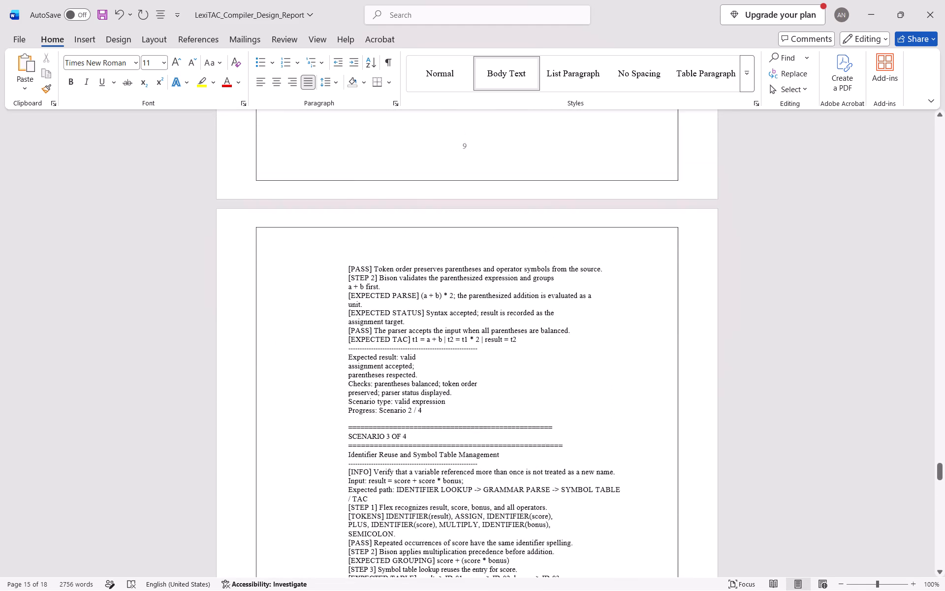
{"action": "scroll", "coordinate": [477, 411], "scroll_direction": "up", "scroll_amount": 8}
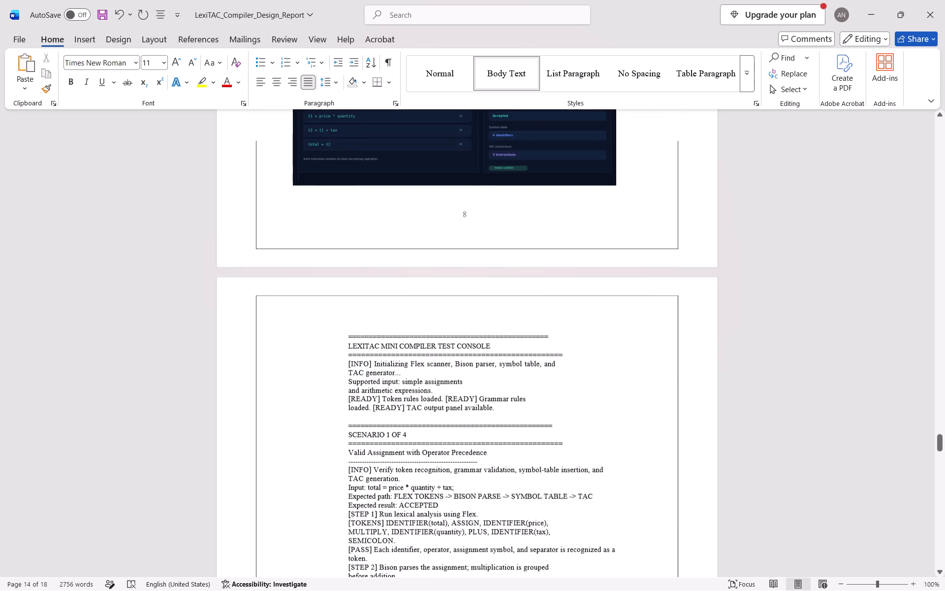
{"action": "scroll", "coordinate": [464, 412], "scroll_direction": "left", "scroll_amount": 1}
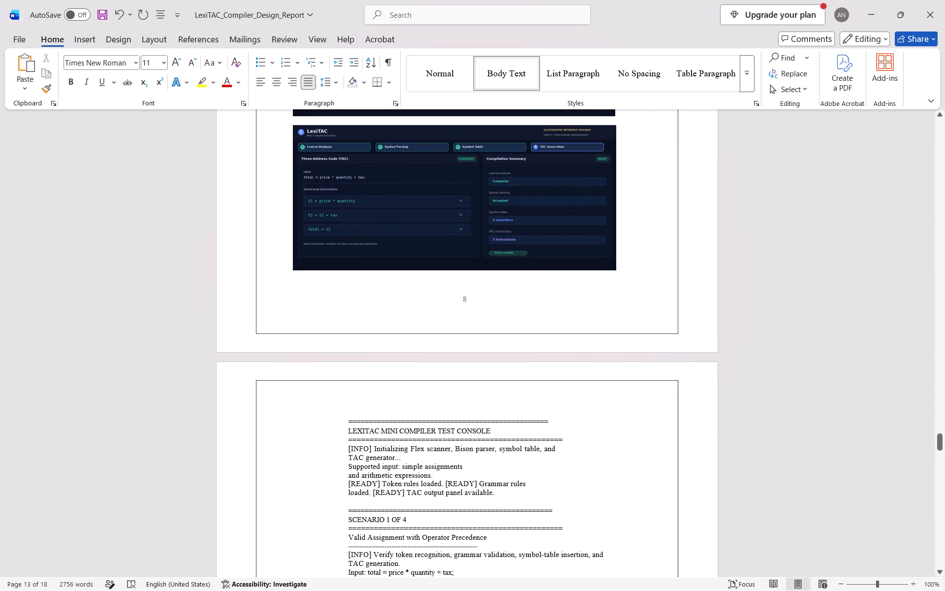
{"action": "left_click", "coordinate": [461, 497]}
{"action": "scroll", "coordinate": [461, 497], "scroll_direction": "up", "scroll_amount": 5}
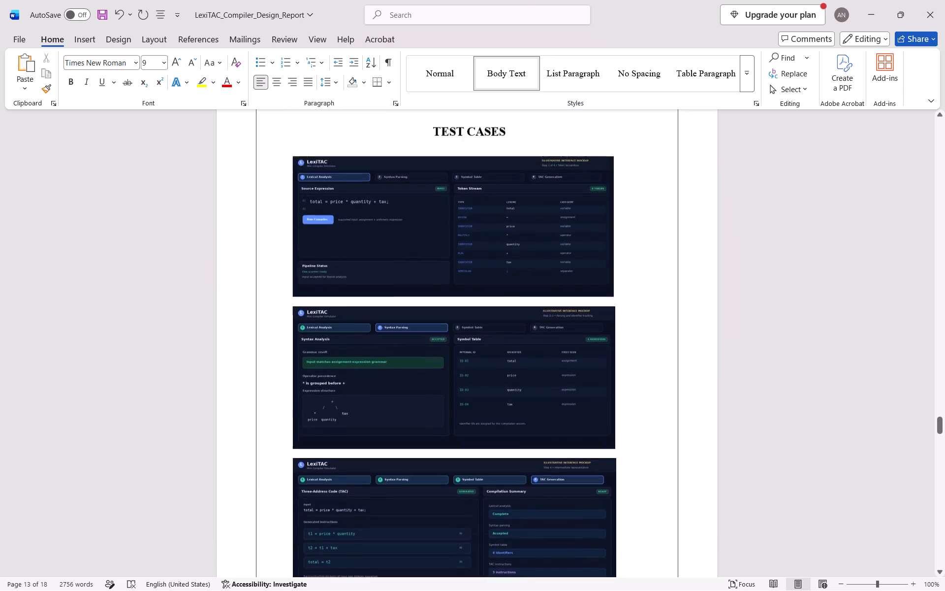
{"action": "scroll", "coordinate": [463, 524], "scroll_direction": "up", "scroll_amount": 4}
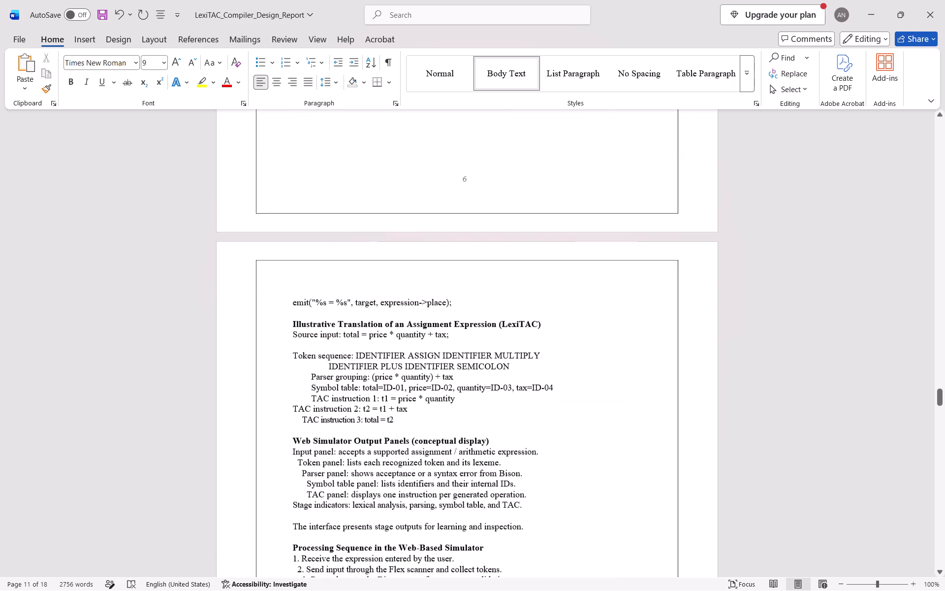
Check the Test Cases chapter's screenshots and test console scenarios for layout, continuing through to the start of the Conclusion chapter.
{"action": "scroll", "coordinate": [463, 524], "scroll_direction": "down", "scroll_amount": 4}
{"action": "scroll", "coordinate": [505, 524], "scroll_direction": "down", "scroll_amount": 4}
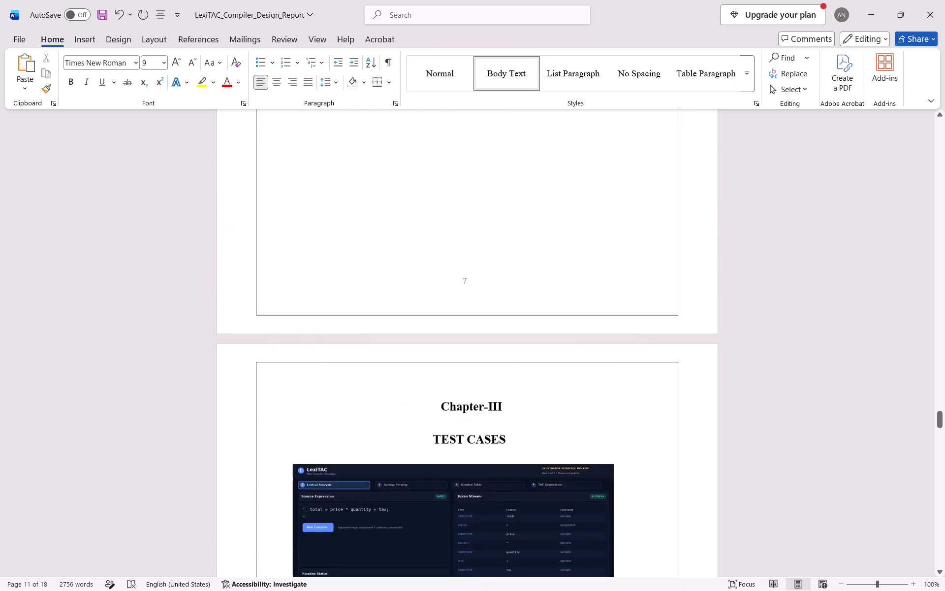
{"action": "scroll", "coordinate": [505, 524], "scroll_direction": "down", "scroll_amount": 10}
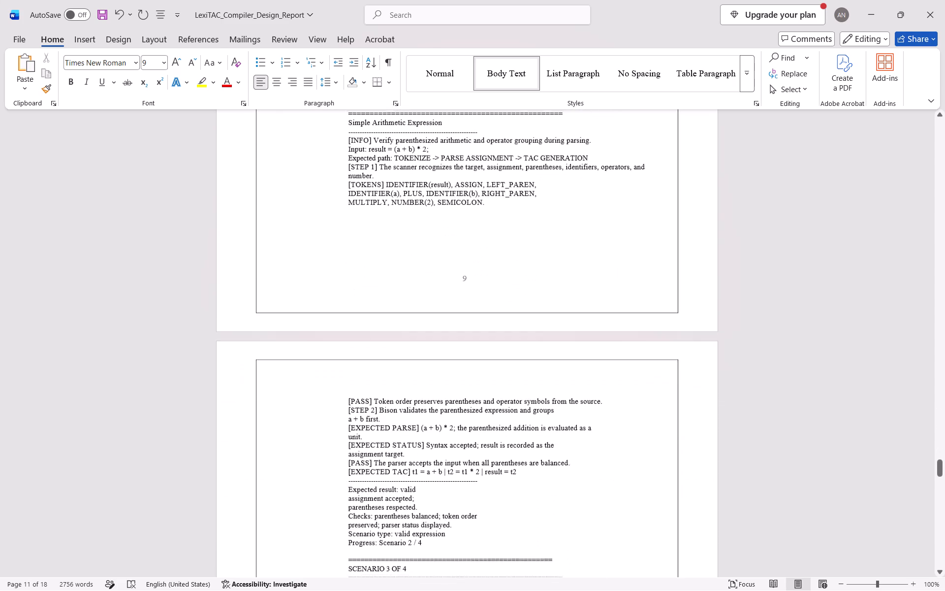
{"action": "scroll", "coordinate": [505, 524], "scroll_direction": "down", "scroll_amount": 5}
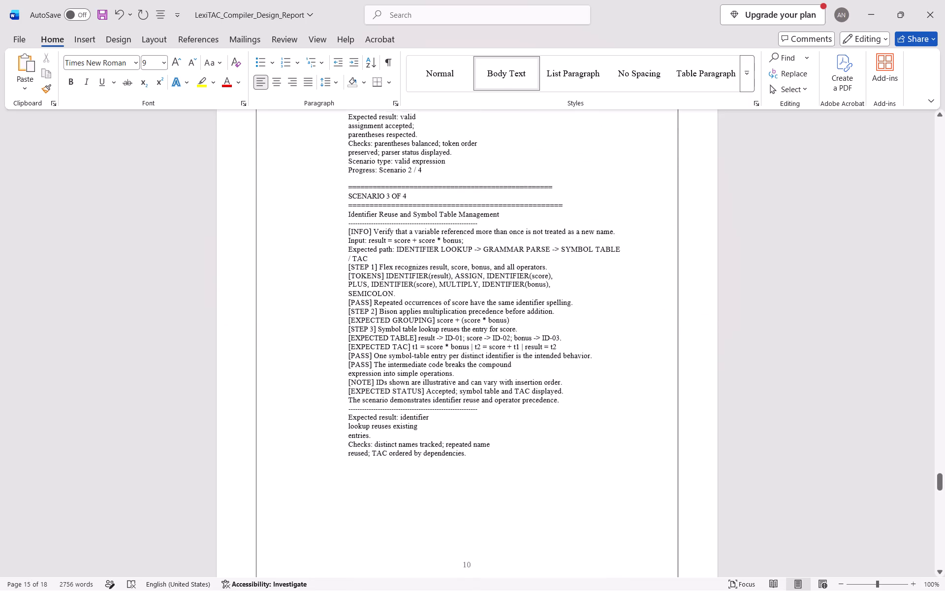
{"action": "scroll", "coordinate": [480, 474], "scroll_direction": "down", "scroll_amount": 4}
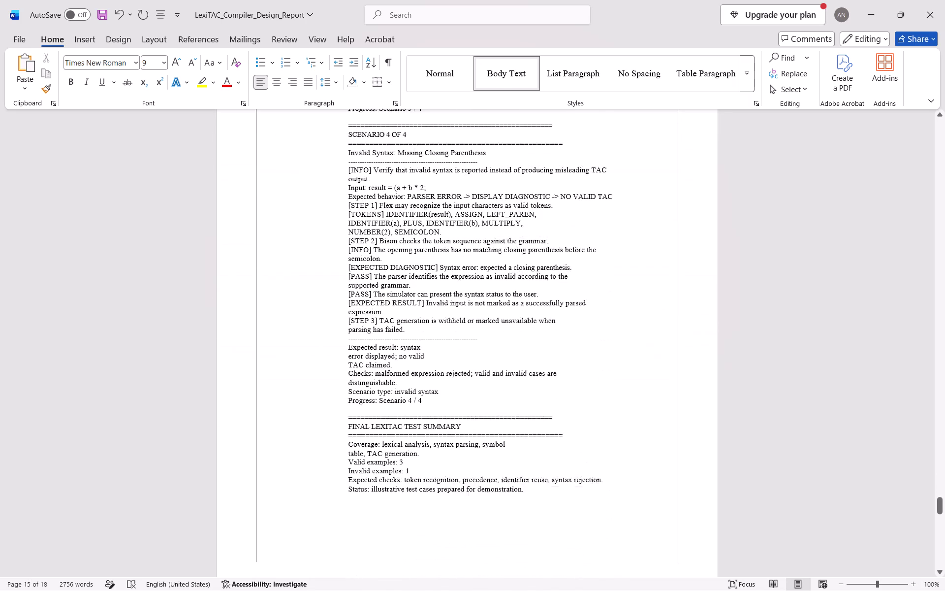
{"action": "scroll", "coordinate": [480, 474], "scroll_direction": "down", "scroll_amount": 2}
{"action": "scroll", "coordinate": [525, 449], "scroll_direction": "down", "scroll_amount": 3}
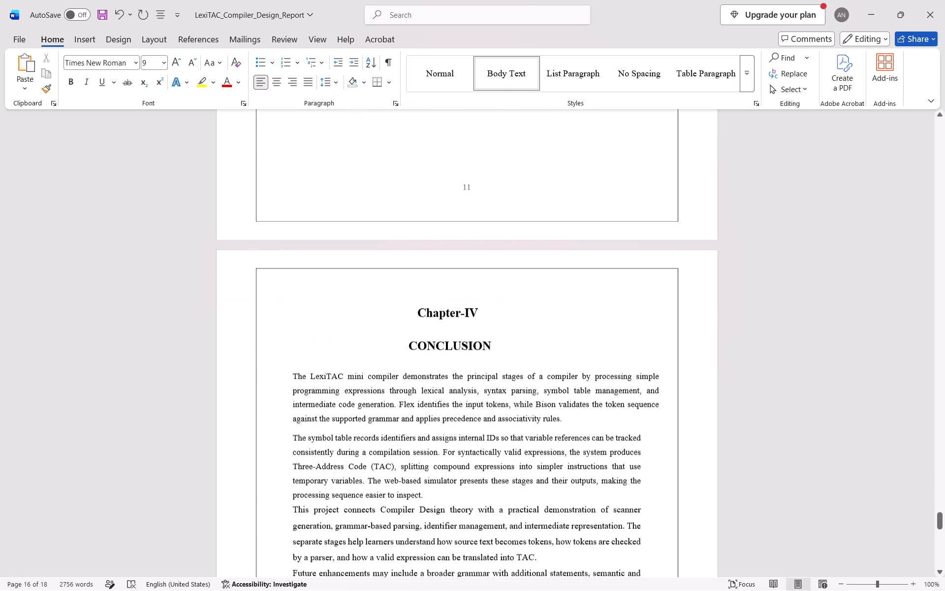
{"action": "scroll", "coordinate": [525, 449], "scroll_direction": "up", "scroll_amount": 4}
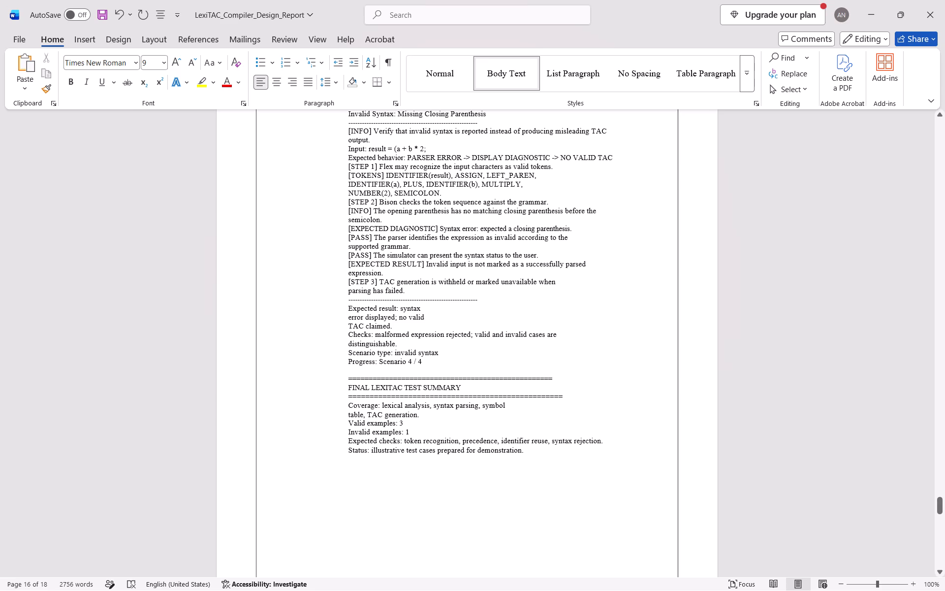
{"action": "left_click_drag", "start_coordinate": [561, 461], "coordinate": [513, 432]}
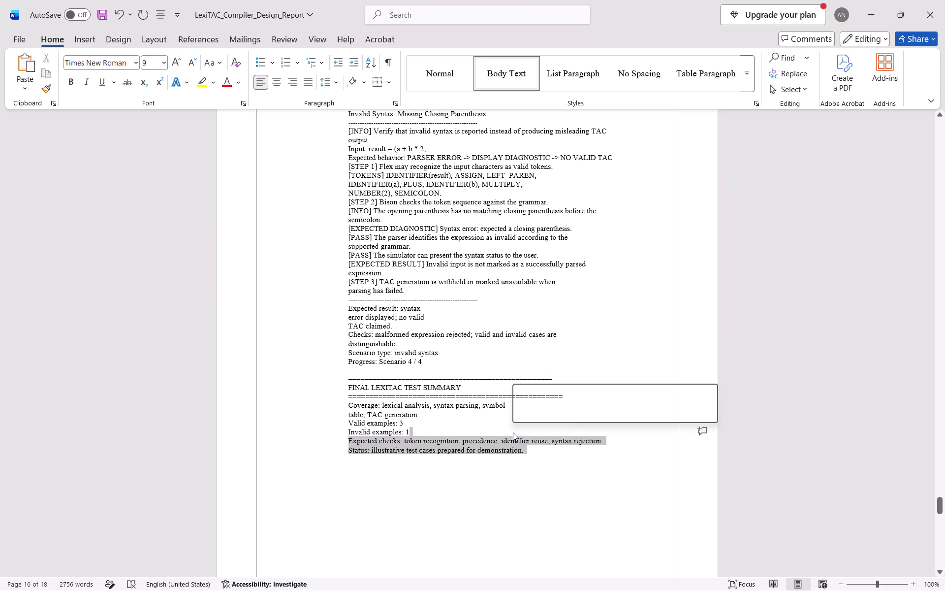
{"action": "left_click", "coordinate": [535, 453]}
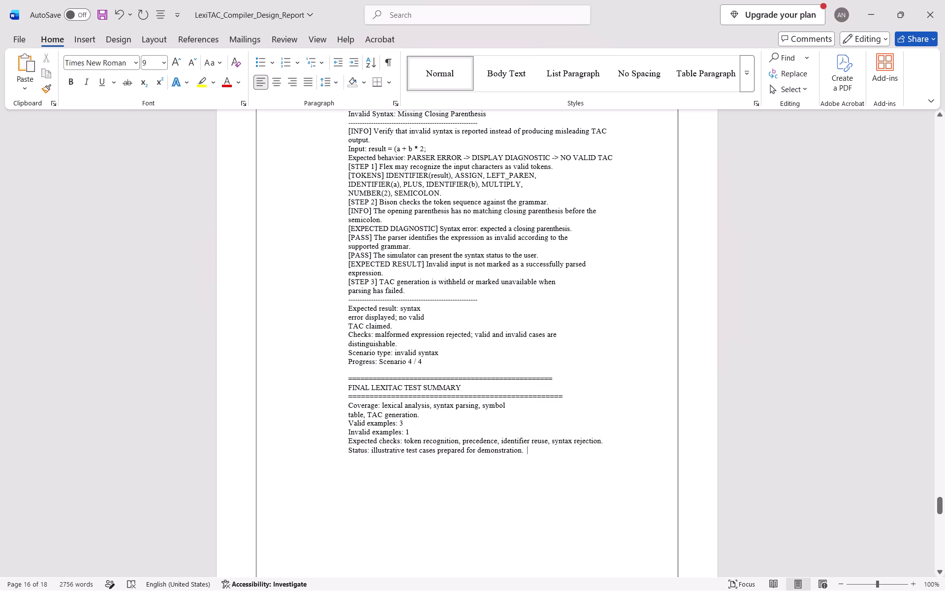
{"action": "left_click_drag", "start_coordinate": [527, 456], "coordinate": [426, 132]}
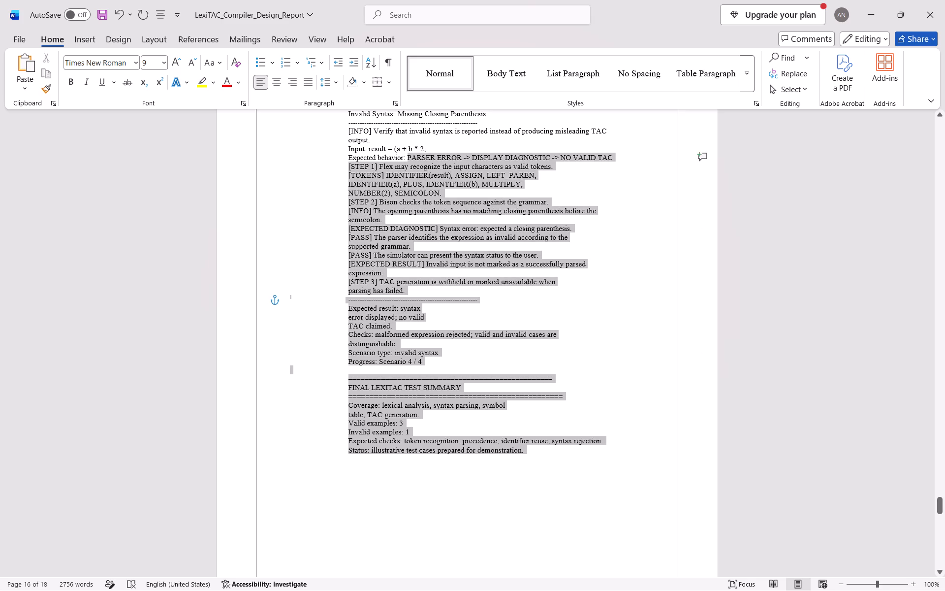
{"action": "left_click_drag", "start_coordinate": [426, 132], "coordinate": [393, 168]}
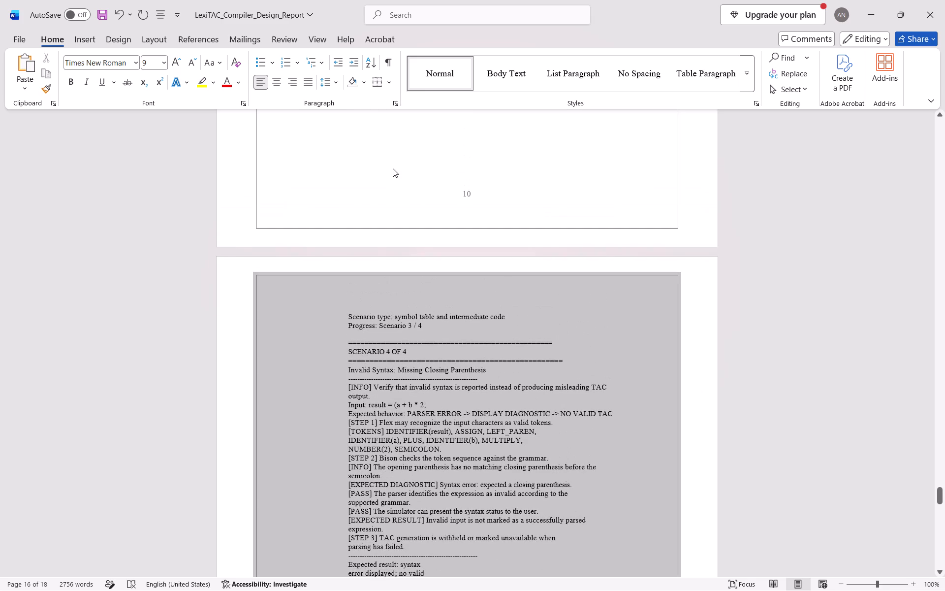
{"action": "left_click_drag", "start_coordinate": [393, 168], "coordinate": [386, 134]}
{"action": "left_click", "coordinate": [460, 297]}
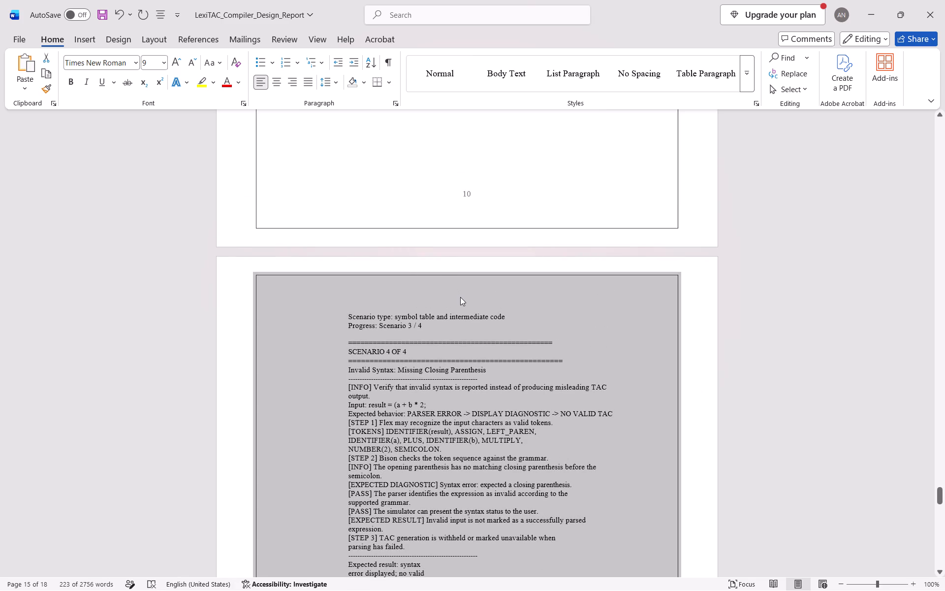
{"action": "scroll", "coordinate": [509, 369], "scroll_direction": "down", "scroll_amount": 14}
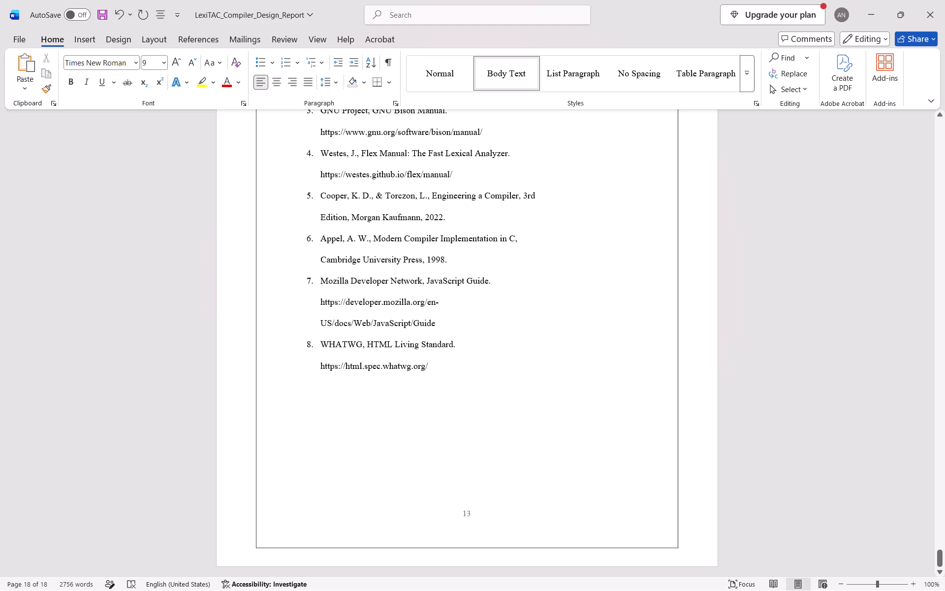
{"action": "left_click_drag", "start_coordinate": [442, 368], "coordinate": [271, 376]}
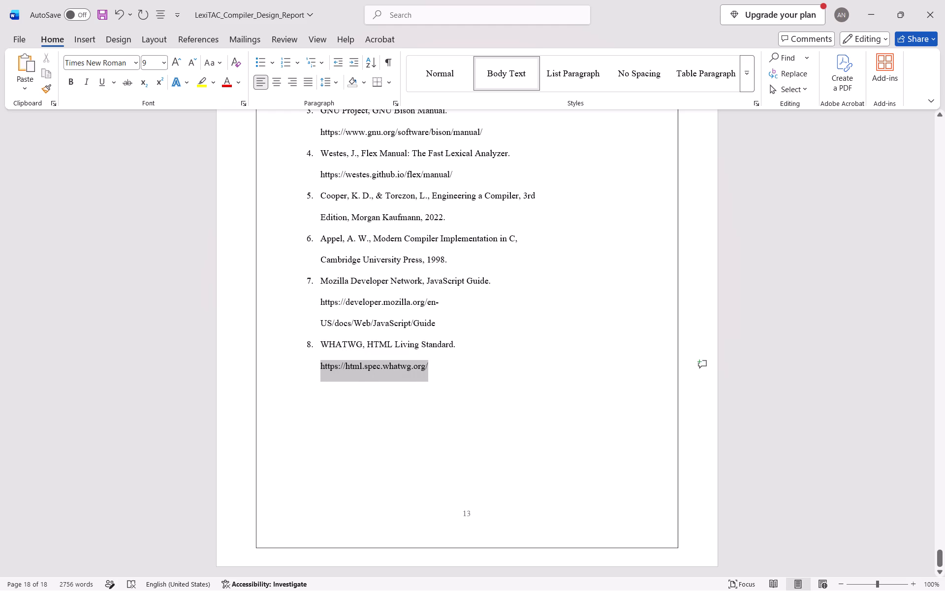
{"action": "left_click_drag", "start_coordinate": [271, 376], "coordinate": [271, 376]}
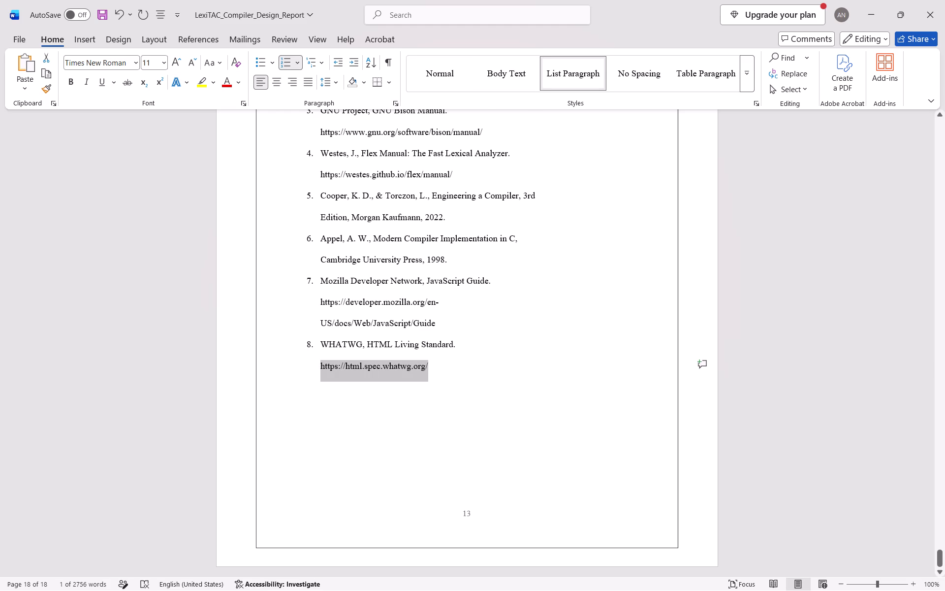
{"action": "scroll", "coordinate": [437, 328], "scroll_direction": "down", "scroll_amount": 2}
{"action": "scroll", "coordinate": [333, 99], "scroll_direction": "left", "scroll_amount": 1}
{"action": "left_click", "coordinate": [231, 81]}
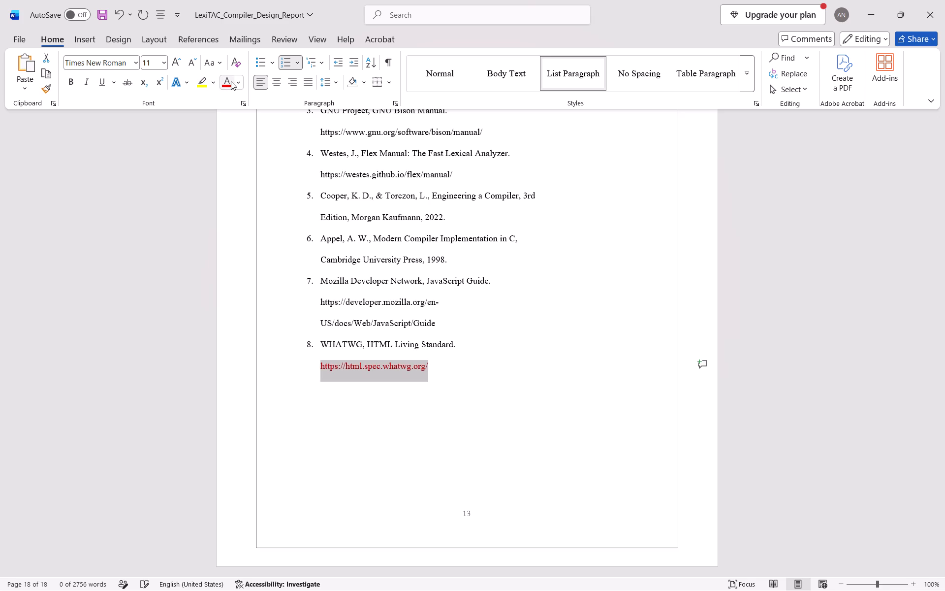
{"action": "left_click", "coordinate": [240, 81]}
{"action": "scroll", "coordinate": [242, 89], "scroll_direction": "up", "scroll_amount": 1}
{"action": "scroll", "coordinate": [295, 235], "scroll_direction": "down", "scroll_amount": 1}
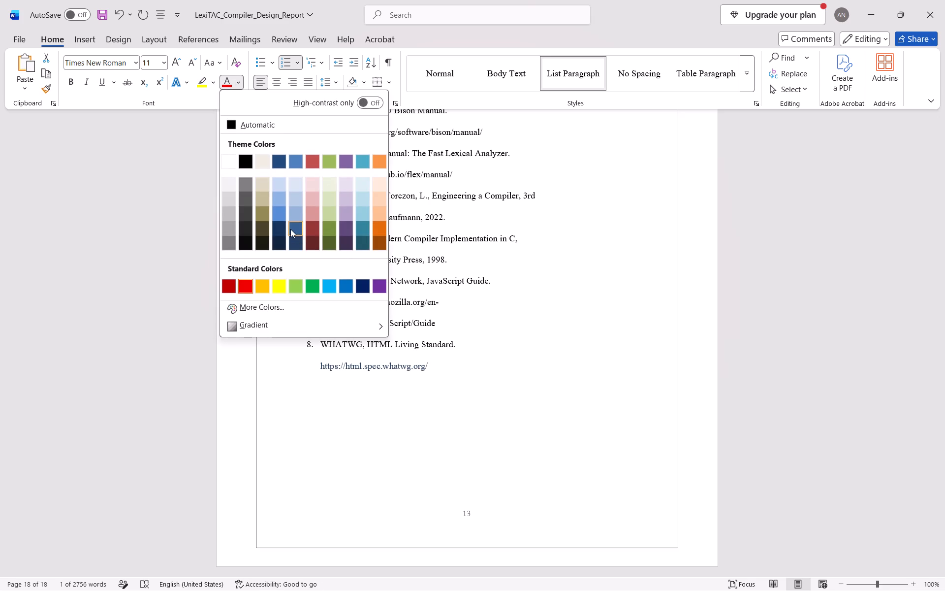
{"action": "scroll", "coordinate": [290, 229], "scroll_direction": "down", "scroll_amount": 1}
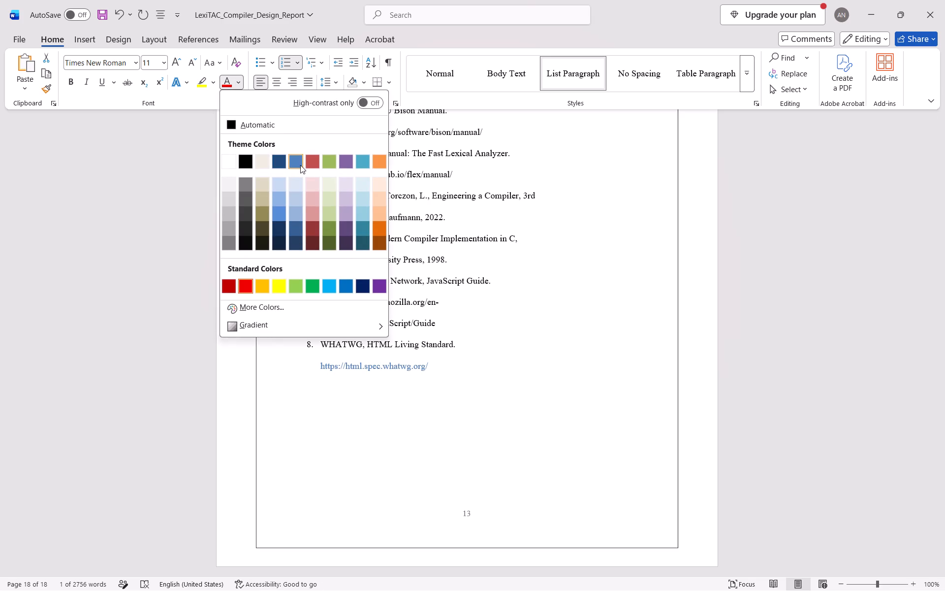
{"action": "double_click", "coordinate": [300, 165]}
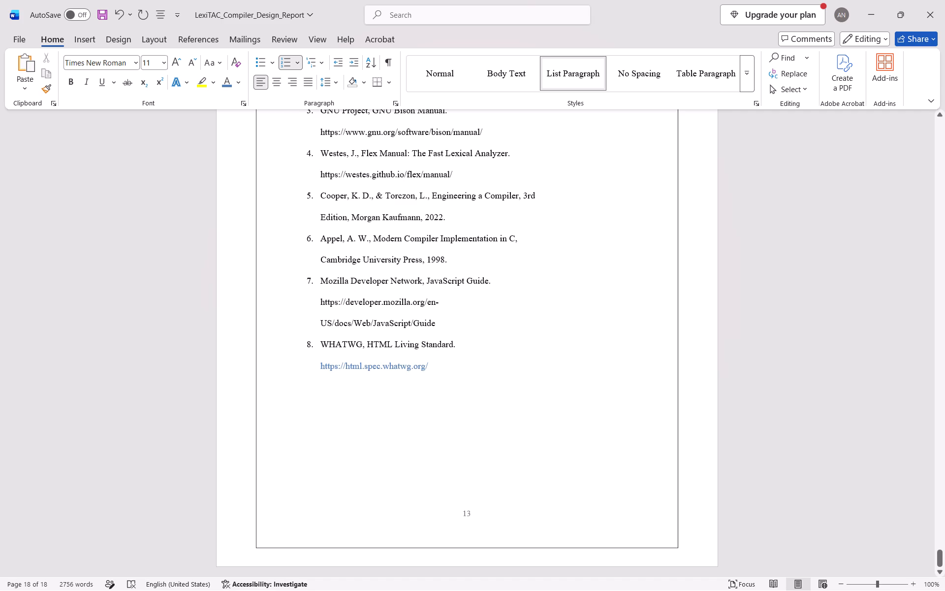
{"action": "left_click_drag", "start_coordinate": [437, 301], "coordinate": [308, 302]}
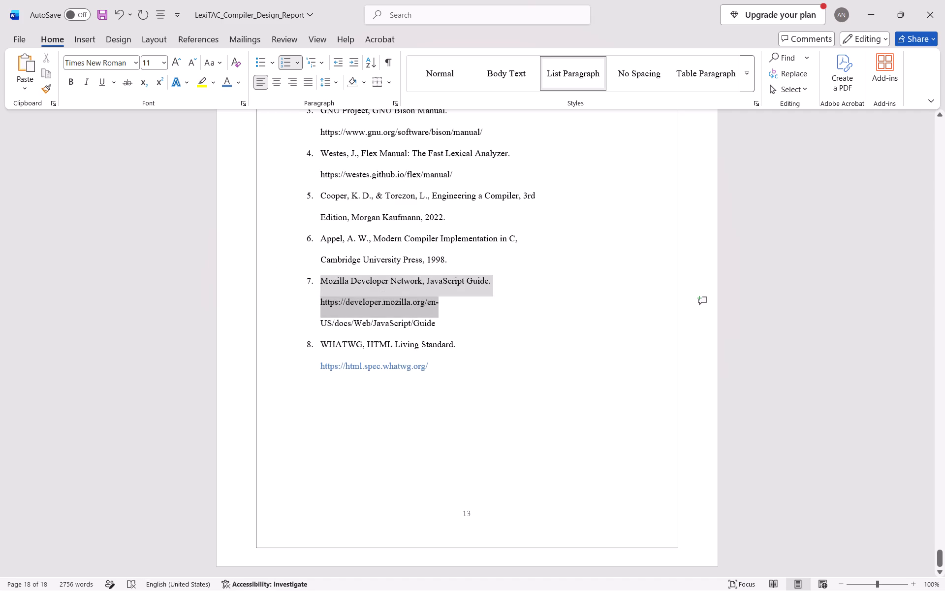
{"action": "left_click_drag", "start_coordinate": [308, 302], "coordinate": [308, 303]}
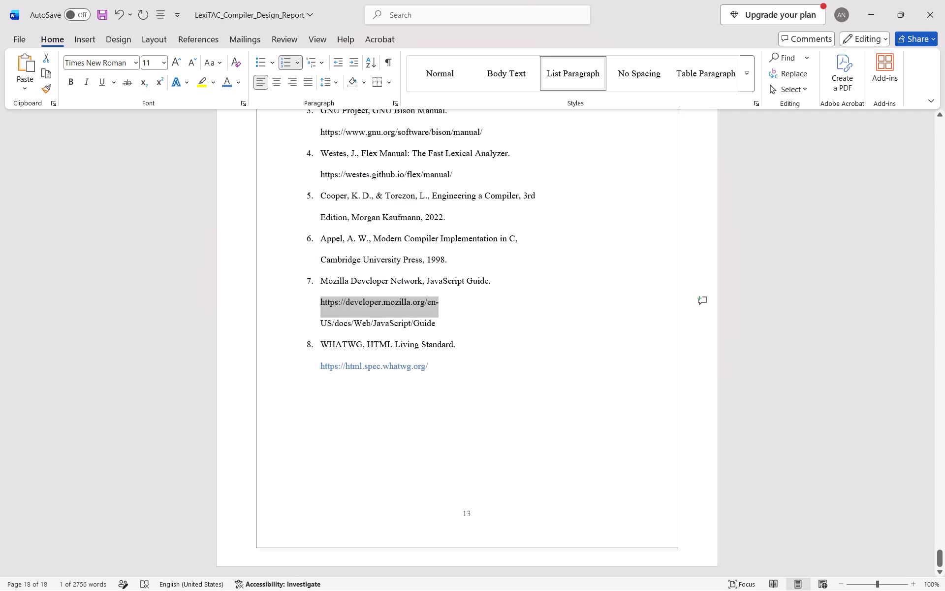
{"action": "left_click", "coordinate": [224, 81]}
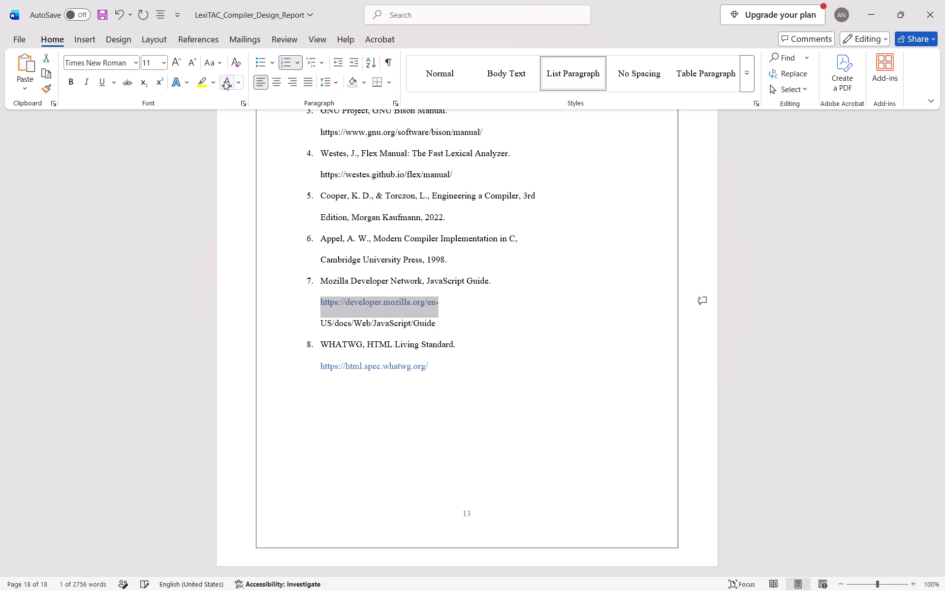
{"action": "left_click", "coordinate": [478, 305]}
{"action": "scroll", "coordinate": [457, 291], "scroll_direction": "up", "scroll_amount": 2}
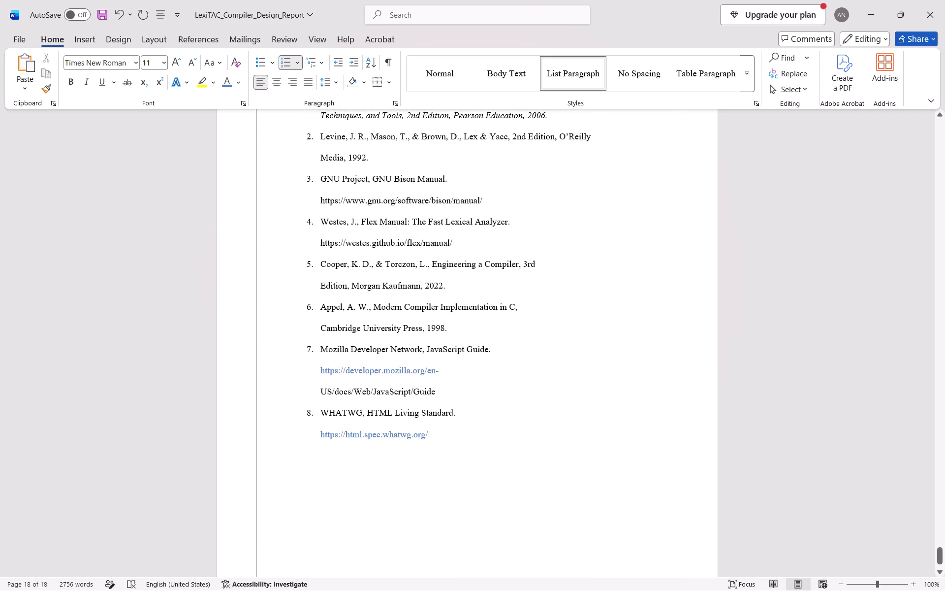
{"action": "left_click_drag", "start_coordinate": [457, 239], "coordinate": [290, 235]}
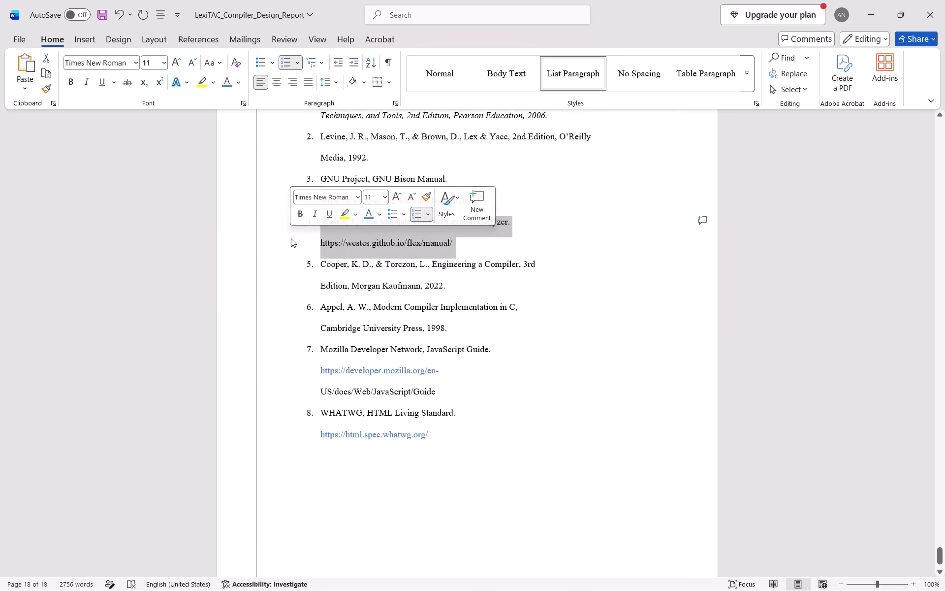
{"action": "left_click", "coordinate": [297, 241]}
{"action": "triple_click", "coordinate": [406, 245]}
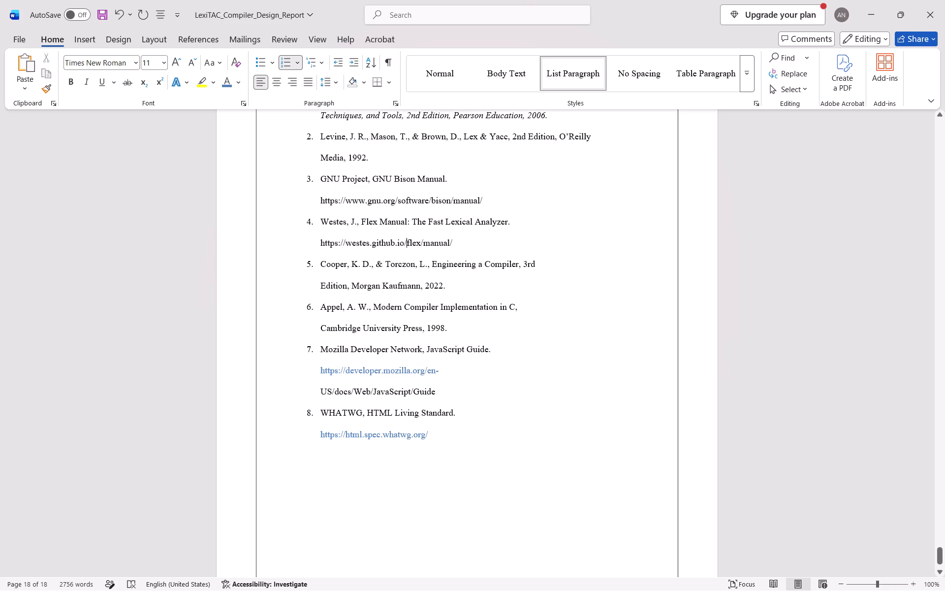
{"action": "left_click", "coordinate": [406, 245]}
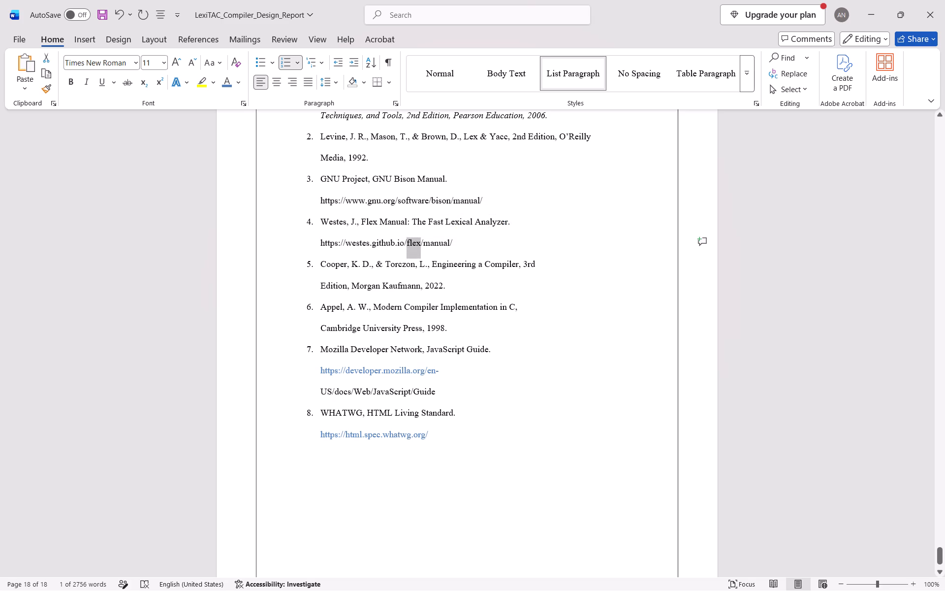
{"action": "left_click_drag", "start_coordinate": [315, 240], "coordinate": [461, 243]}
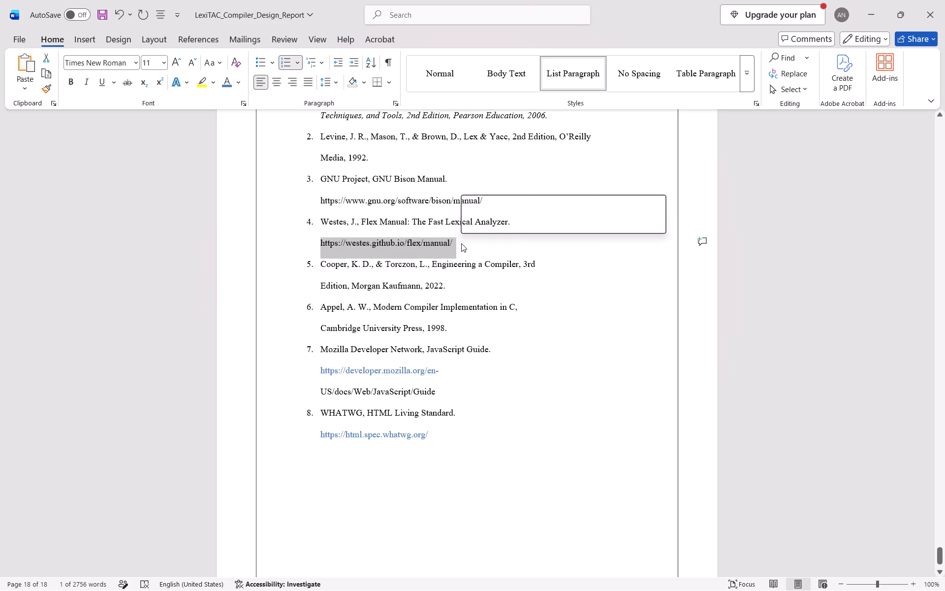
{"action": "scroll", "coordinate": [265, 78], "scroll_direction": "left", "scroll_amount": 1}
{"action": "left_click", "coordinate": [224, 80]}
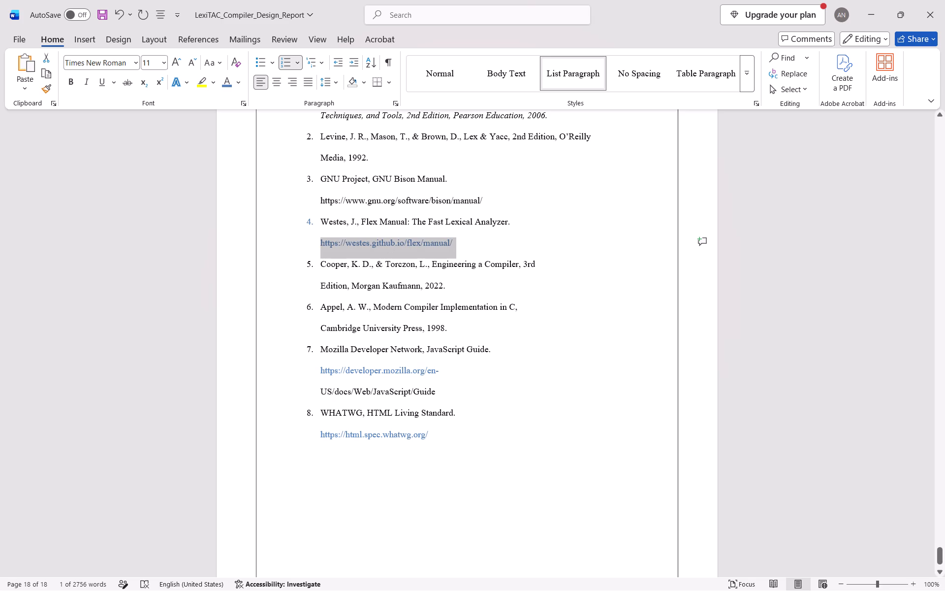
{"action": "left_click", "coordinate": [415, 275]}
{"action": "scroll", "coordinate": [415, 275], "scroll_direction": "up", "scroll_amount": 1}
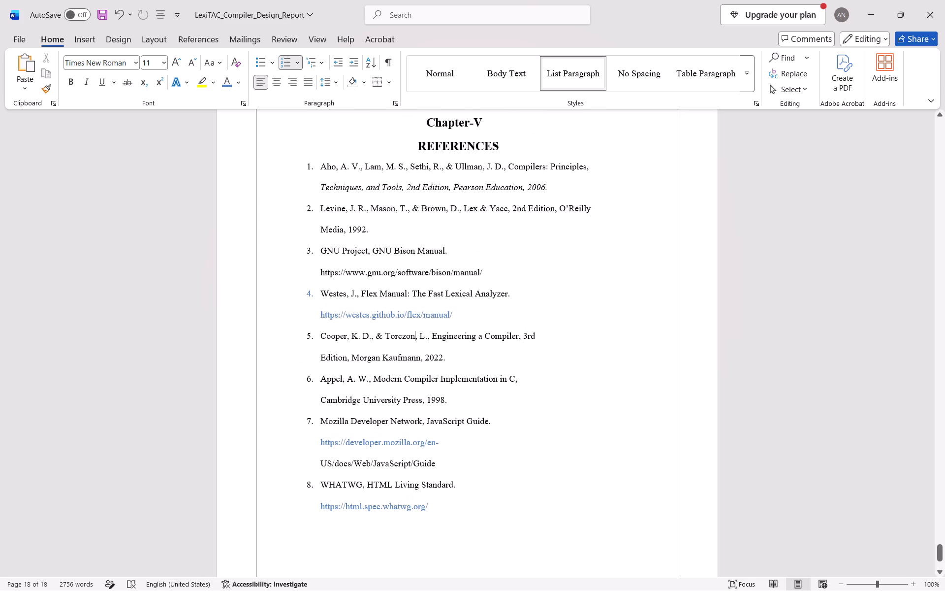
{"action": "left_click_drag", "start_coordinate": [316, 267], "coordinate": [458, 288]}
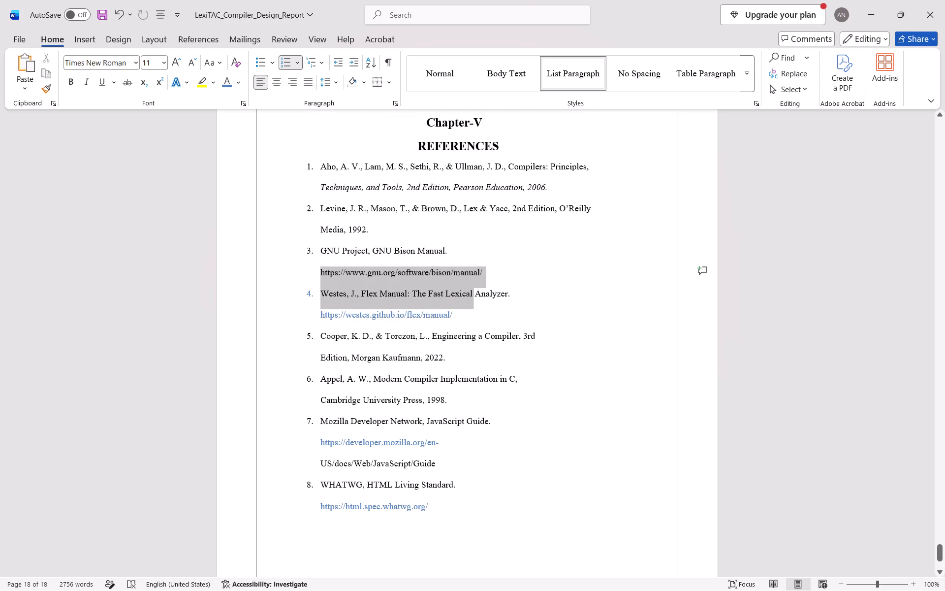
{"action": "left_click_drag", "start_coordinate": [458, 288], "coordinate": [488, 270]}
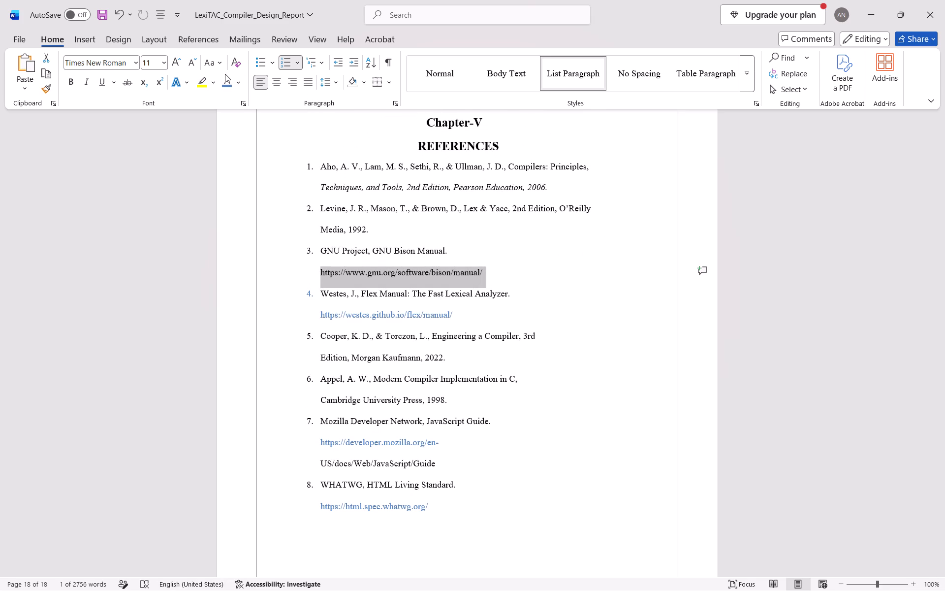
{"action": "left_click", "coordinate": [225, 74]}
{"action": "left_click", "coordinate": [226, 80]}
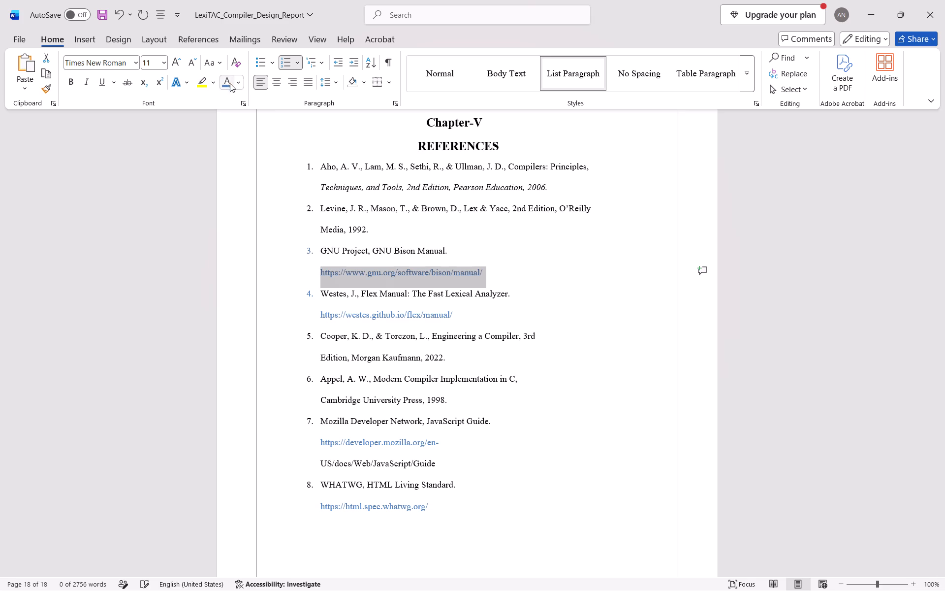
{"action": "left_click", "coordinate": [448, 264]}
Review the report's front matter, checking the layout and details of the cover page and the certificate page.
{"action": "scroll", "coordinate": [448, 264], "scroll_direction": "up", "scroll_amount": 8}
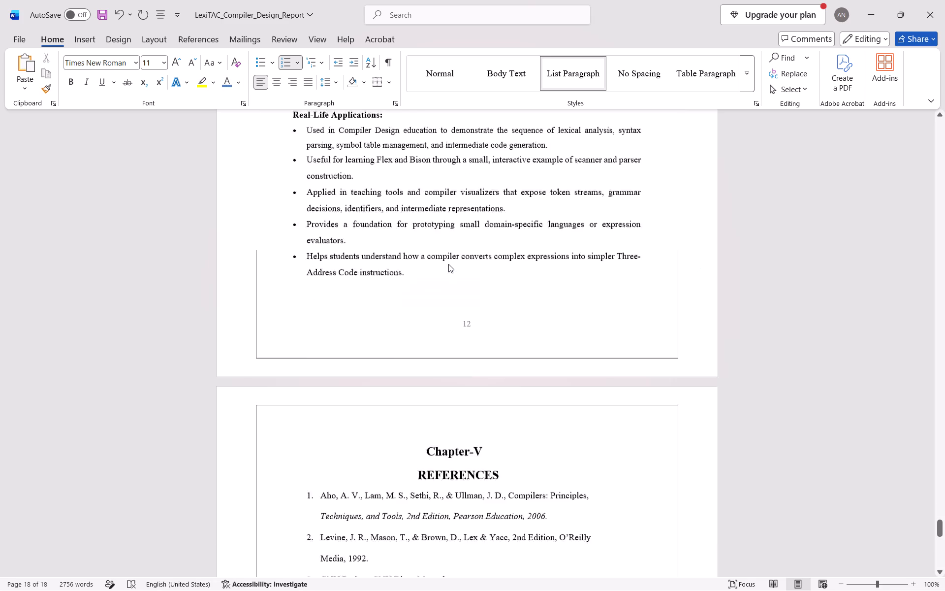
{"action": "scroll", "coordinate": [448, 264], "scroll_direction": "up", "scroll_amount": 16}
{"action": "scroll", "coordinate": [448, 264], "scroll_direction": "up", "scroll_amount": 6}
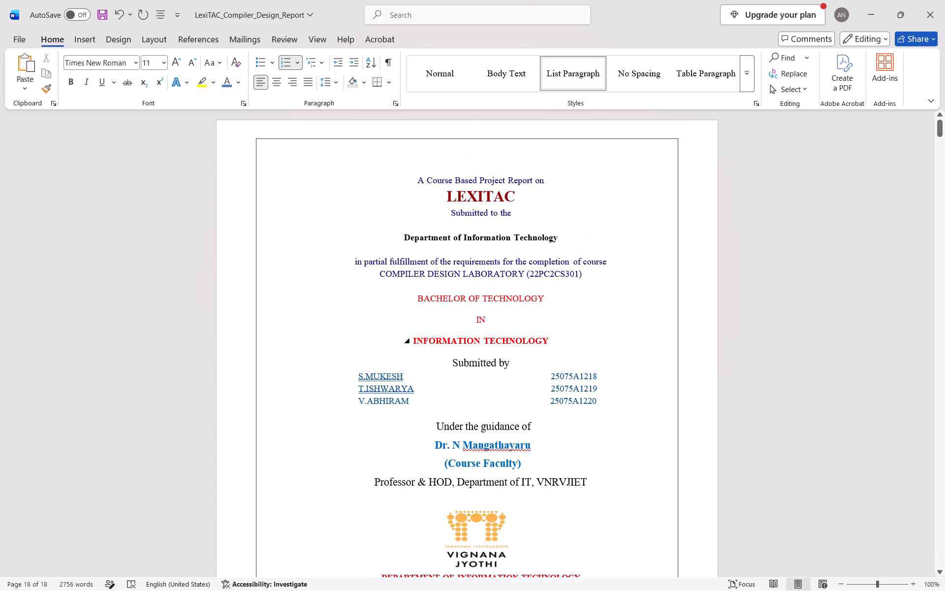
{"action": "scroll", "coordinate": [582, 351], "scroll_direction": "down", "scroll_amount": 3}
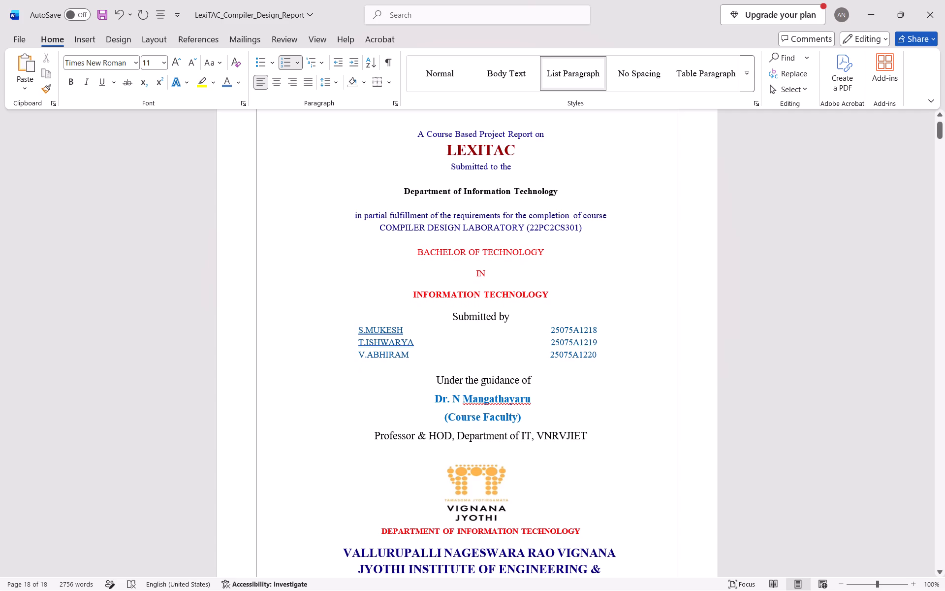
{"action": "scroll", "coordinate": [582, 351], "scroll_direction": "down", "scroll_amount": 3}
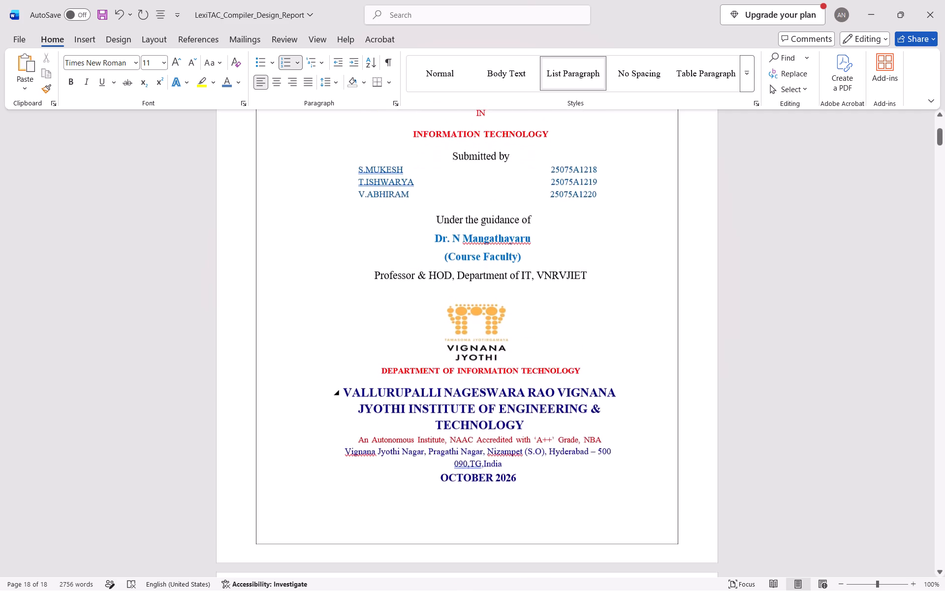
{"action": "scroll", "coordinate": [593, 374], "scroll_direction": "down", "scroll_amount": 2}
{"action": "scroll", "coordinate": [593, 374], "scroll_direction": "up", "scroll_amount": 1}
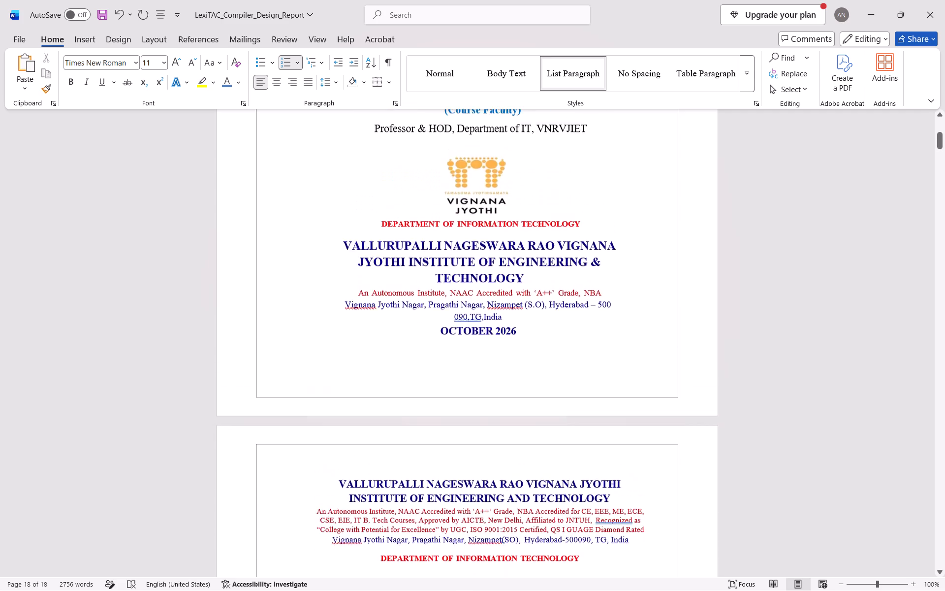
{"action": "scroll", "coordinate": [593, 374], "scroll_direction": "up", "scroll_amount": 1}
{"action": "scroll", "coordinate": [593, 374], "scroll_direction": "down", "scroll_amount": 3}
{"action": "scroll", "coordinate": [593, 374], "scroll_direction": "up", "scroll_amount": 8}
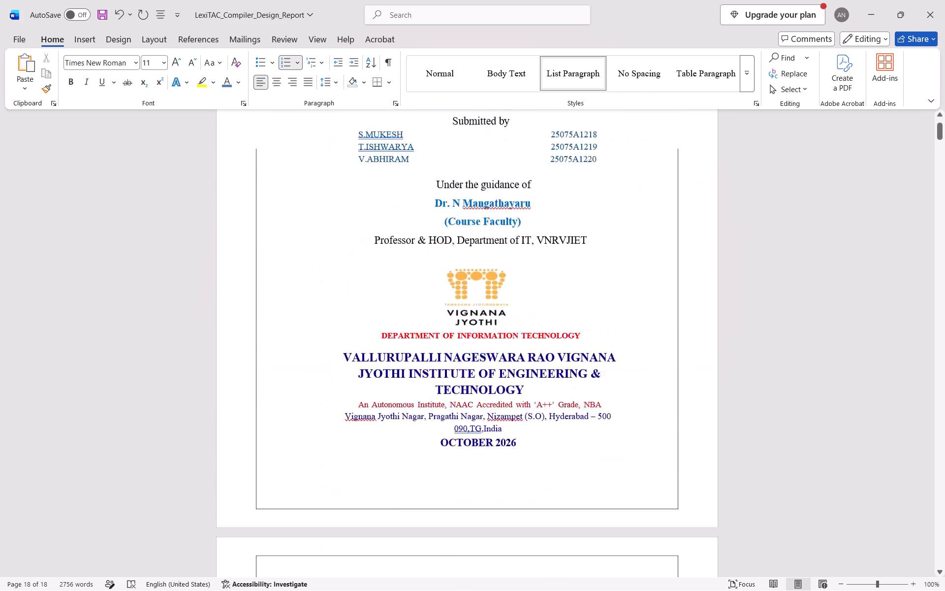
{"action": "scroll", "coordinate": [593, 374], "scroll_direction": "up", "scroll_amount": 7}
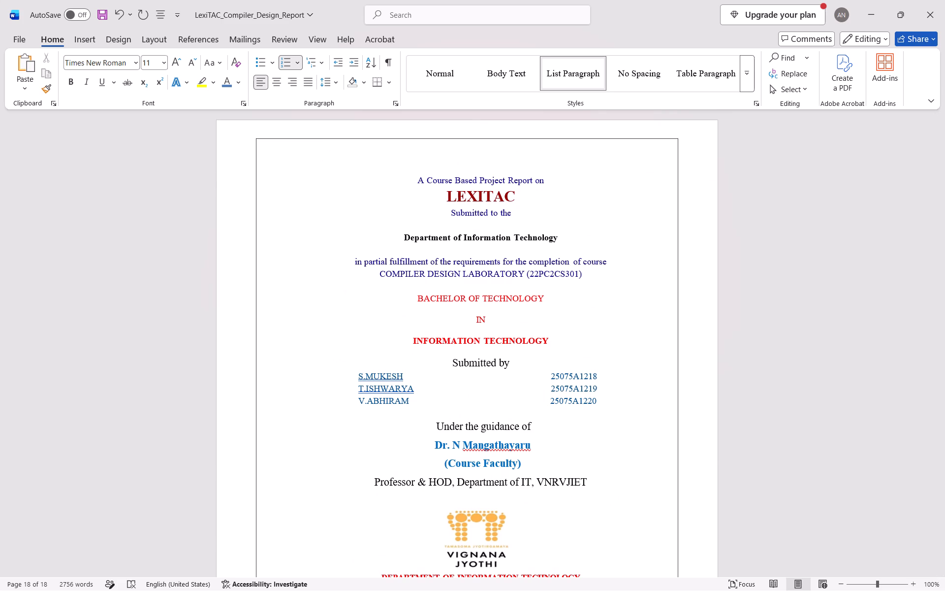
{"action": "scroll", "coordinate": [593, 374], "scroll_direction": "down", "scroll_amount": 3}
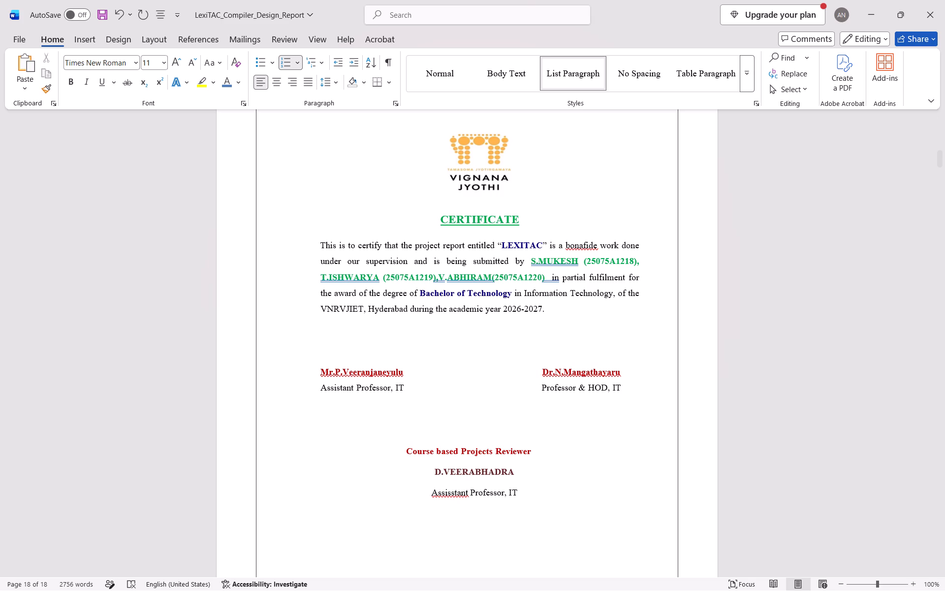
Correct the reviewer heading on the certificate page to read "Course based Project Reviewer".
{"action": "scroll", "coordinate": [534, 317], "scroll_direction": "down", "scroll_amount": 1}
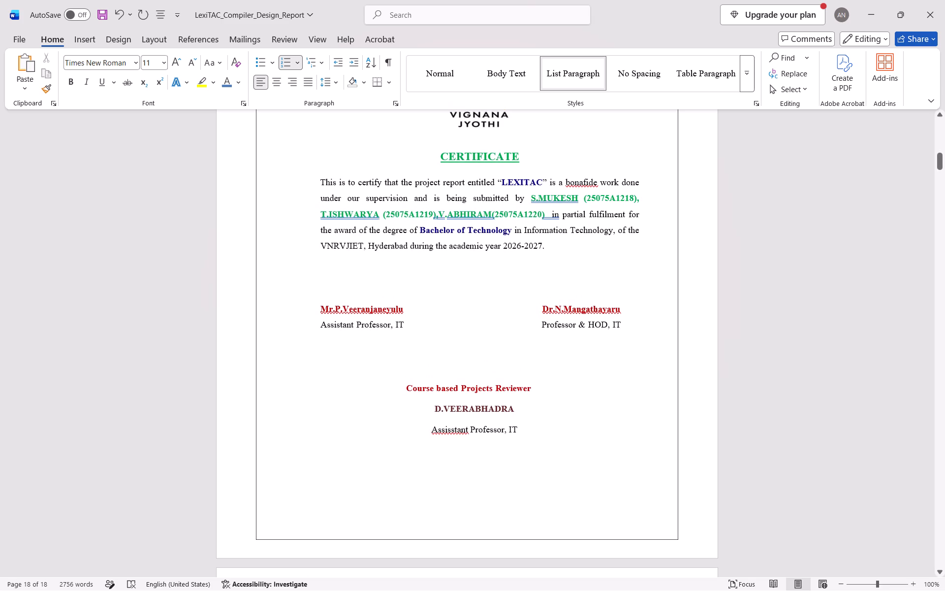
{"action": "scroll", "coordinate": [534, 317], "scroll_direction": "left", "scroll_amount": 1}
{"action": "scroll", "coordinate": [534, 317], "scroll_direction": "down", "scroll_amount": 3}
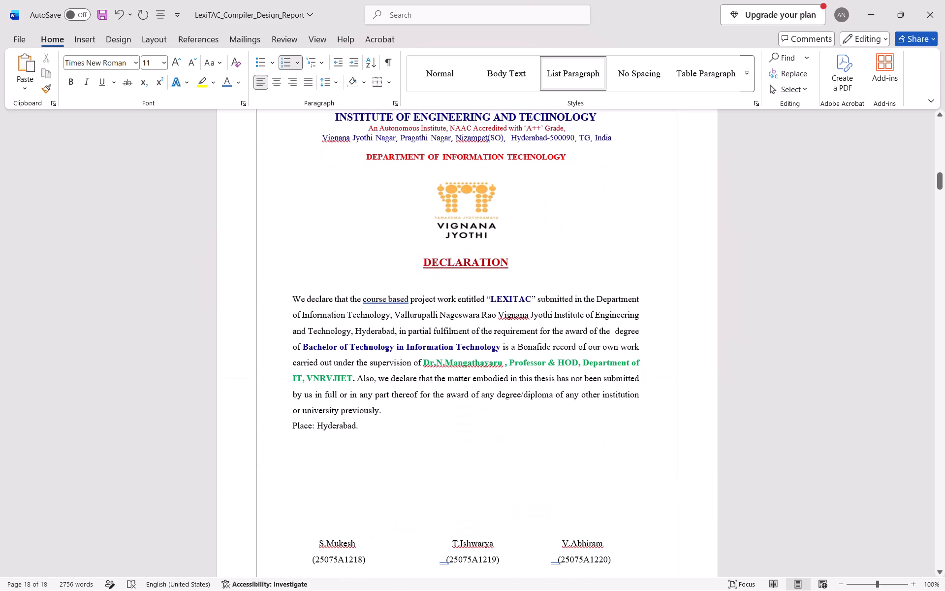
{"action": "scroll", "coordinate": [534, 317], "scroll_direction": "up", "scroll_amount": 5}
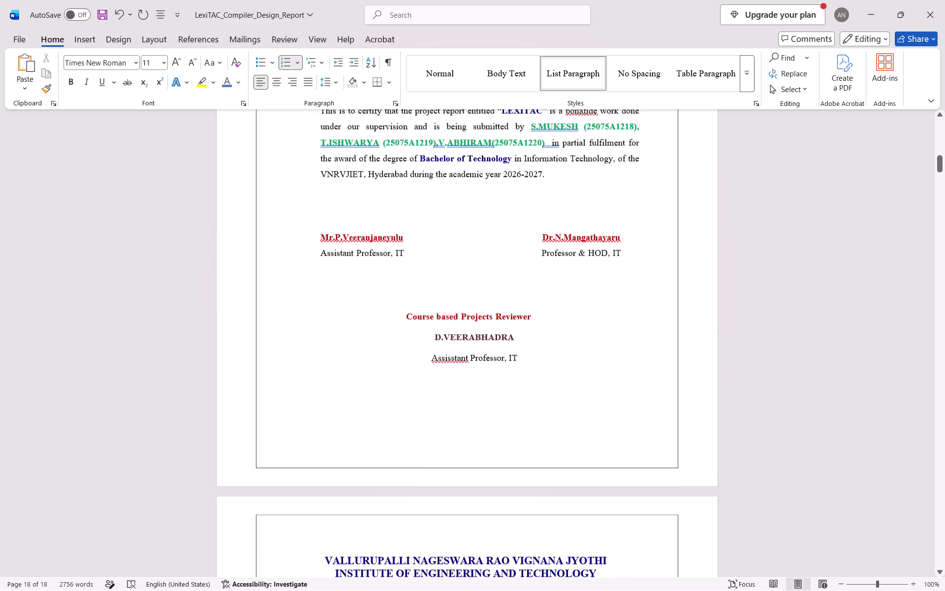
{"action": "scroll", "coordinate": [534, 317], "scroll_direction": "up", "scroll_amount": 2}
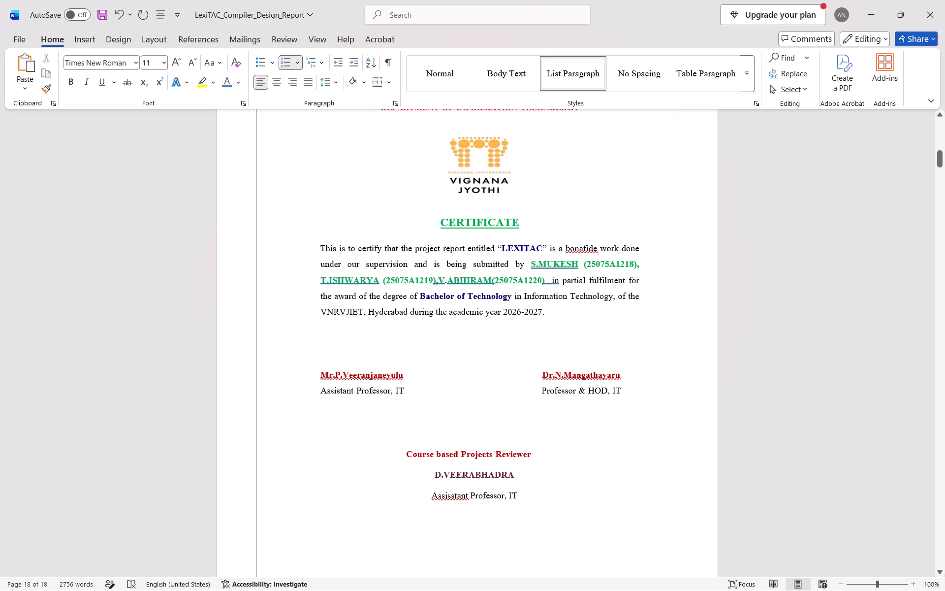
{"action": "left_click", "coordinate": [495, 455]}
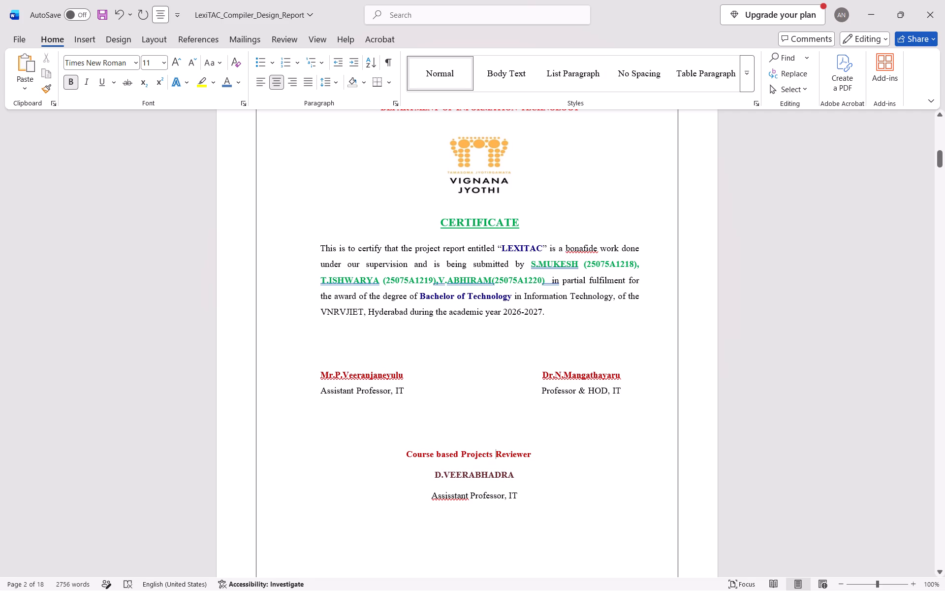
{"action": "key", "text": "comma"}
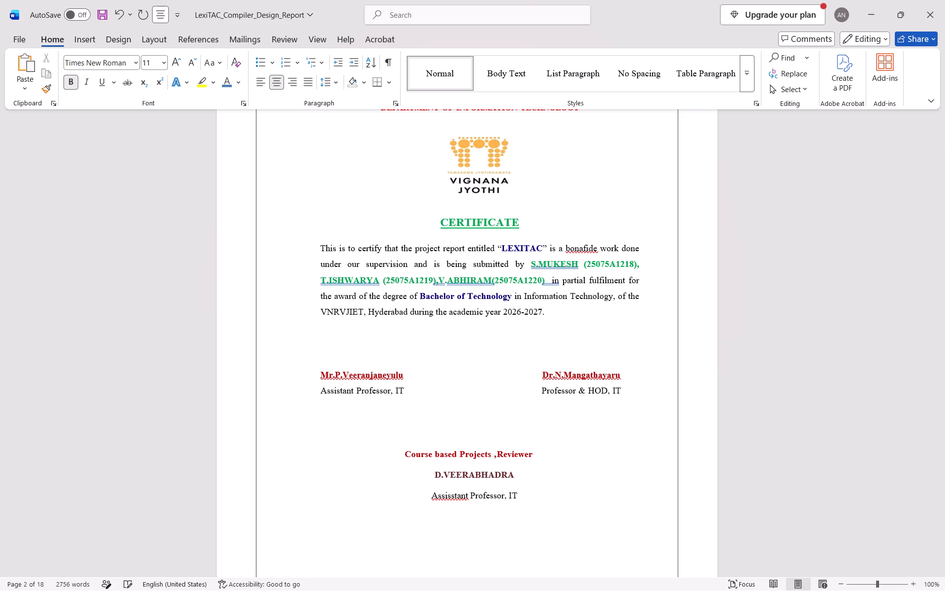
{"action": "key", "text": "BackSpace"}
{"action": "key", "text": "BackSpace"}
{"action": "key", "text": "BackSpace"}
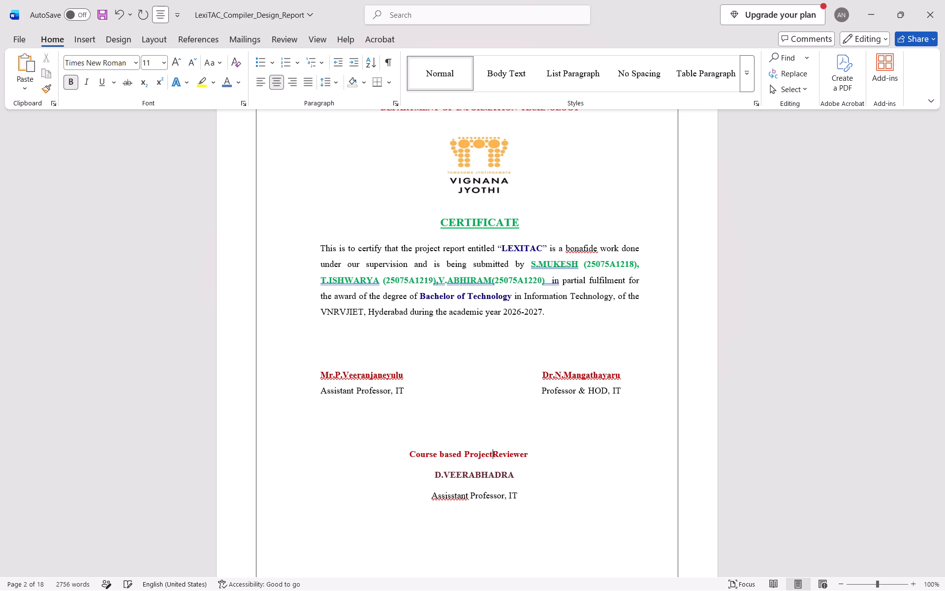
{"action": "key", "text": "space"}
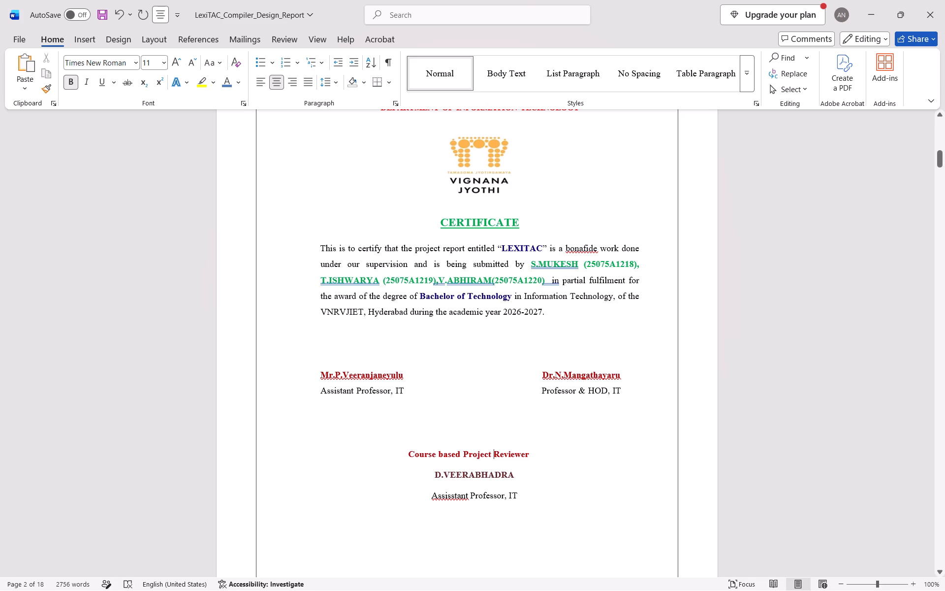
Review the report from the declaration page through the acknowledgement, table of contents and chapters to the references.
{"action": "scroll", "coordinate": [493, 537], "scroll_direction": "down", "scroll_amount": 5}
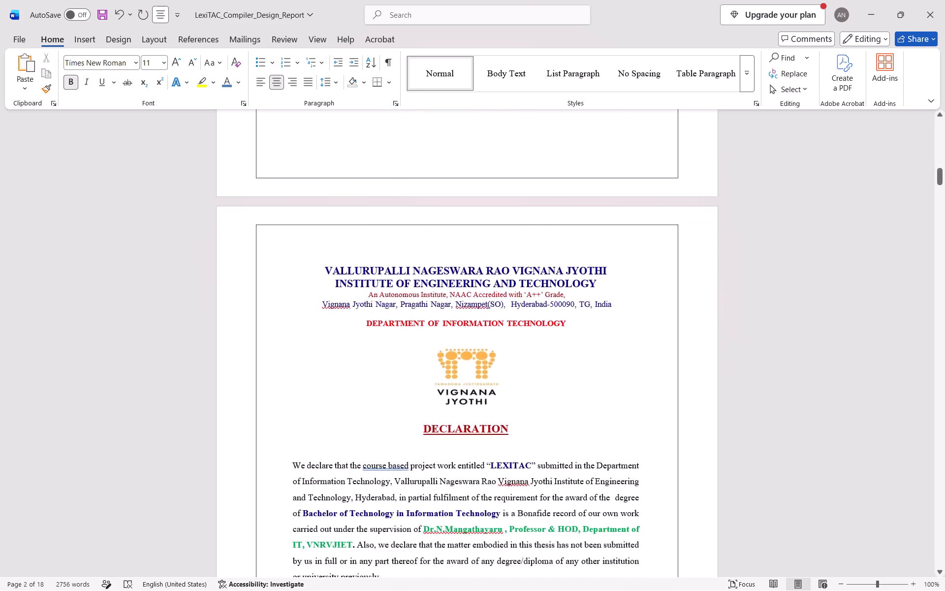
{"action": "scroll", "coordinate": [493, 537], "scroll_direction": "down", "scroll_amount": 2}
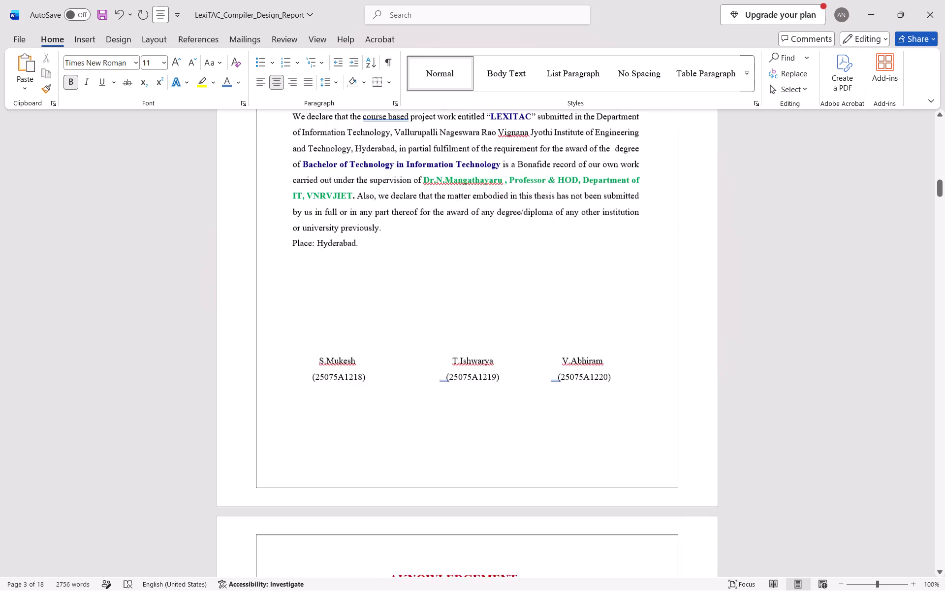
{"action": "scroll", "coordinate": [493, 537], "scroll_direction": "down", "scroll_amount": 1}
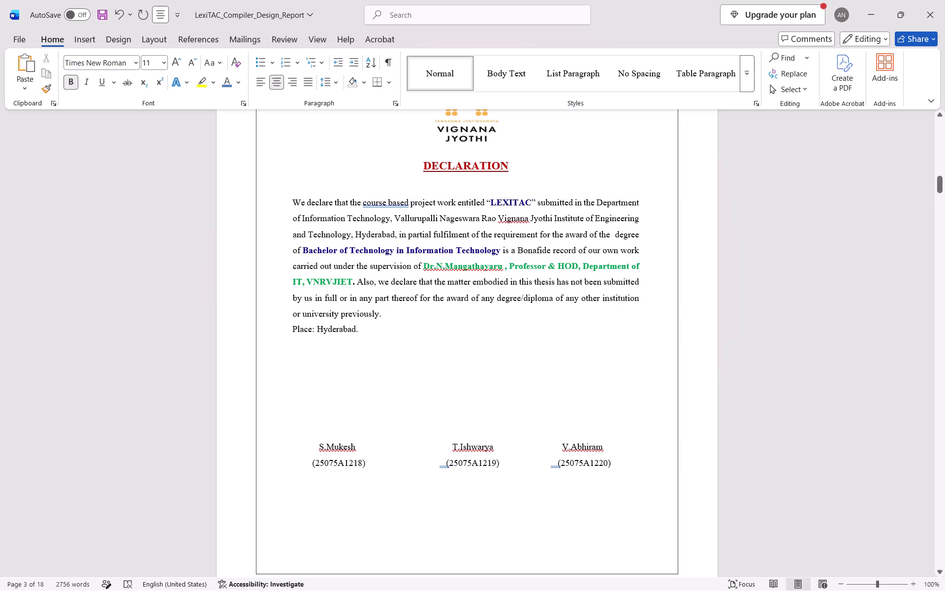
{"action": "scroll", "coordinate": [488, 394], "scroll_direction": "down", "scroll_amount": 6}
{"action": "scroll", "coordinate": [488, 394], "scroll_direction": "right", "scroll_amount": 1}
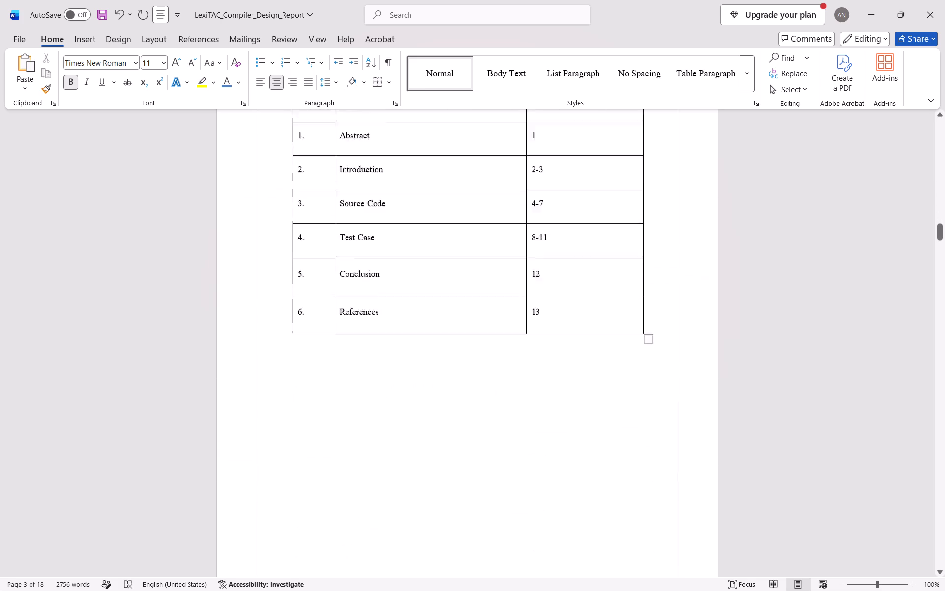
{"action": "scroll", "coordinate": [488, 394], "scroll_direction": "right", "scroll_amount": 1}
{"action": "scroll", "coordinate": [499, 406], "scroll_direction": "down", "scroll_amount": 14}
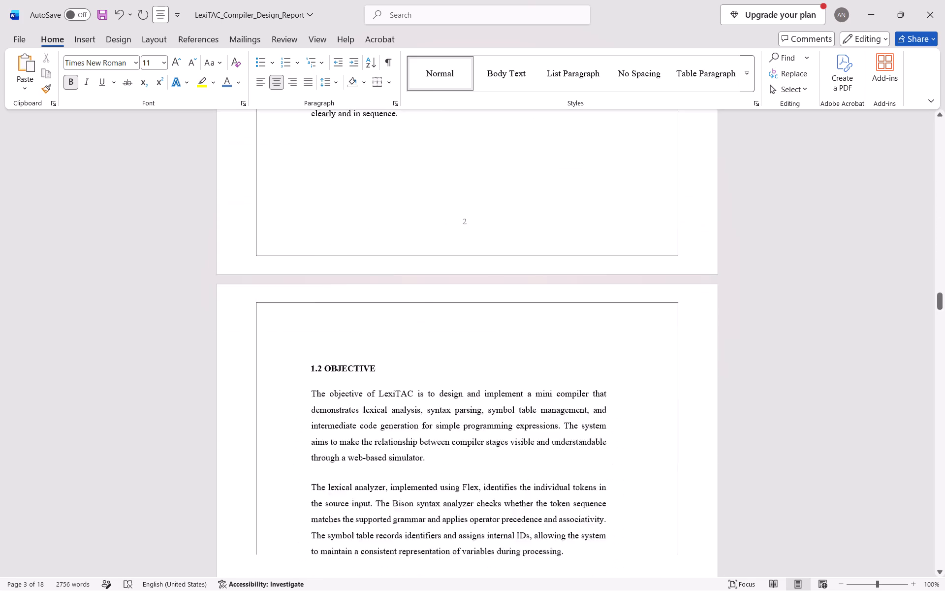
{"action": "scroll", "coordinate": [499, 406], "scroll_direction": "down", "scroll_amount": 5}
{"action": "scroll", "coordinate": [486, 402], "scroll_direction": "up", "scroll_amount": 17}
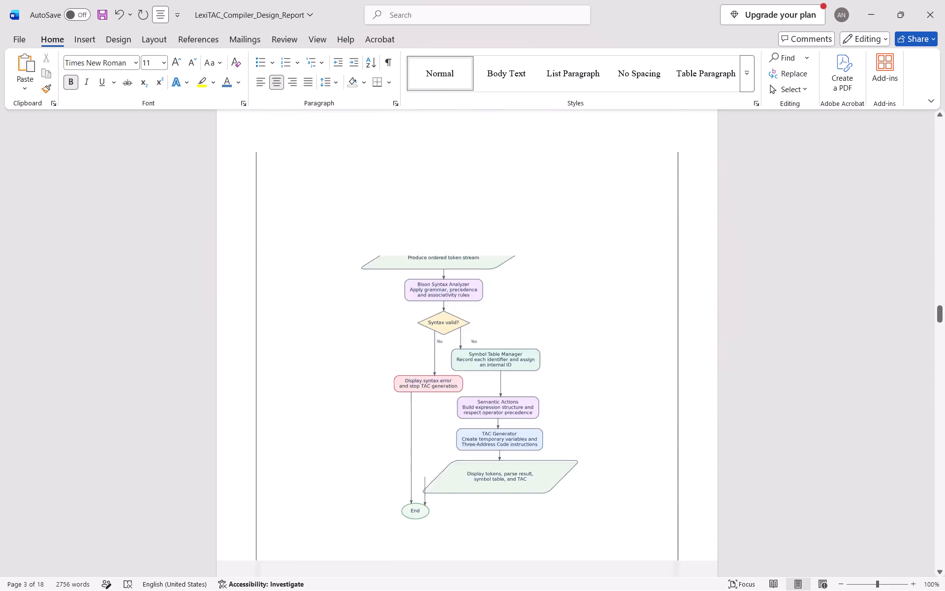
{"action": "scroll", "coordinate": [486, 402], "scroll_direction": "up", "scroll_amount": 9}
{"action": "scroll", "coordinate": [486, 402], "scroll_direction": "down", "scroll_amount": 2}
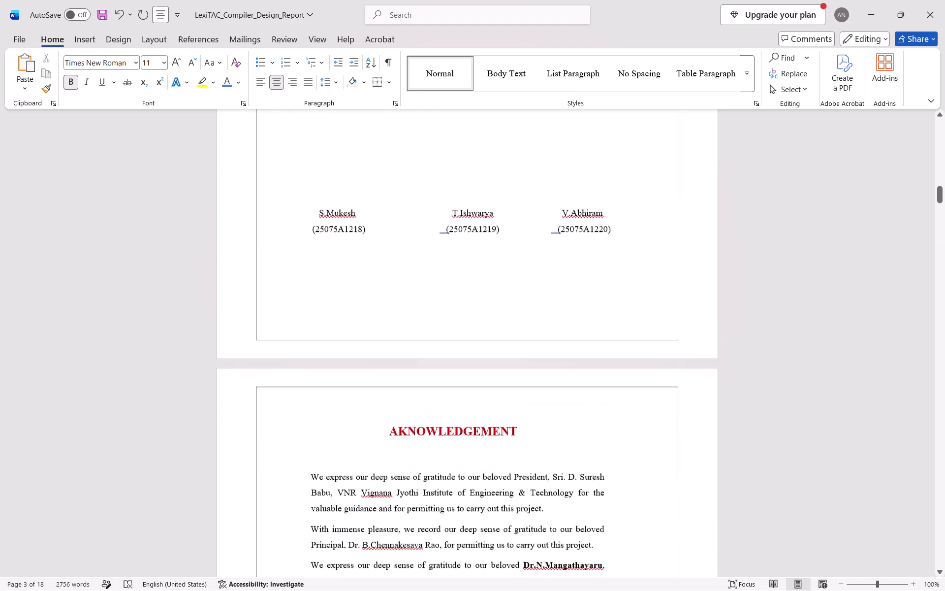
{"action": "scroll", "coordinate": [486, 402], "scroll_direction": "down", "scroll_amount": 5}
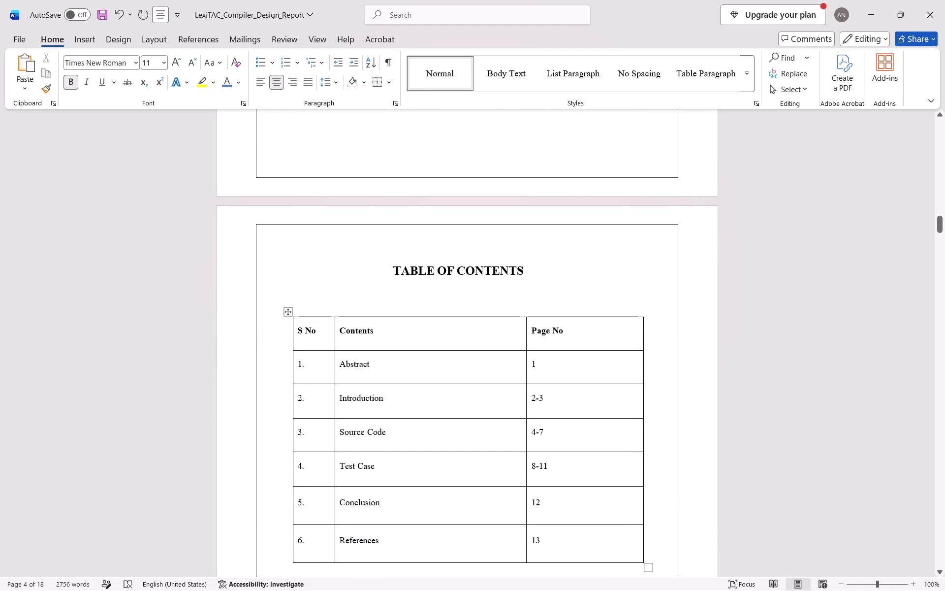
{"action": "scroll", "coordinate": [486, 483], "scroll_direction": "down", "scroll_amount": 9}
{"action": "scroll", "coordinate": [486, 483], "scroll_direction": "down", "scroll_amount": 13}
{"action": "scroll", "coordinate": [486, 483], "scroll_direction": "down", "scroll_amount": 20}
{"action": "scroll", "coordinate": [486, 483], "scroll_direction": "down", "scroll_amount": 6}
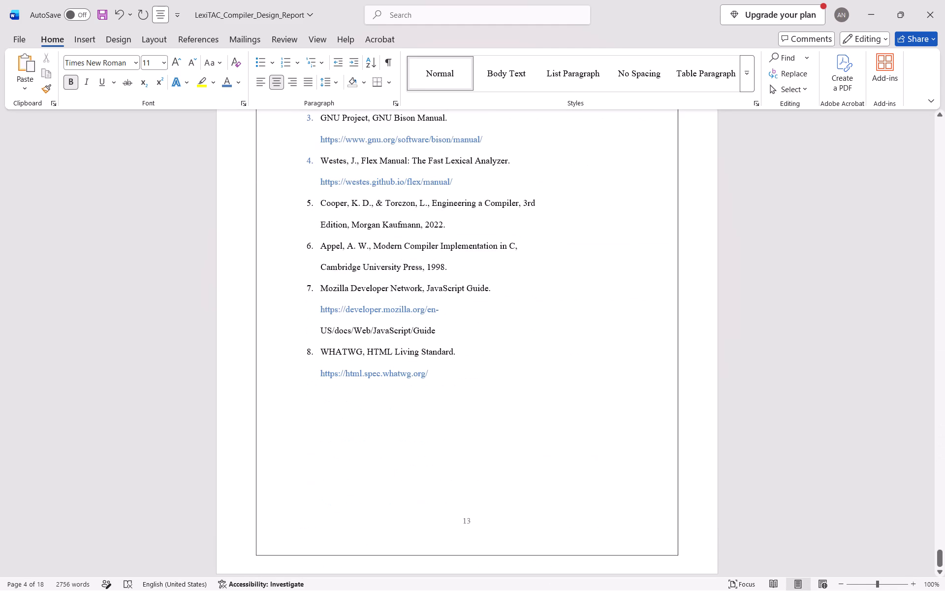
Check the report backwards from the references through the conclusion, test cases, source code and introduction to the cover page.
{"action": "scroll", "coordinate": [502, 406], "scroll_direction": "up", "scroll_amount": 8}
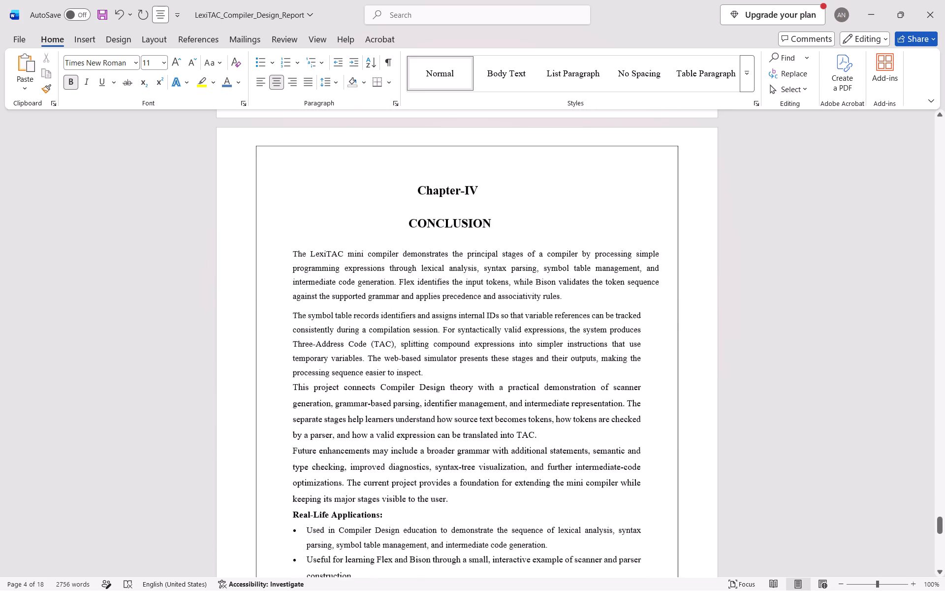
{"action": "scroll", "coordinate": [651, 329], "scroll_direction": "up", "scroll_amount": 6}
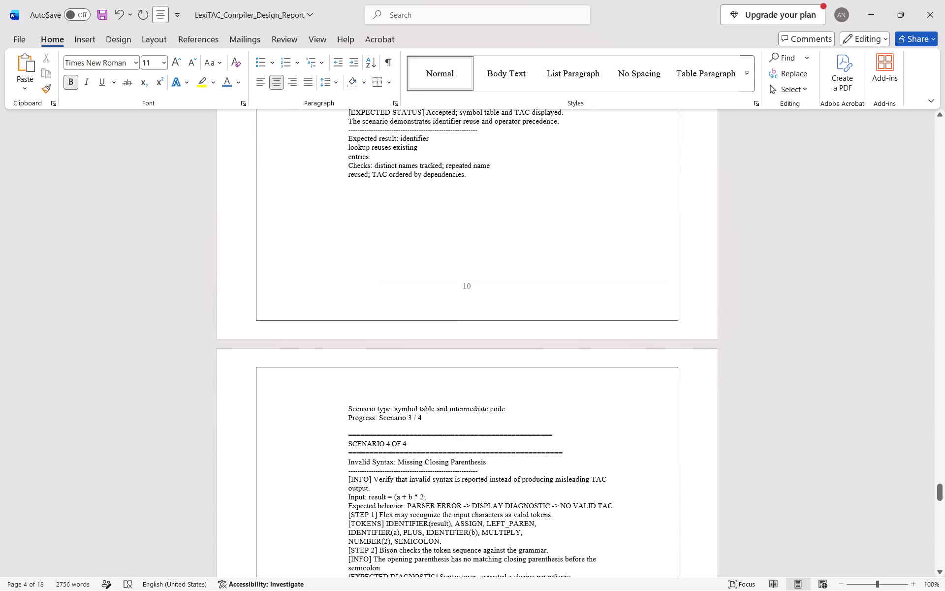
{"action": "scroll", "coordinate": [618, 352], "scroll_direction": "up", "scroll_amount": 8}
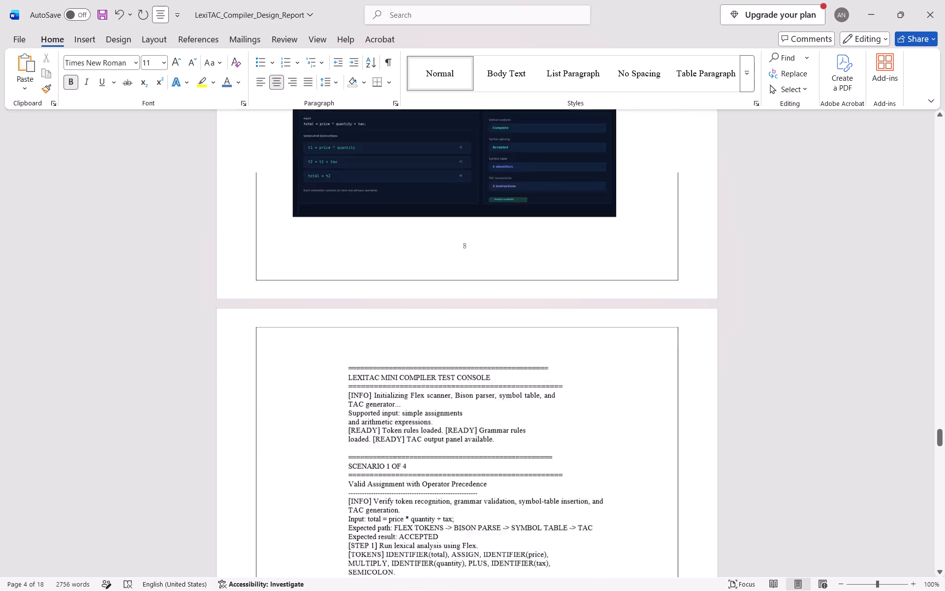
{"action": "scroll", "coordinate": [618, 352], "scroll_direction": "up", "scroll_amount": 4}
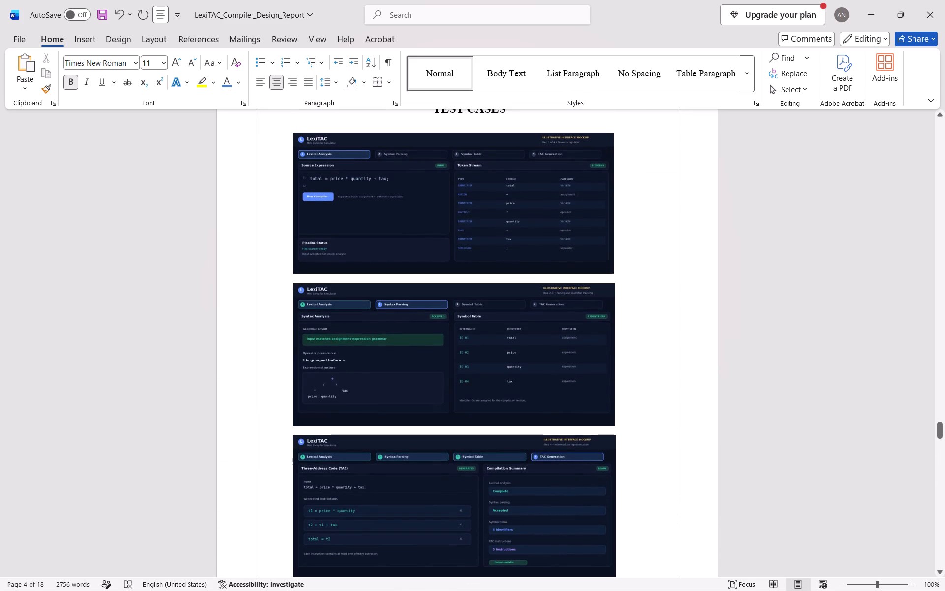
{"action": "scroll", "coordinate": [541, 310], "scroll_direction": "up", "scroll_amount": 4}
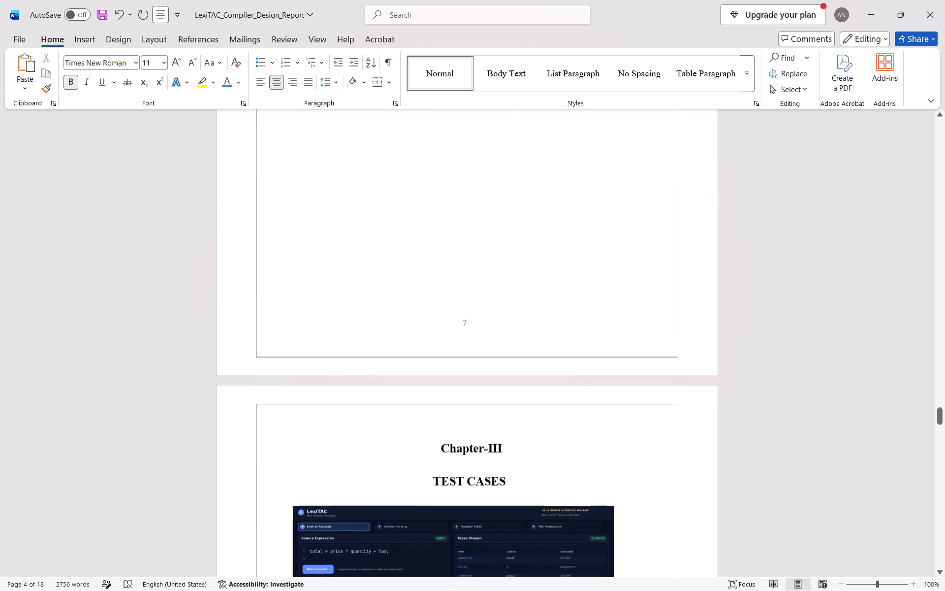
{"action": "scroll", "coordinate": [543, 310], "scroll_direction": "up", "scroll_amount": 8}
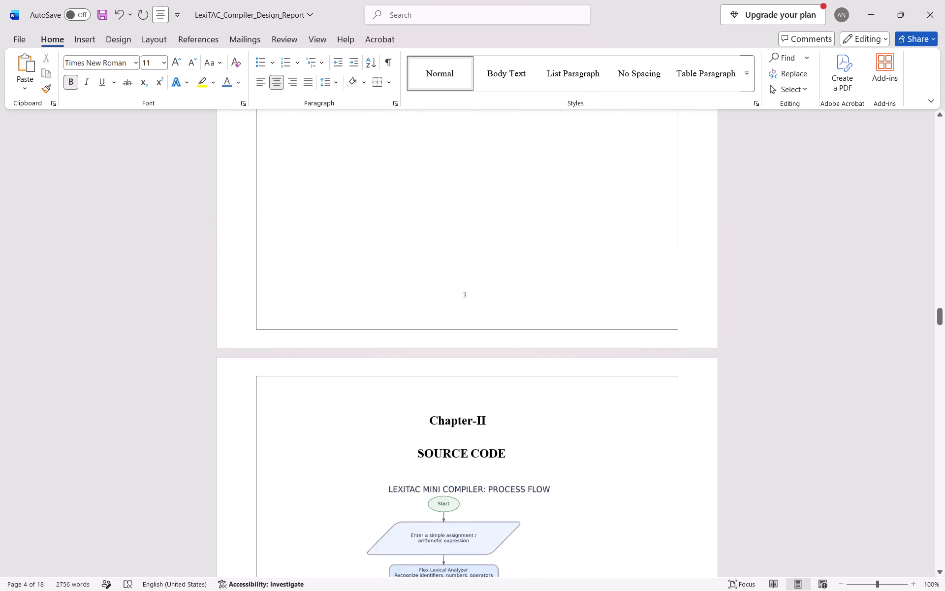
{"action": "scroll", "coordinate": [543, 310], "scroll_direction": "down", "scroll_amount": 2}
{"action": "scroll", "coordinate": [543, 310], "scroll_direction": "up", "scroll_amount": 5}
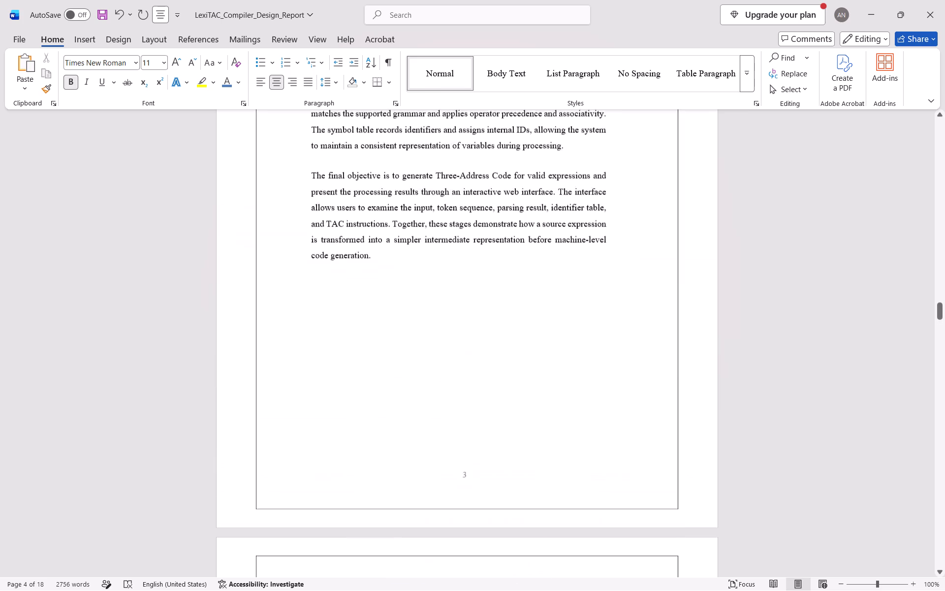
{"action": "scroll", "coordinate": [543, 310], "scroll_direction": "up", "scroll_amount": 3}
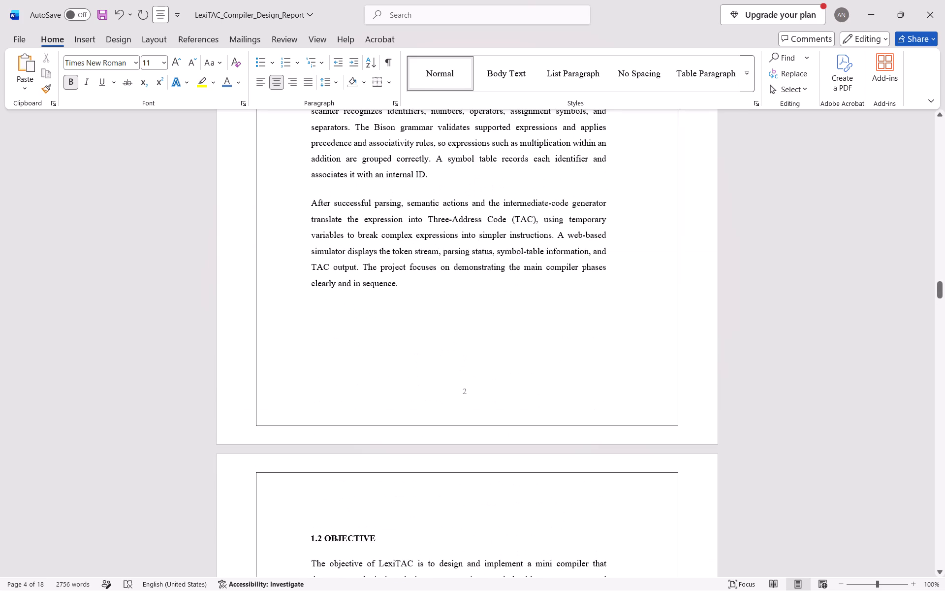
{"action": "scroll", "coordinate": [543, 310], "scroll_direction": "up", "scroll_amount": 13}
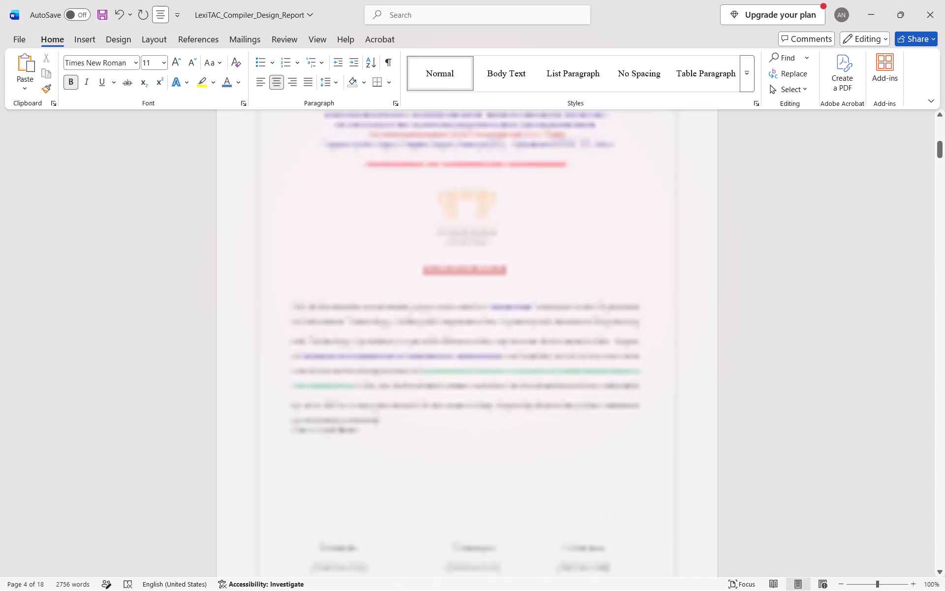
{"action": "scroll", "coordinate": [543, 310], "scroll_direction": "up", "scroll_amount": 4}
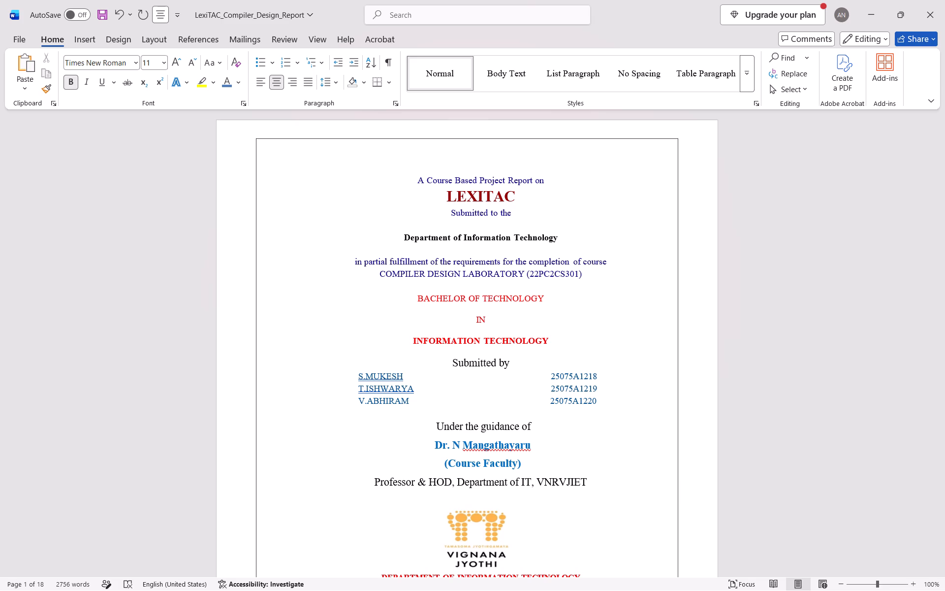
Recheck the report's opening pages, from the cover page through the table of contents and abstract to the Chapter-I introduction.
{"action": "scroll", "coordinate": [581, 360], "scroll_direction": "down", "scroll_amount": 1}
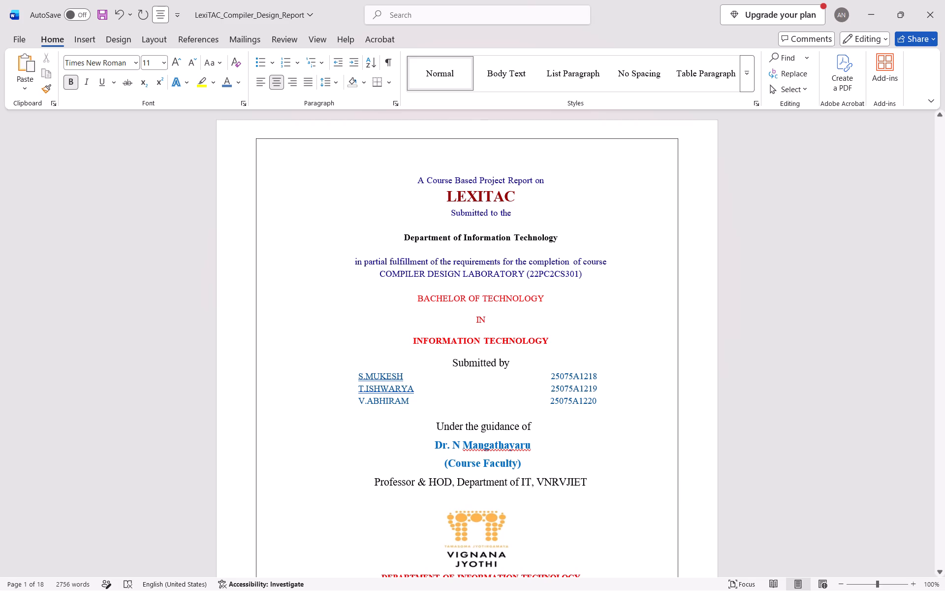
{"action": "scroll", "coordinate": [581, 360], "scroll_direction": "down", "scroll_amount": 8}
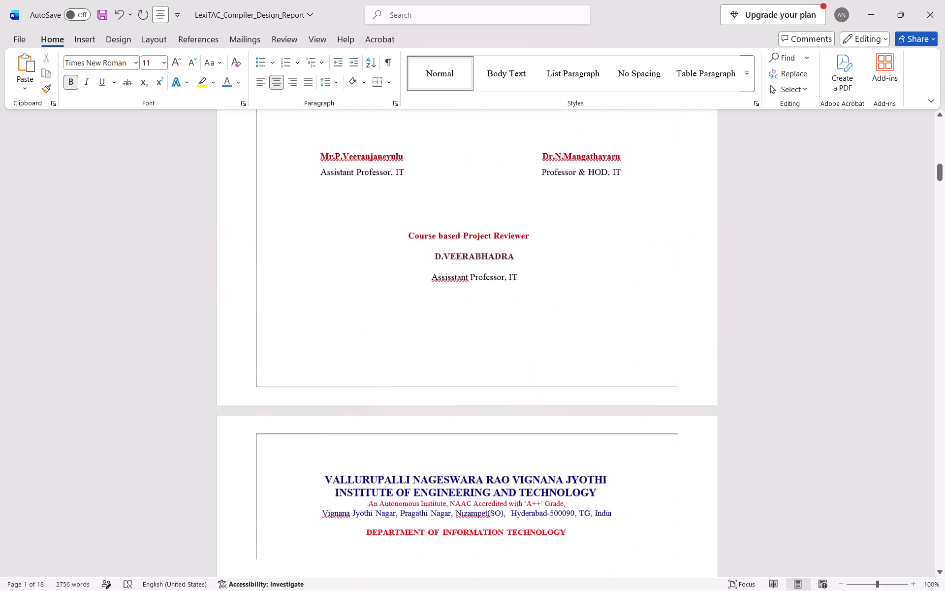
{"action": "scroll", "coordinate": [581, 360], "scroll_direction": "down", "scroll_amount": 12}
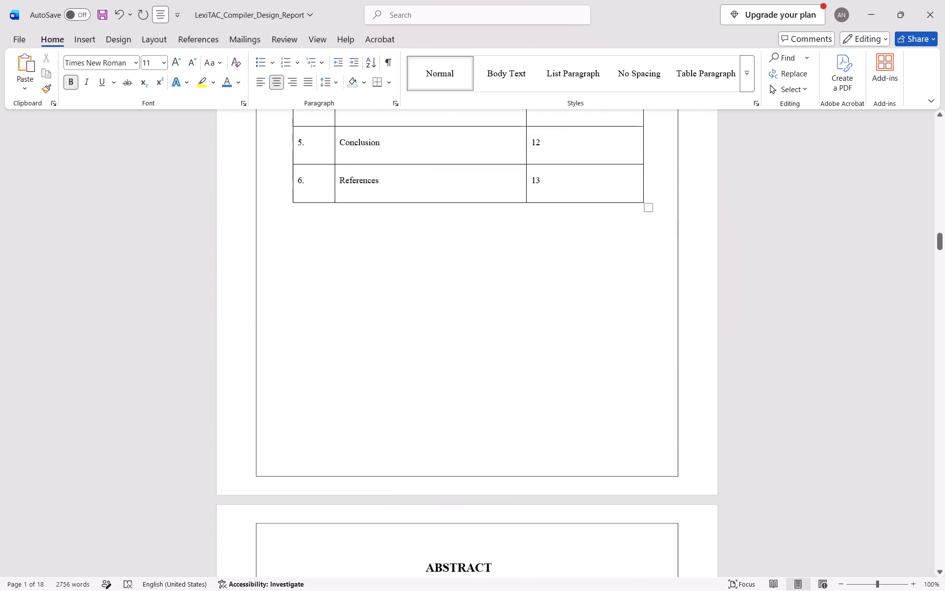
{"action": "scroll", "coordinate": [581, 360], "scroll_direction": "down", "scroll_amount": 7}
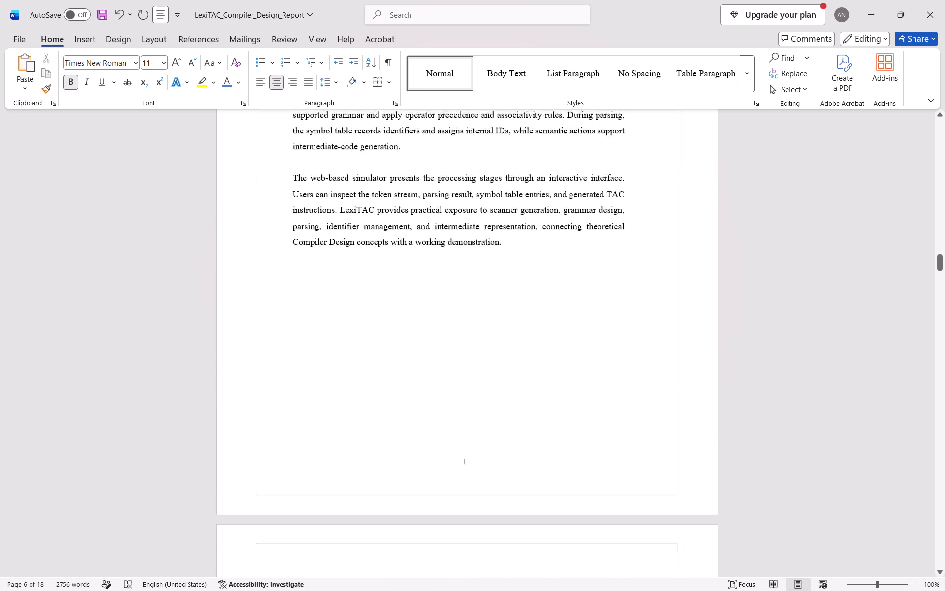
{"action": "scroll", "coordinate": [581, 360], "scroll_direction": "down", "scroll_amount": 5}
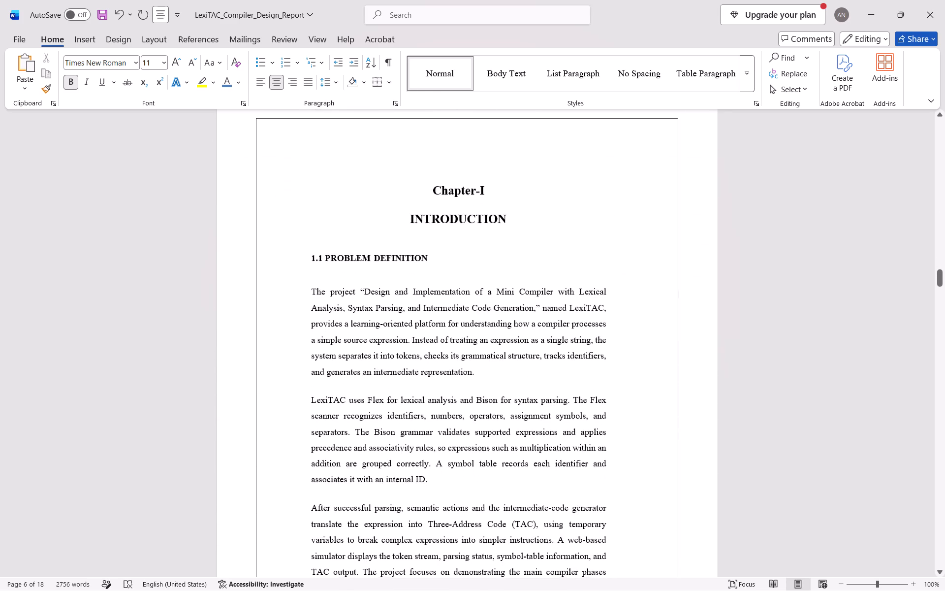
{"action": "scroll", "coordinate": [581, 360], "scroll_direction": "down", "scroll_amount": 6}
{"action": "scroll", "coordinate": [581, 360], "scroll_direction": "up", "scroll_amount": 3}
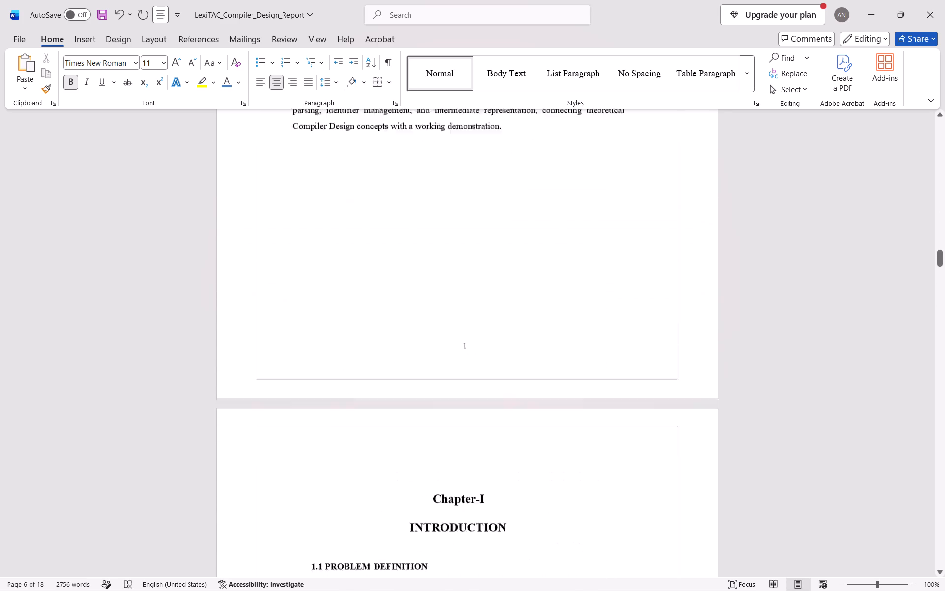
{"action": "scroll", "coordinate": [581, 360], "scroll_direction": "up", "scroll_amount": 14}
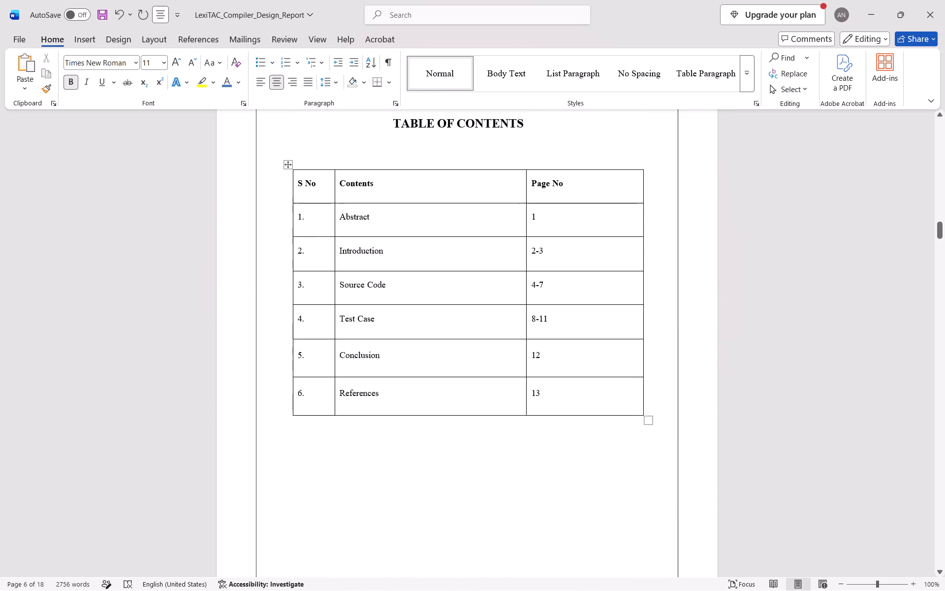
{"action": "scroll", "coordinate": [581, 360], "scroll_direction": "down", "scroll_amount": 7}
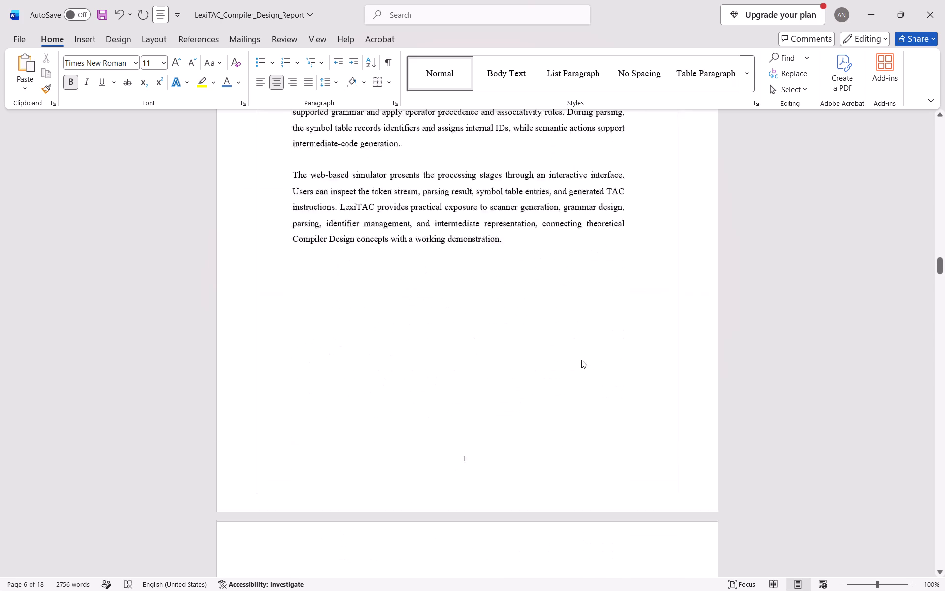
Review the report from the abstract through the objective, source code, simulator screenshots and test scenarios to the Chapter-IV conclusion.
{"action": "scroll", "coordinate": [581, 360], "scroll_direction": "down", "scroll_amount": 8}
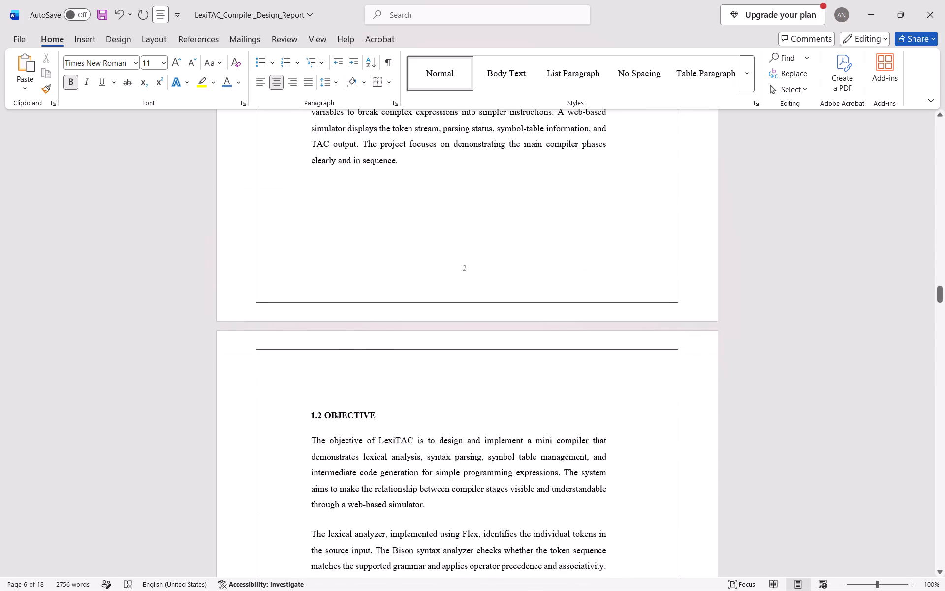
{"action": "scroll", "coordinate": [581, 360], "scroll_direction": "down", "scroll_amount": 7}
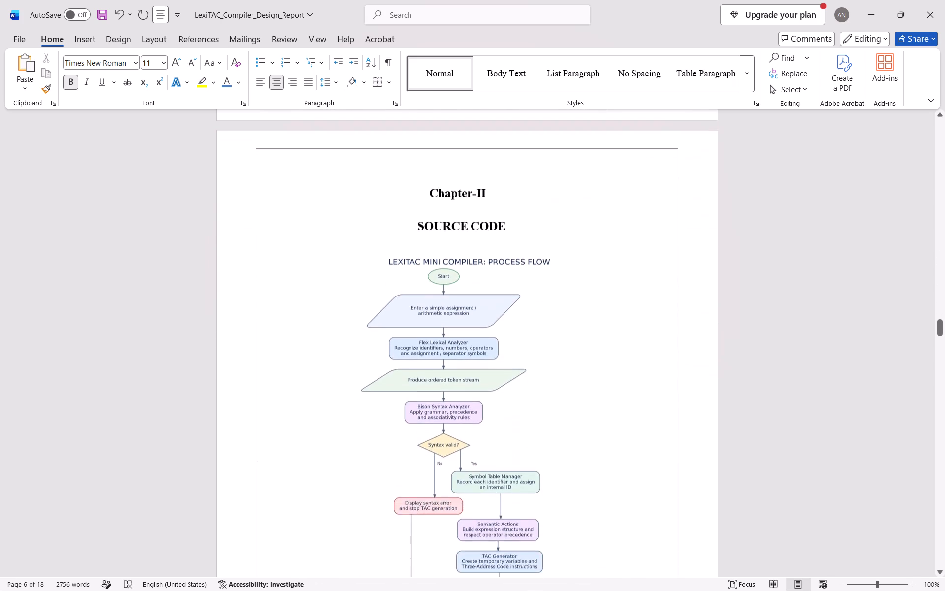
{"action": "scroll", "coordinate": [581, 360], "scroll_direction": "down", "scroll_amount": 7}
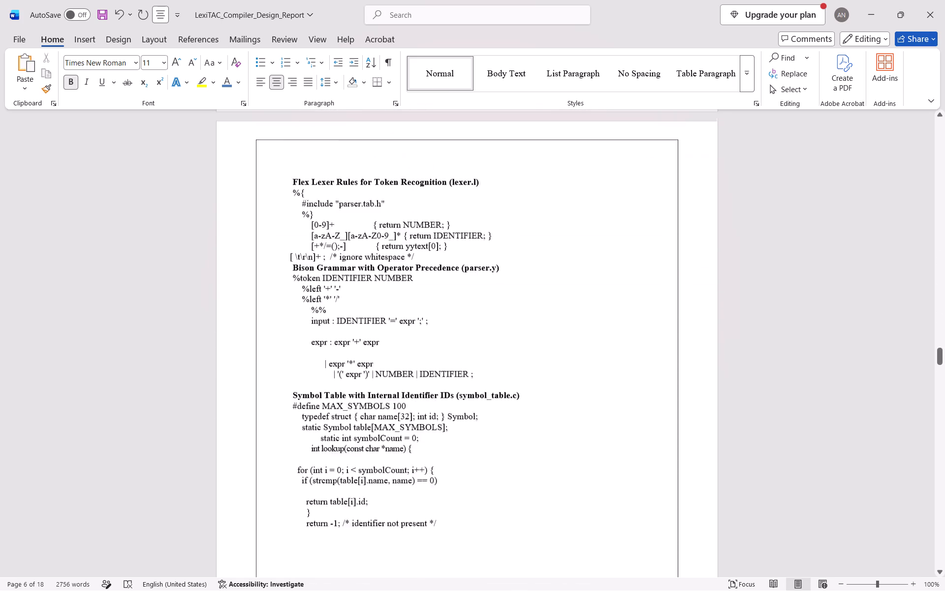
{"action": "scroll", "coordinate": [581, 360], "scroll_direction": "down", "scroll_amount": 10}
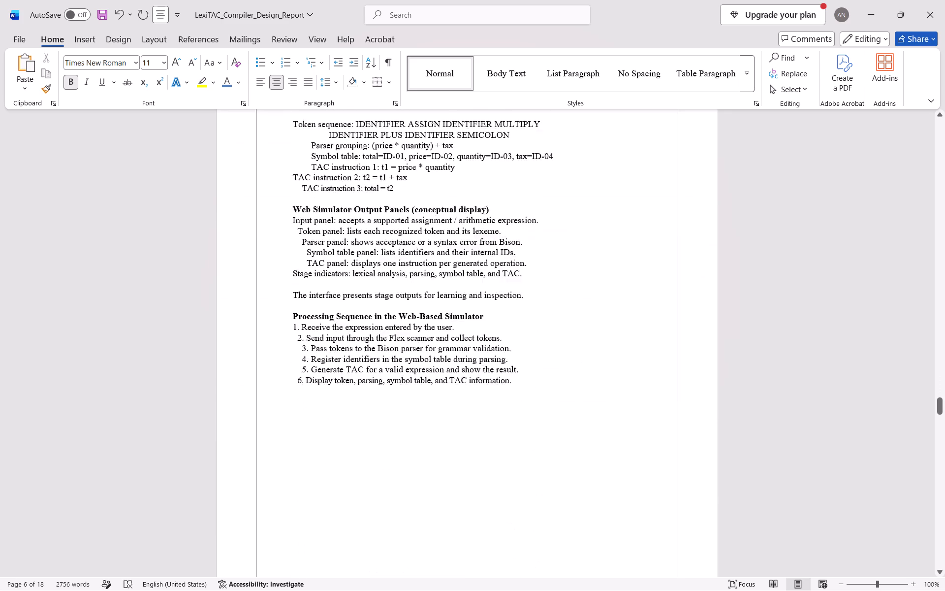
{"action": "scroll", "coordinate": [581, 360], "scroll_direction": "down", "scroll_amount": 6}
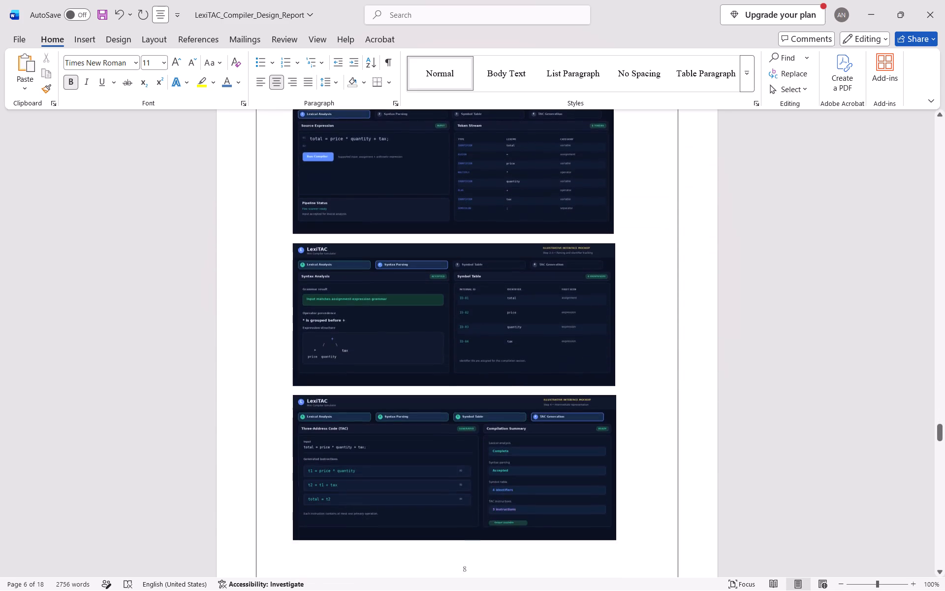
{"action": "scroll", "coordinate": [581, 360], "scroll_direction": "down", "scroll_amount": 8}
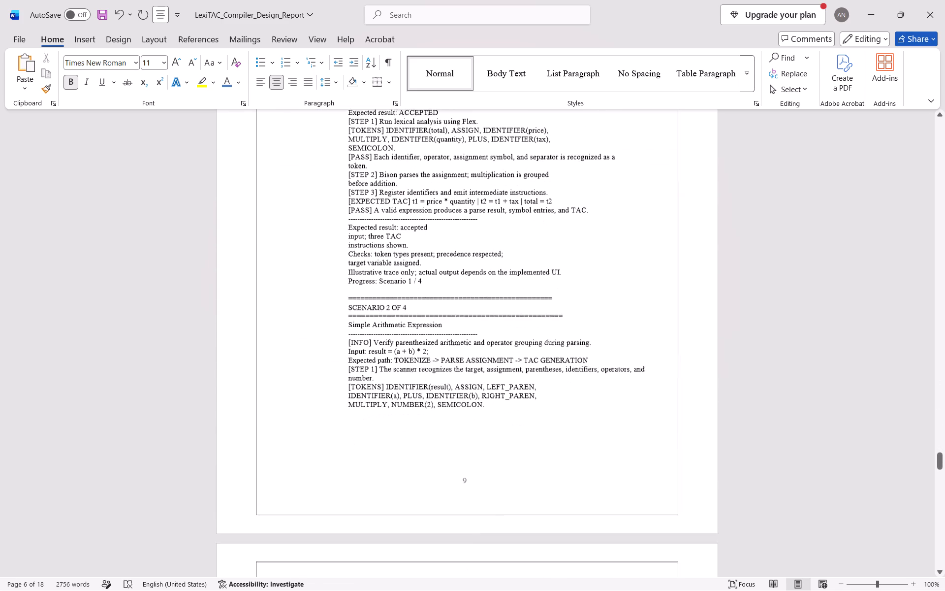
{"action": "scroll", "coordinate": [581, 360], "scroll_direction": "down", "scroll_amount": 8}
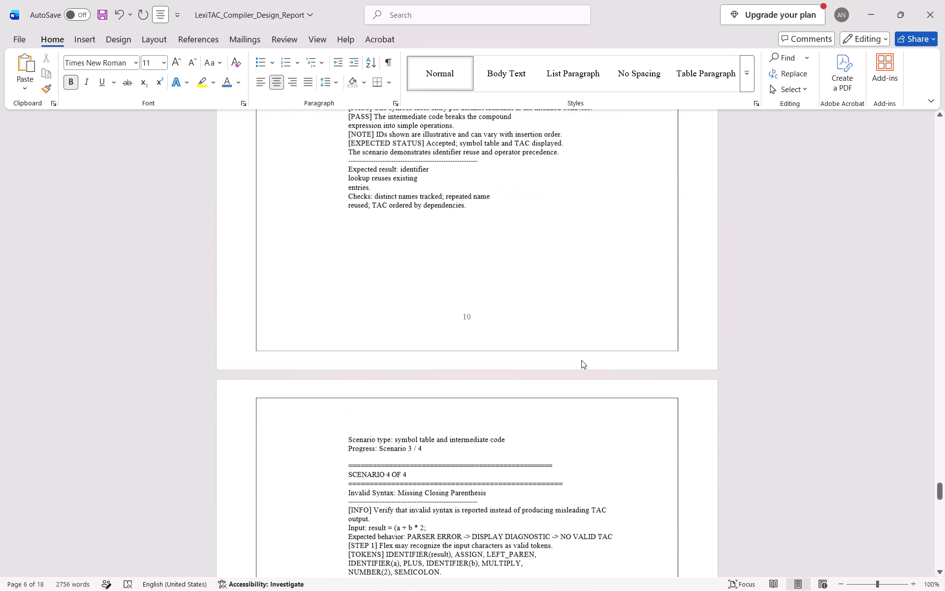
{"action": "scroll", "coordinate": [581, 360], "scroll_direction": "down", "scroll_amount": 8}
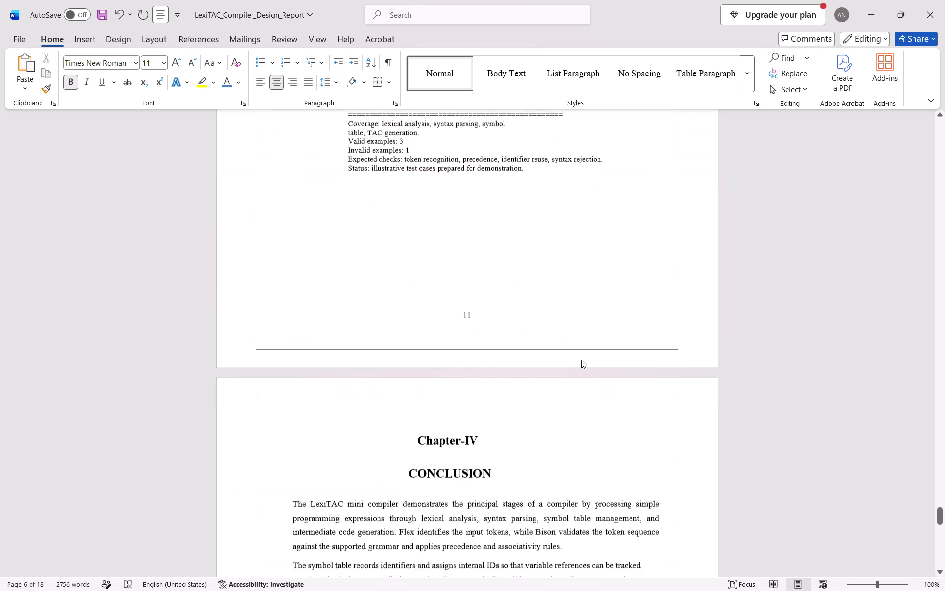
{"action": "scroll", "coordinate": [581, 360], "scroll_direction": "down", "scroll_amount": 4}
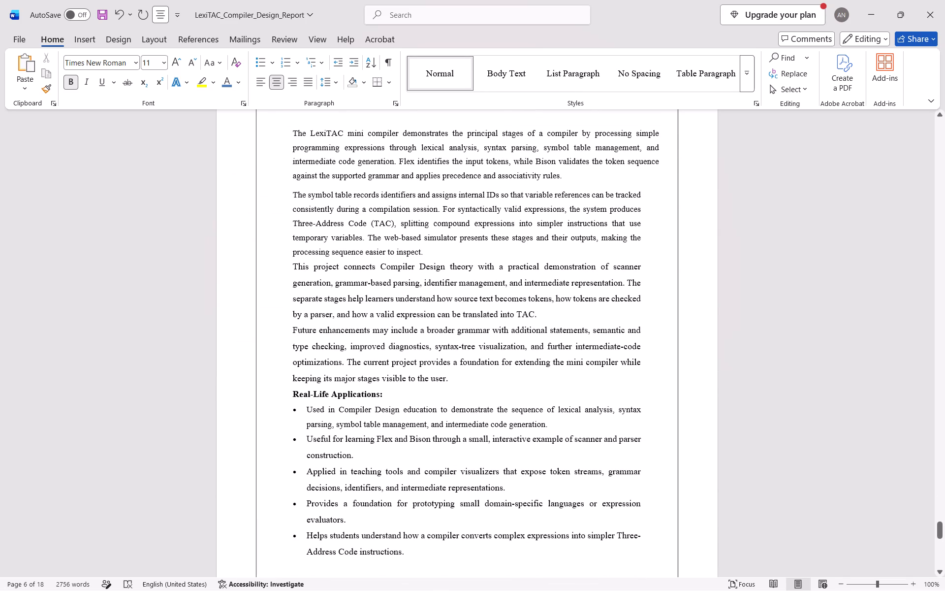
{"action": "scroll", "coordinate": [581, 360], "scroll_direction": "left", "scroll_amount": 1}
Examine the Chapter-IV conclusion's opening paragraphs for alignment and spacing, and check the references that follow the chapter.
{"action": "left_click", "coordinate": [654, 199]}
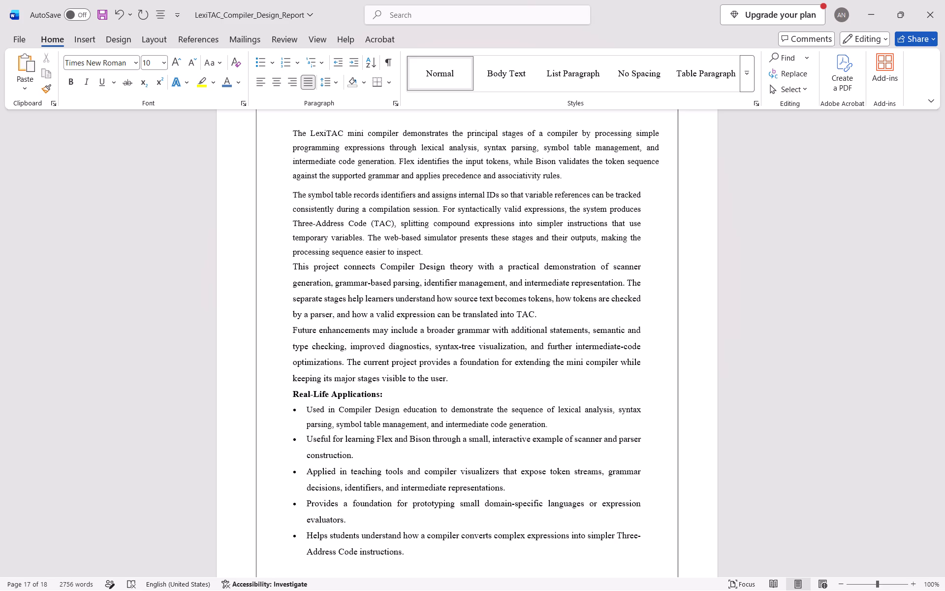
{"action": "left_click", "coordinate": [567, 177]}
{"action": "scroll", "coordinate": [567, 188], "scroll_direction": "down", "scroll_amount": 4}
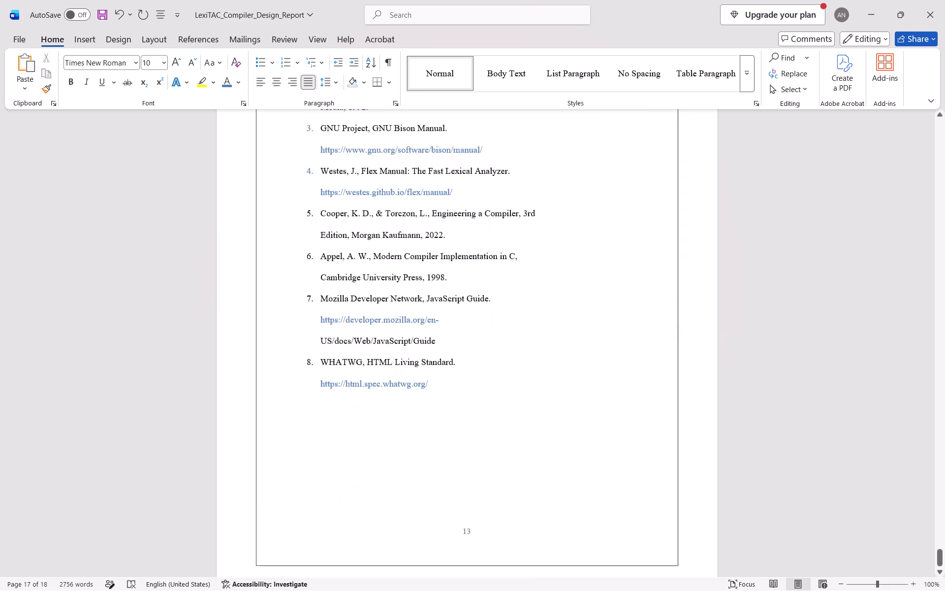
{"action": "scroll", "coordinate": [567, 188], "scroll_direction": "down", "scroll_amount": 1}
{"action": "scroll", "coordinate": [567, 188], "scroll_direction": "up", "scroll_amount": 4}
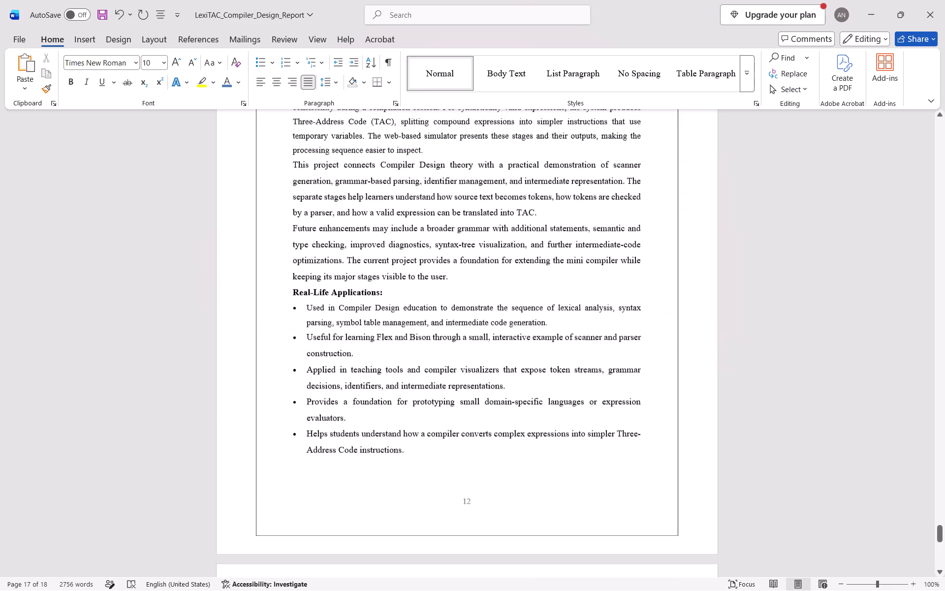
{"action": "scroll", "coordinate": [567, 188], "scroll_direction": "up", "scroll_amount": 1}
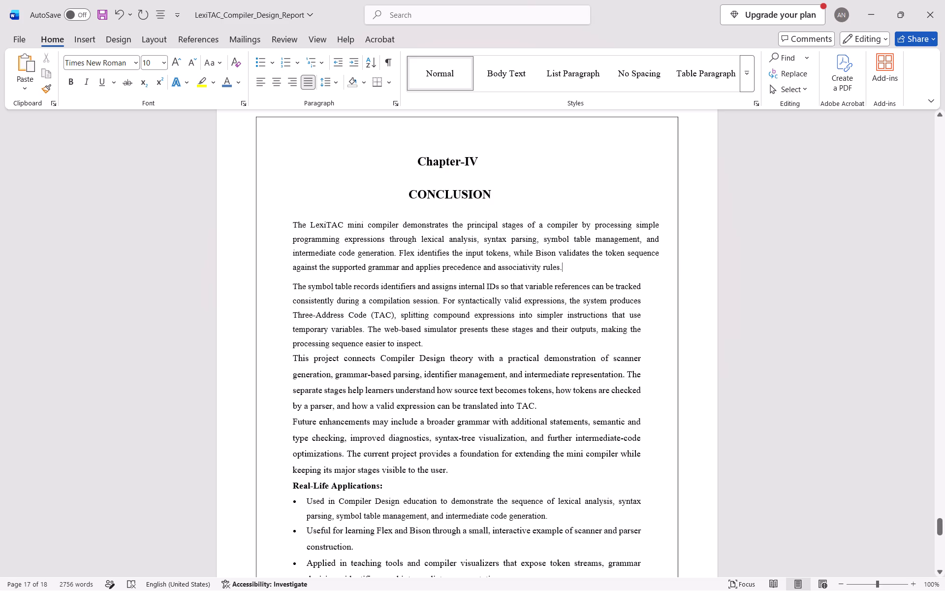
{"action": "left_click_drag", "start_coordinate": [292, 286], "coordinate": [338, 287]}
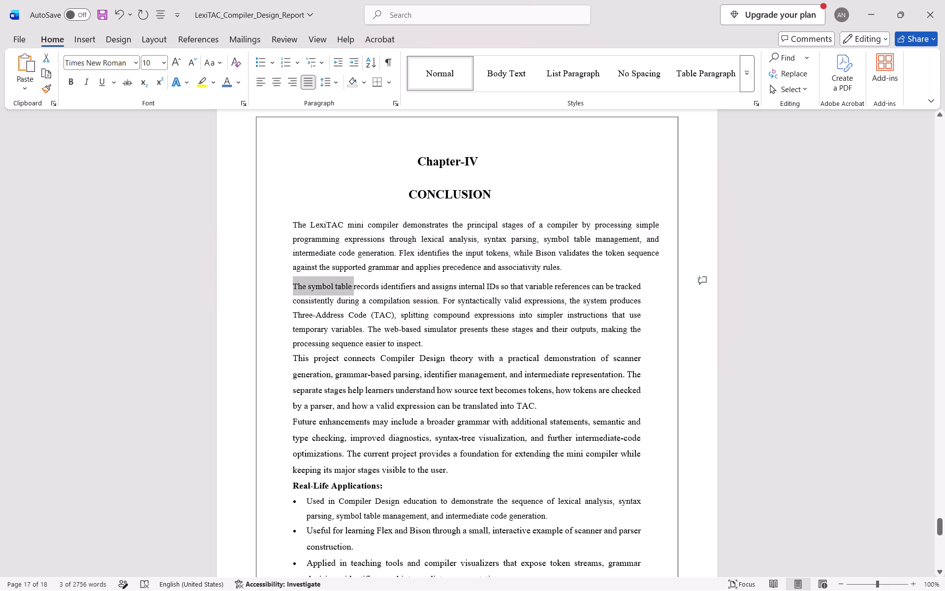
{"action": "left_click", "coordinate": [280, 221]}
{"action": "left_click", "coordinate": [517, 303]}
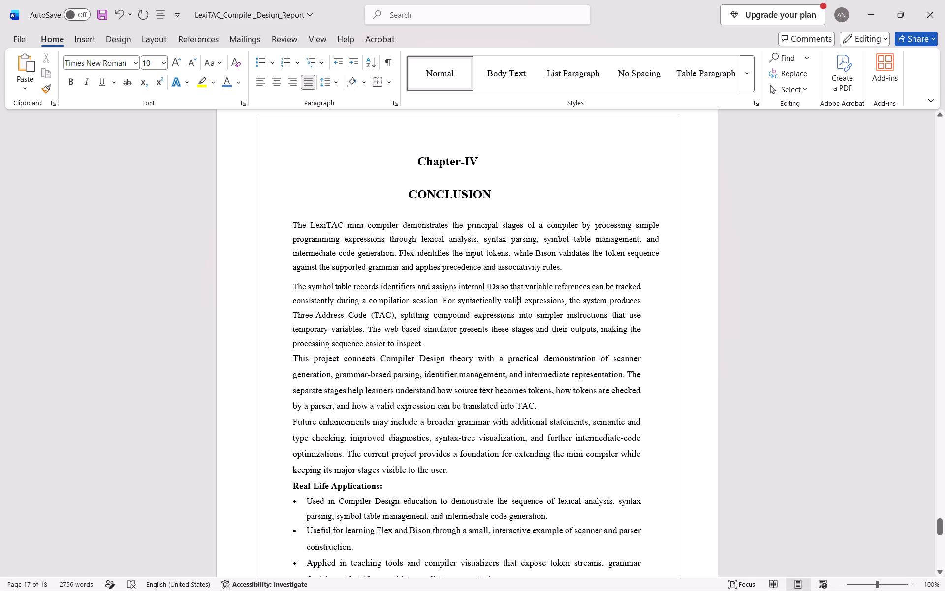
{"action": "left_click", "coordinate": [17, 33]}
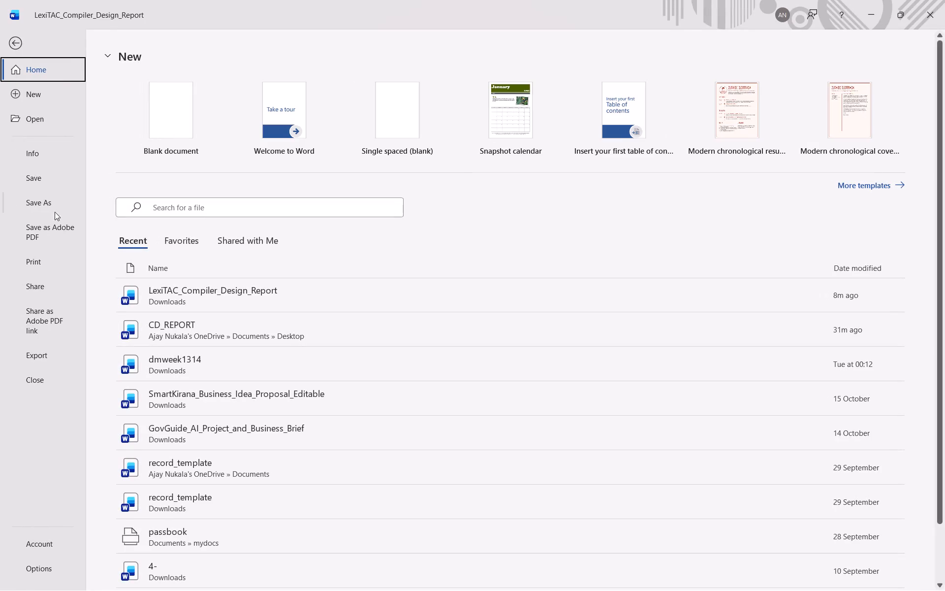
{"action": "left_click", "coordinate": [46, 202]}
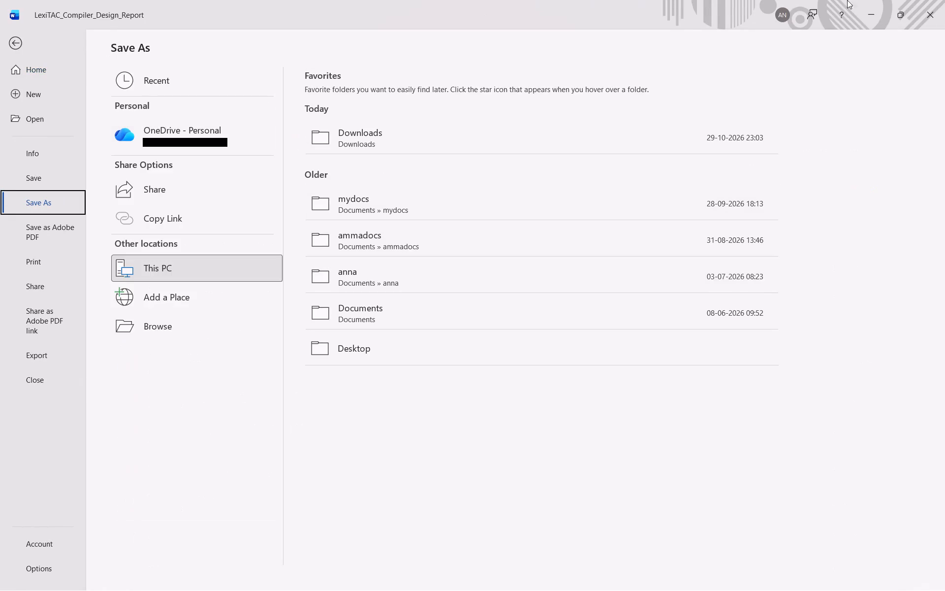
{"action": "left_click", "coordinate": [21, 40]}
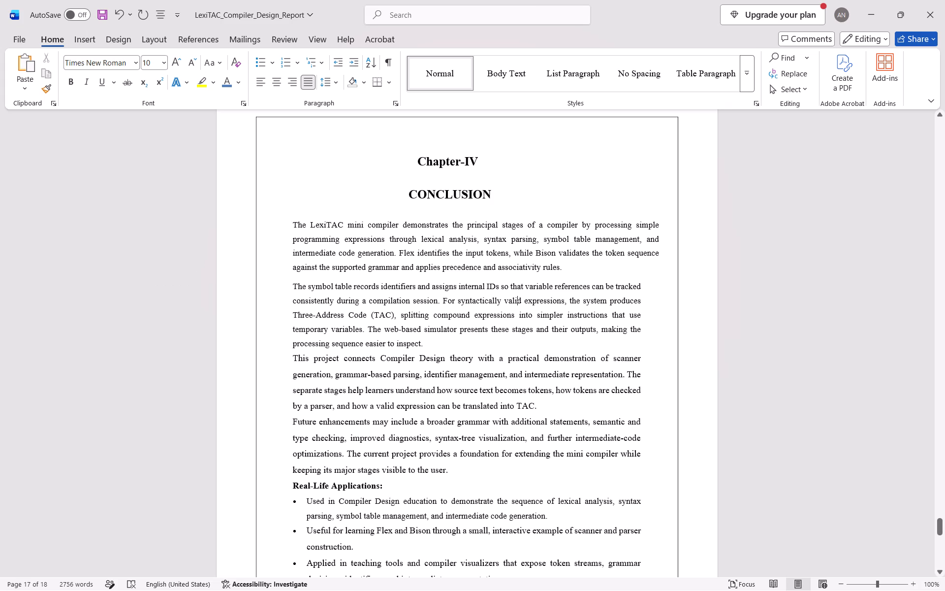
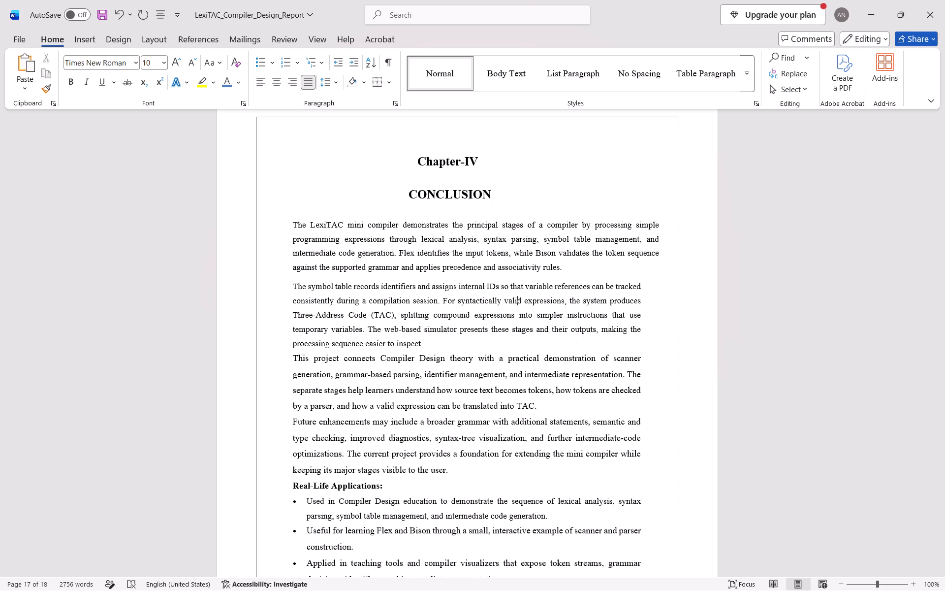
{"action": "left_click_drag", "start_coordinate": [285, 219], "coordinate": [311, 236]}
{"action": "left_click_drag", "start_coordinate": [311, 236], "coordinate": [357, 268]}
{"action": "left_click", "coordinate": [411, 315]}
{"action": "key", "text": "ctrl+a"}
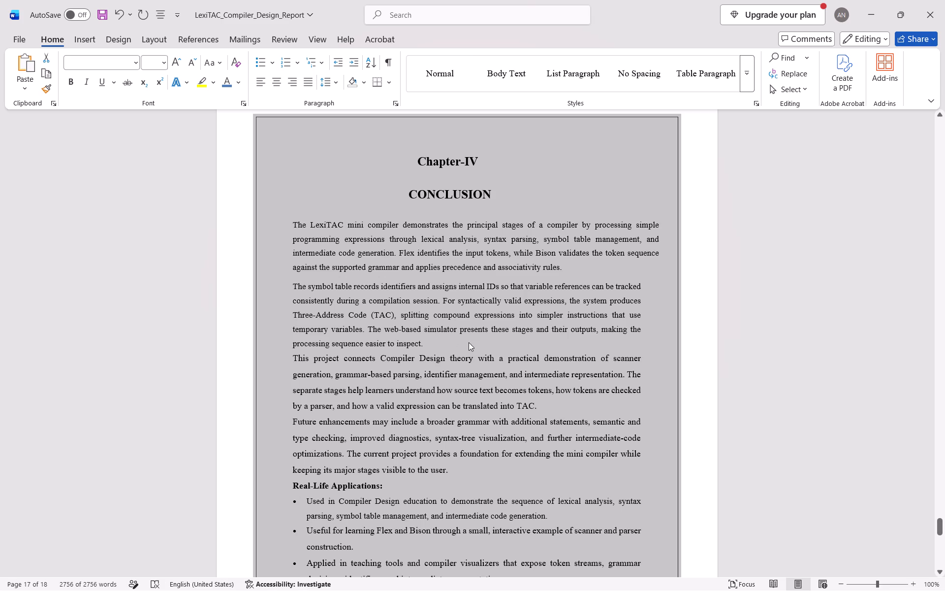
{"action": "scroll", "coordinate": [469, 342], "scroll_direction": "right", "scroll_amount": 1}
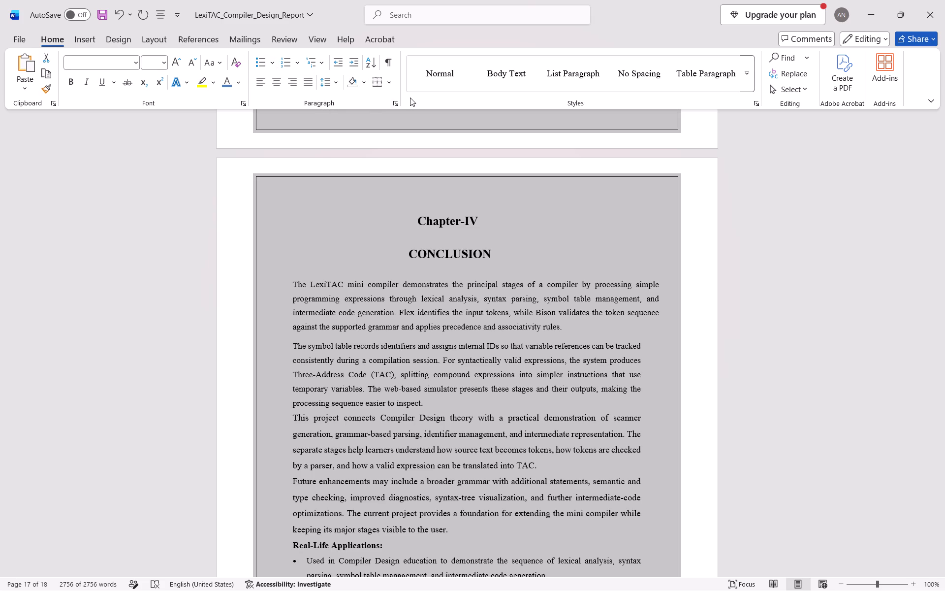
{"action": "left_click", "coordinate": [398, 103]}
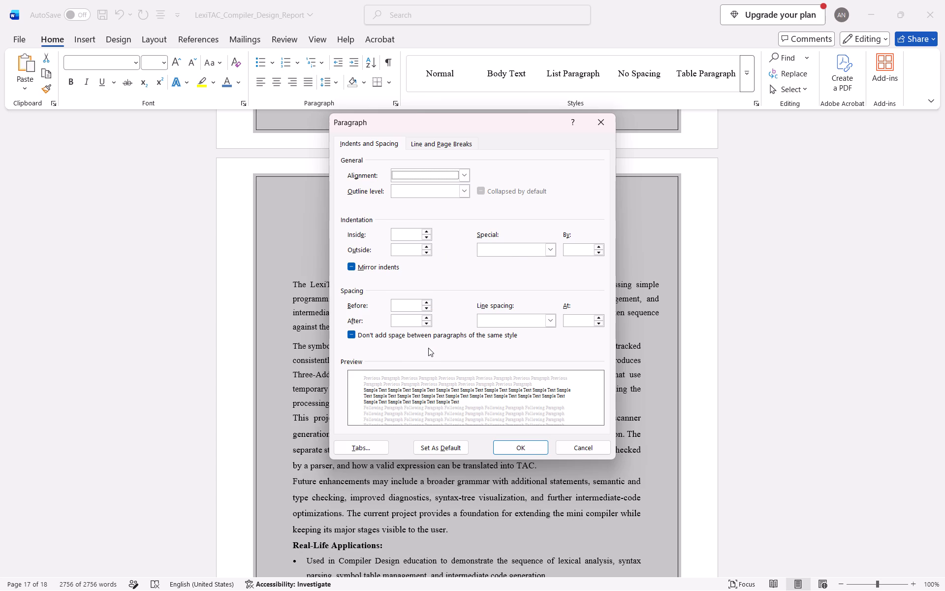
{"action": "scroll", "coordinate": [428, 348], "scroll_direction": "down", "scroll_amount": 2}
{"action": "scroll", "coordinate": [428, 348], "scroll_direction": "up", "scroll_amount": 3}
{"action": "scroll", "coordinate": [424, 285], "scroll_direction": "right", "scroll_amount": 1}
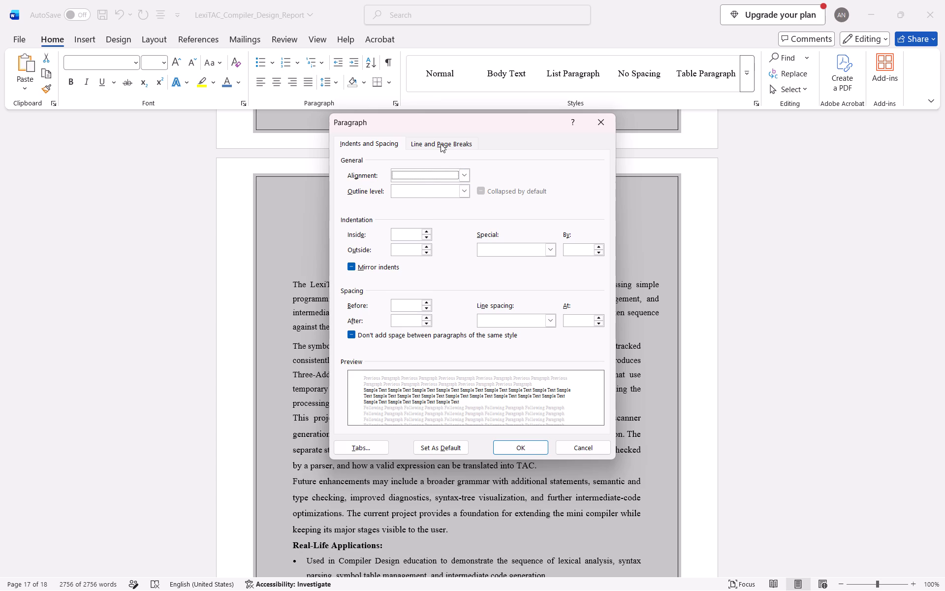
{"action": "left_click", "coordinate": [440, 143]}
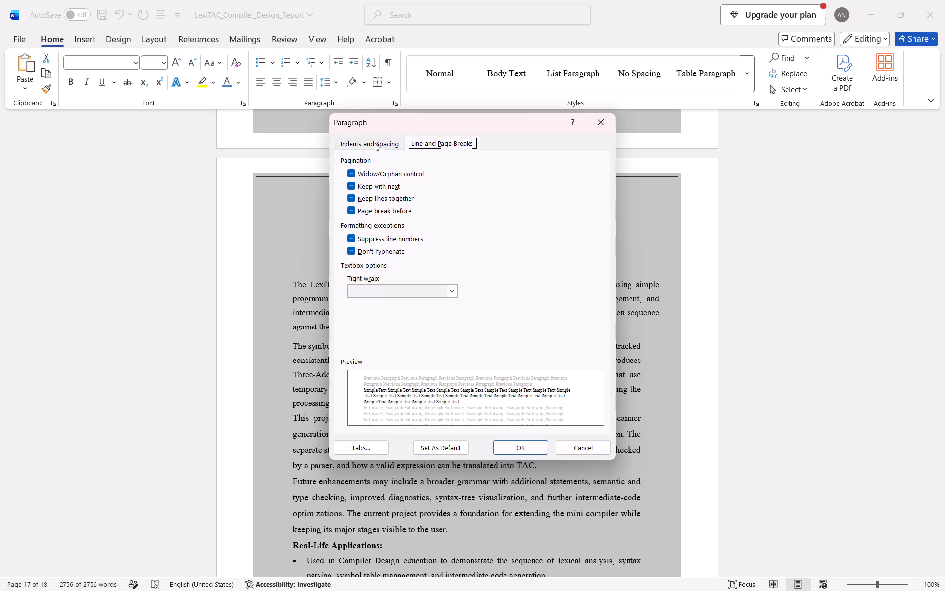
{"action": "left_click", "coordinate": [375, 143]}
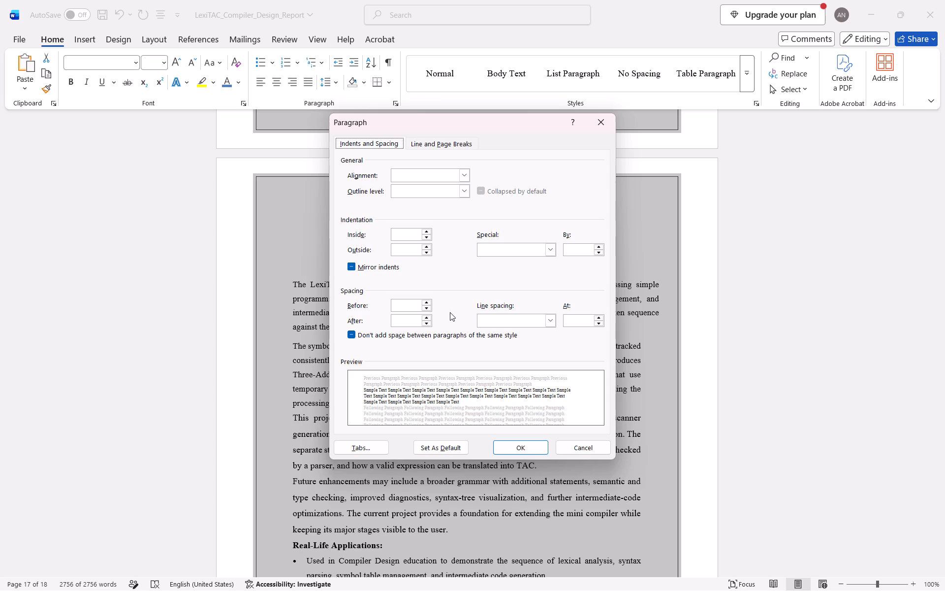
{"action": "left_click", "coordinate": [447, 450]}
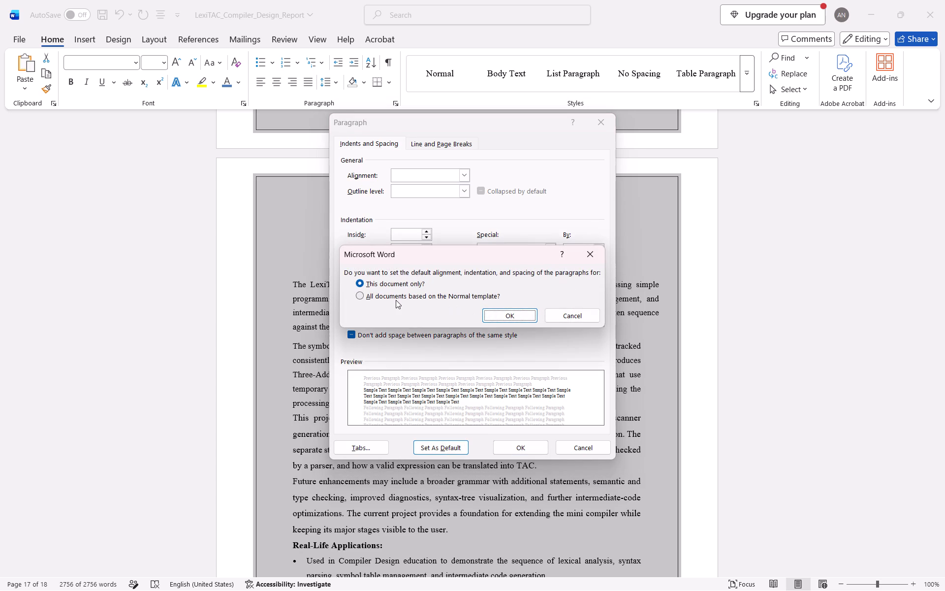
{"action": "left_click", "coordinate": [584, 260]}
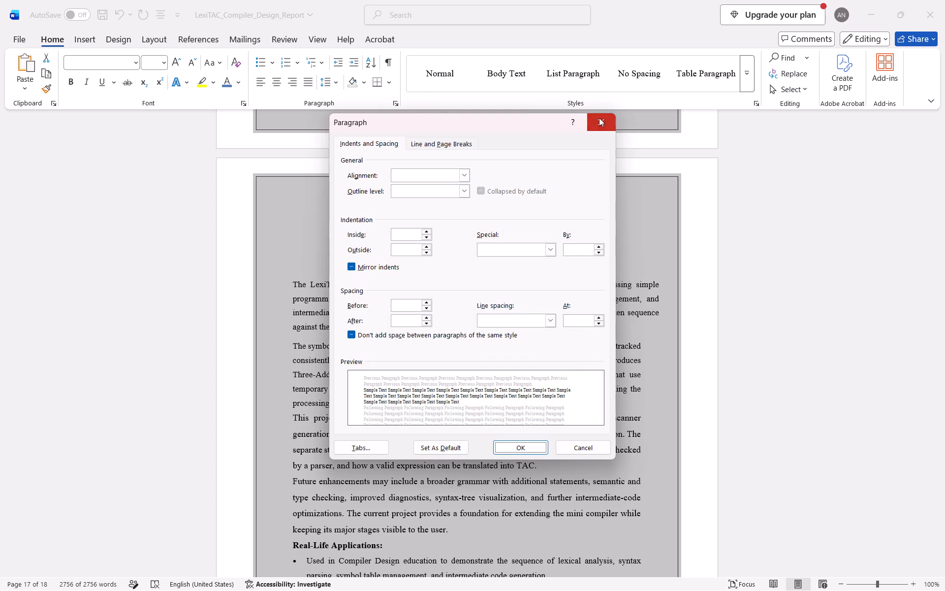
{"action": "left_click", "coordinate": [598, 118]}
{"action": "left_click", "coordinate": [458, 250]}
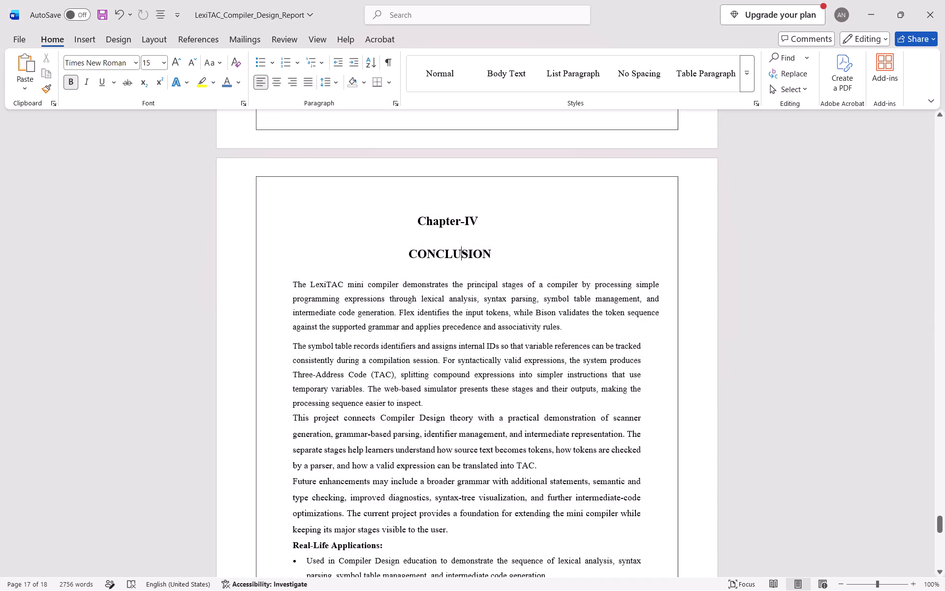
Set the paragraph formatting of the Chapter-IV conclusion's body text and Real-Life Applications list as the default for this document only.
{"action": "left_click_drag", "start_coordinate": [287, 282], "coordinate": [413, 433]}
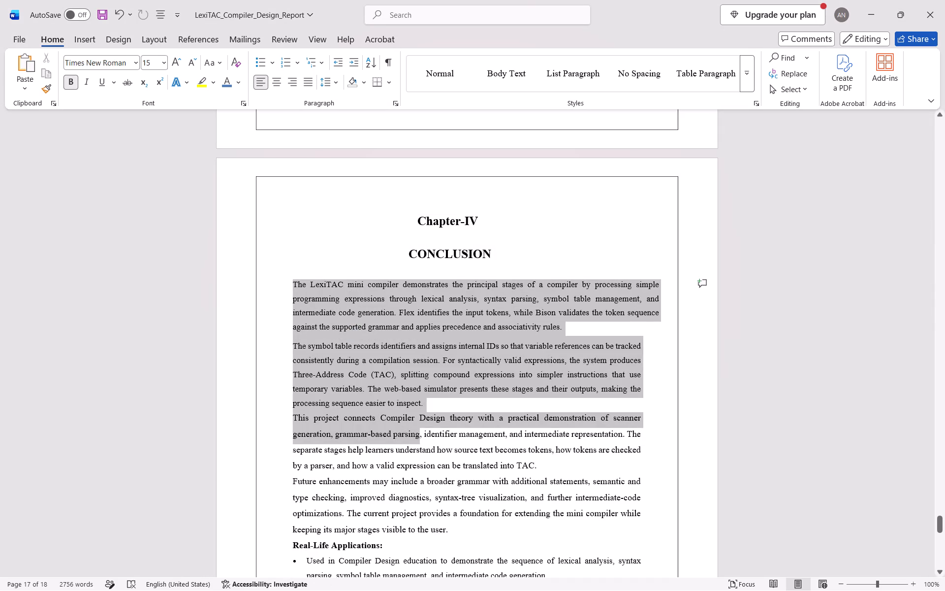
{"action": "left_click_drag", "start_coordinate": [413, 433], "coordinate": [506, 483]}
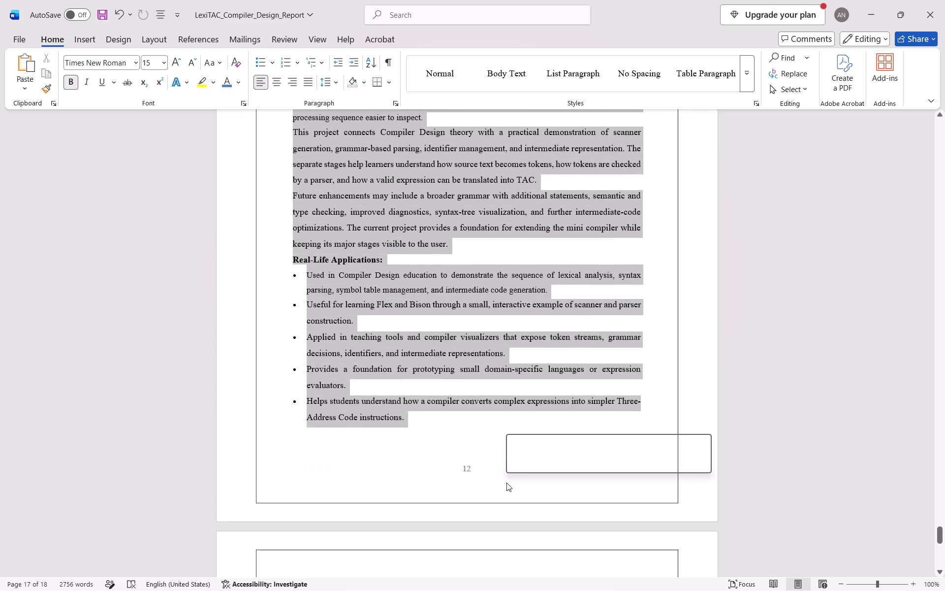
{"action": "left_click", "coordinate": [397, 98]}
{"action": "left_click", "coordinate": [395, 102]}
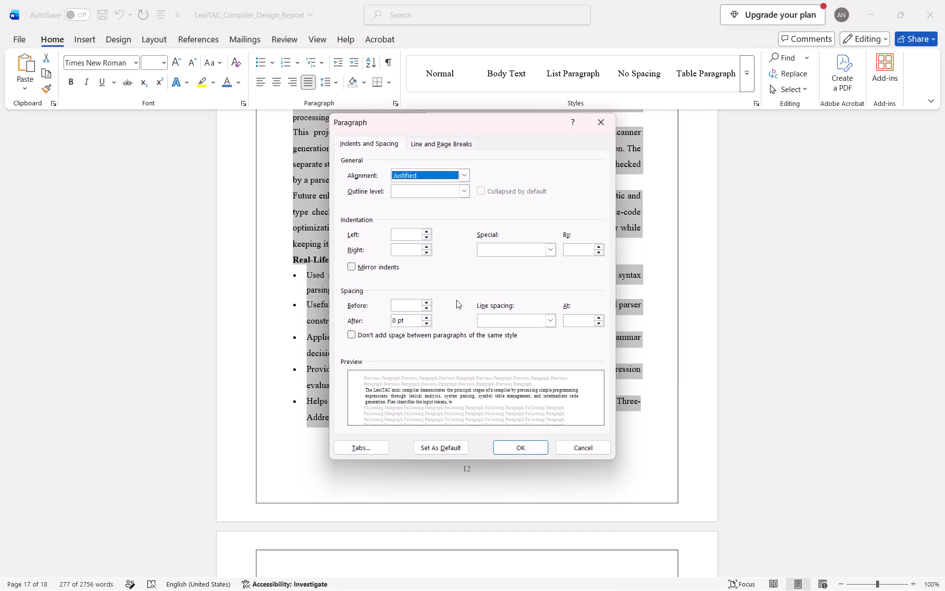
{"action": "left_click", "coordinate": [447, 449]}
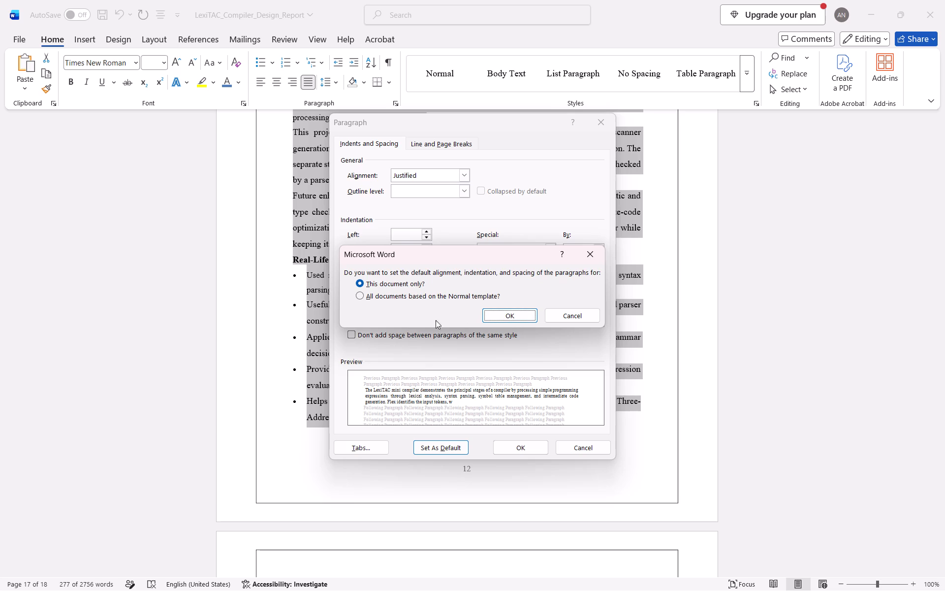
{"action": "left_click", "coordinate": [506, 317]}
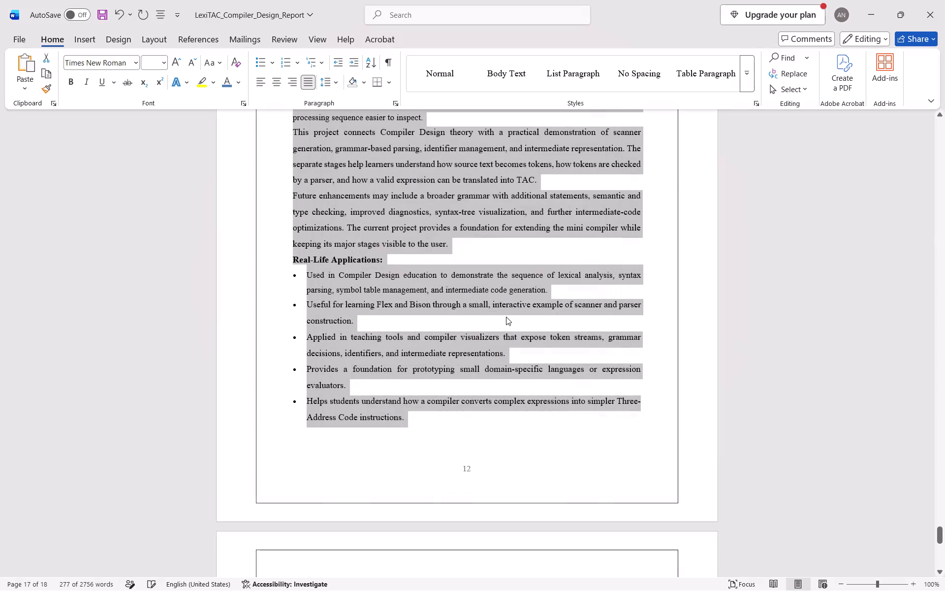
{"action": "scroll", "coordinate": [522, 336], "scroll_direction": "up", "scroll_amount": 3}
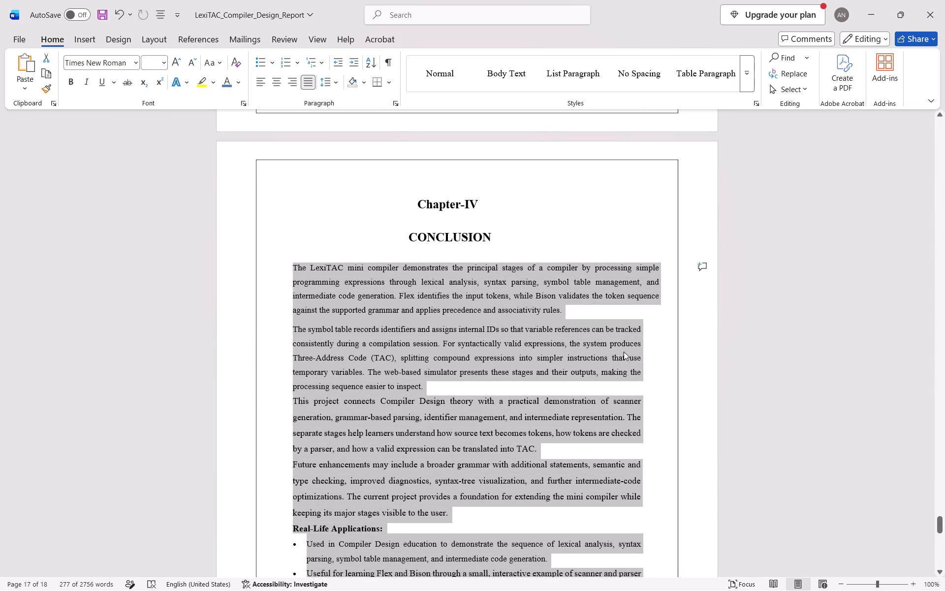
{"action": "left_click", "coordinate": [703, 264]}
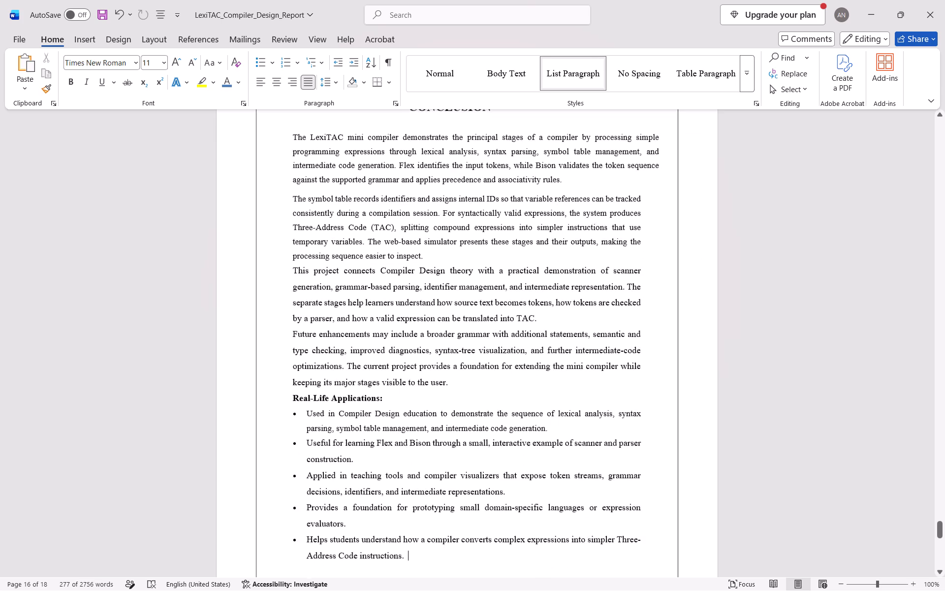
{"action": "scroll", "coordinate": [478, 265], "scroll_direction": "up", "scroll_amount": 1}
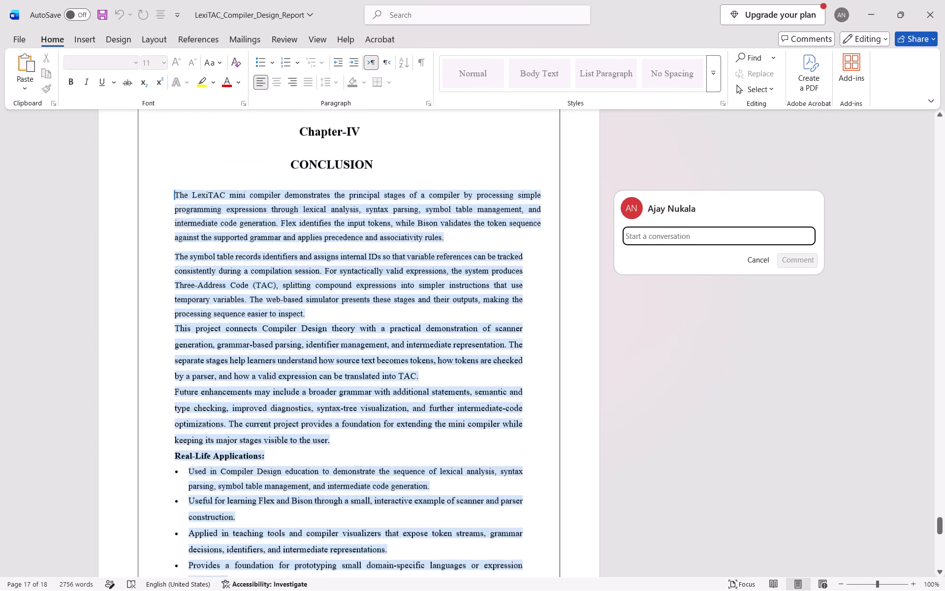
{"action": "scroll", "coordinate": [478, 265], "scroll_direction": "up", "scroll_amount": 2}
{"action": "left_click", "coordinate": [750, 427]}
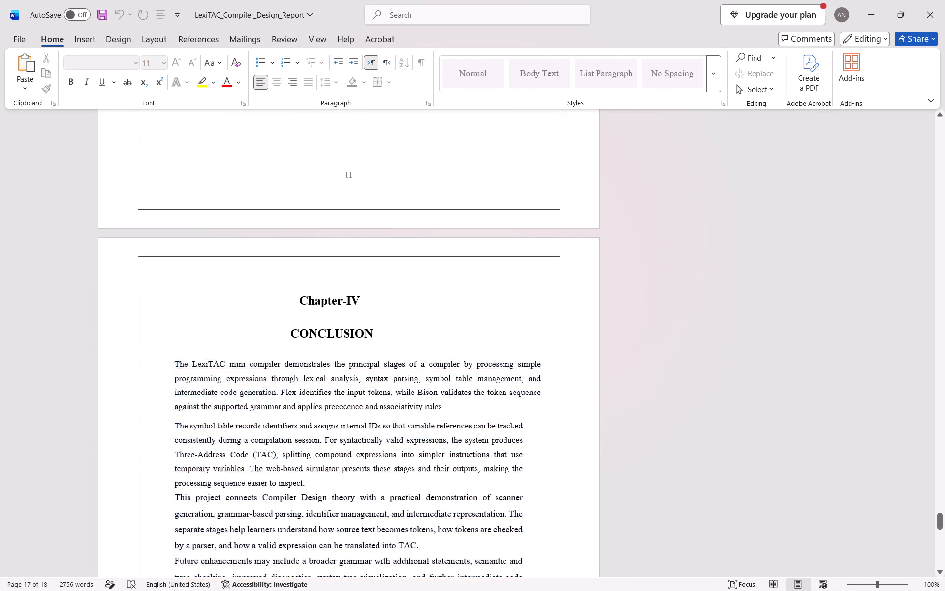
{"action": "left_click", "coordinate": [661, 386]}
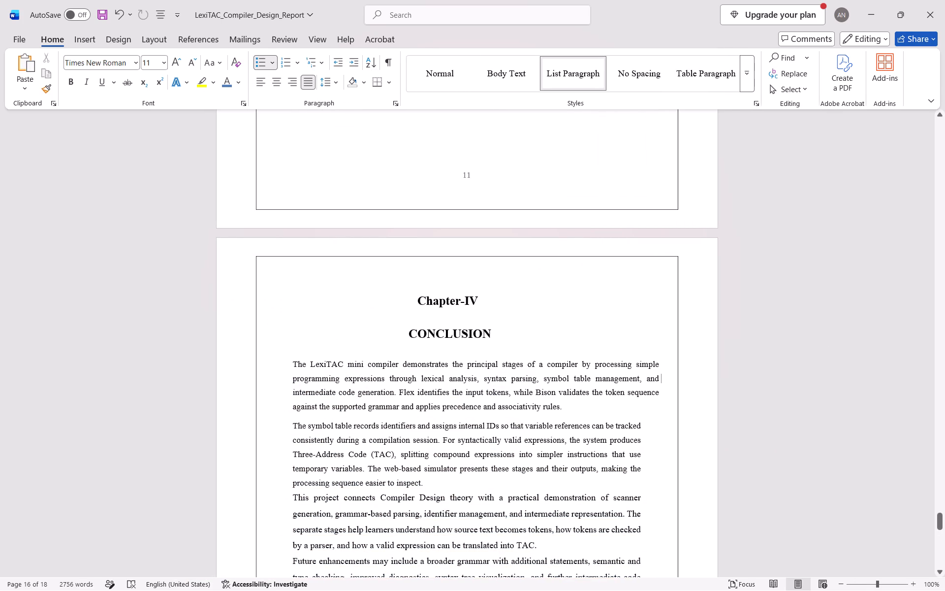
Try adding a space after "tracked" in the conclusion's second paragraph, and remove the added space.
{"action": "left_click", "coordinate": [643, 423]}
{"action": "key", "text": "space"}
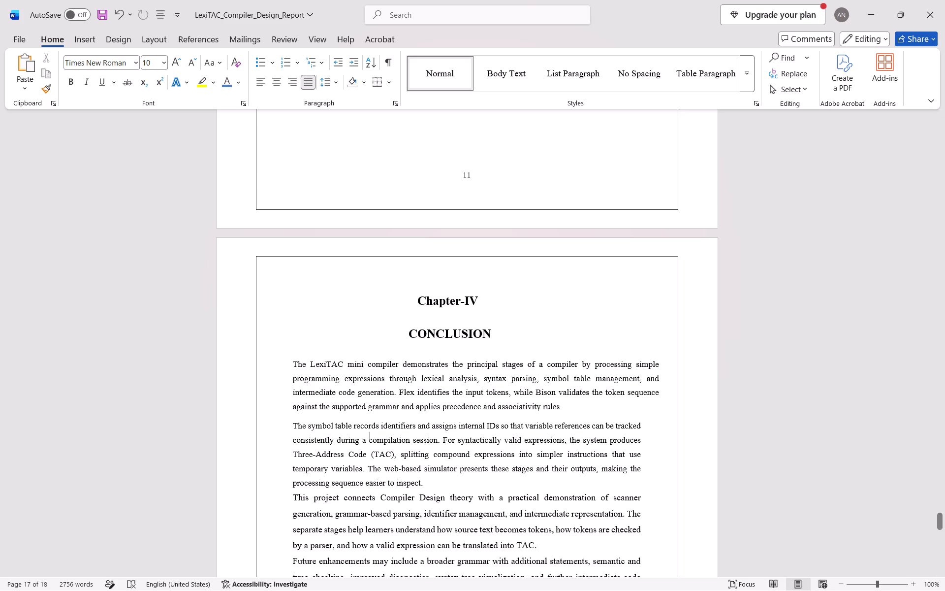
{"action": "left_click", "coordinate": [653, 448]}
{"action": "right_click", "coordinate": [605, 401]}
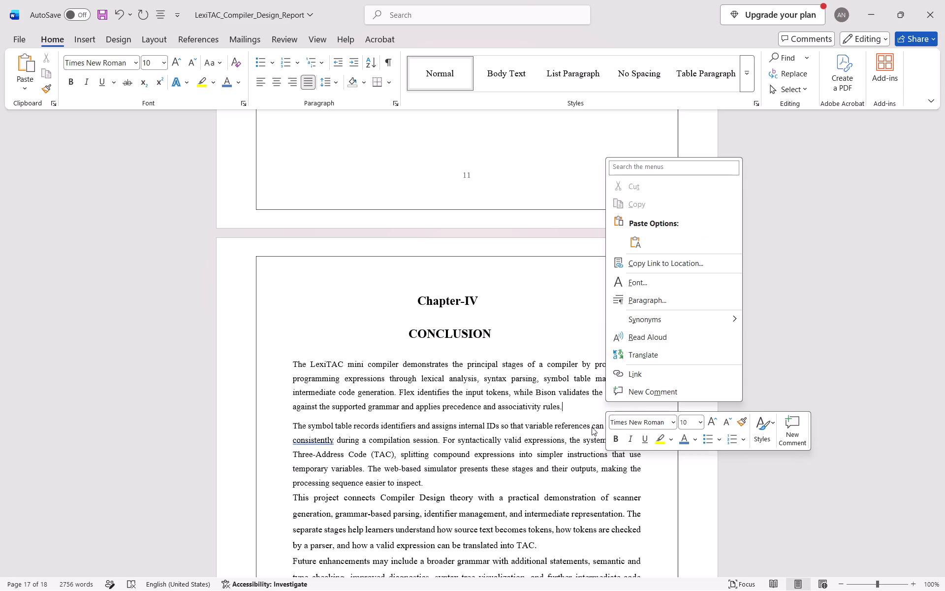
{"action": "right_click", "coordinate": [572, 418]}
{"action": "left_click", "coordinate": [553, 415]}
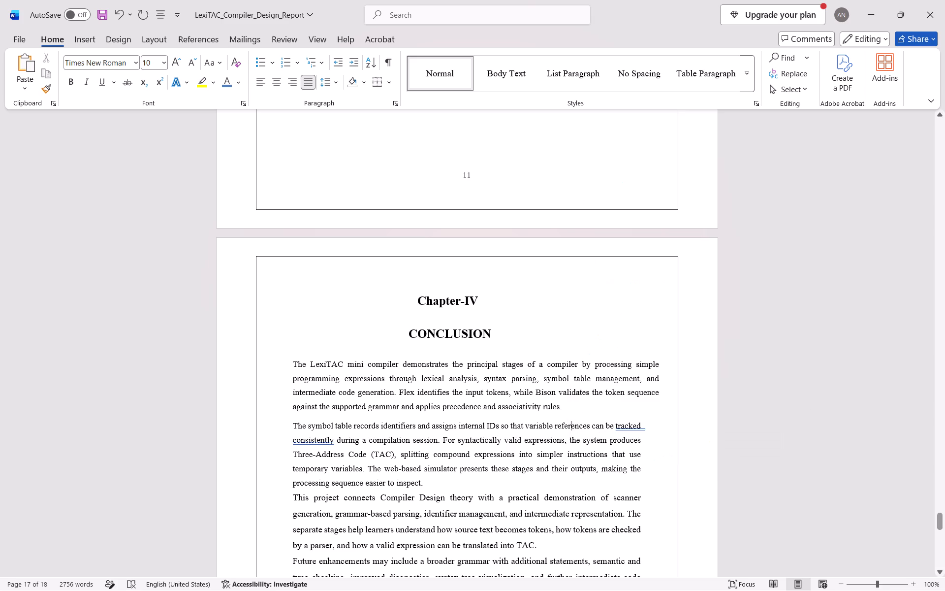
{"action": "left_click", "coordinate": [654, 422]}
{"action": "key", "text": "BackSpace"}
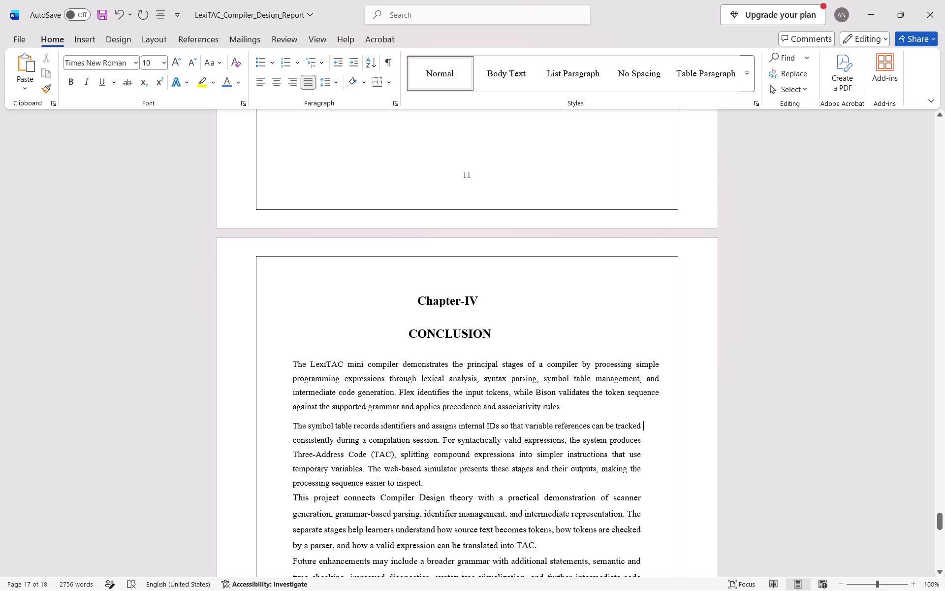
Apply the Normal style to the conclusion's second paragraph, which begins "The symbol table records identifiers".
{"action": "scroll", "coordinate": [573, 416], "scroll_direction": "down", "scroll_amount": 6}
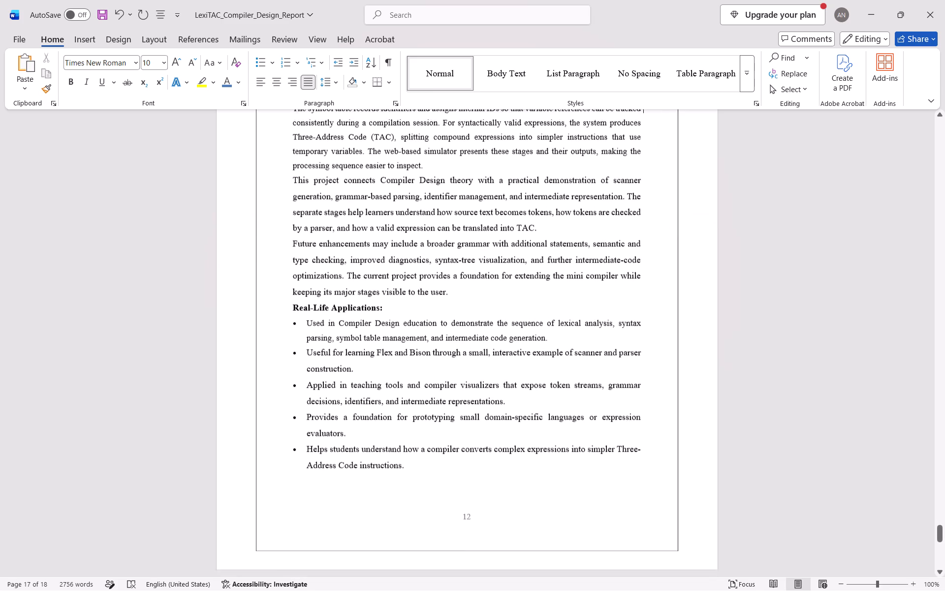
{"action": "scroll", "coordinate": [573, 416], "scroll_direction": "down", "scroll_amount": 5}
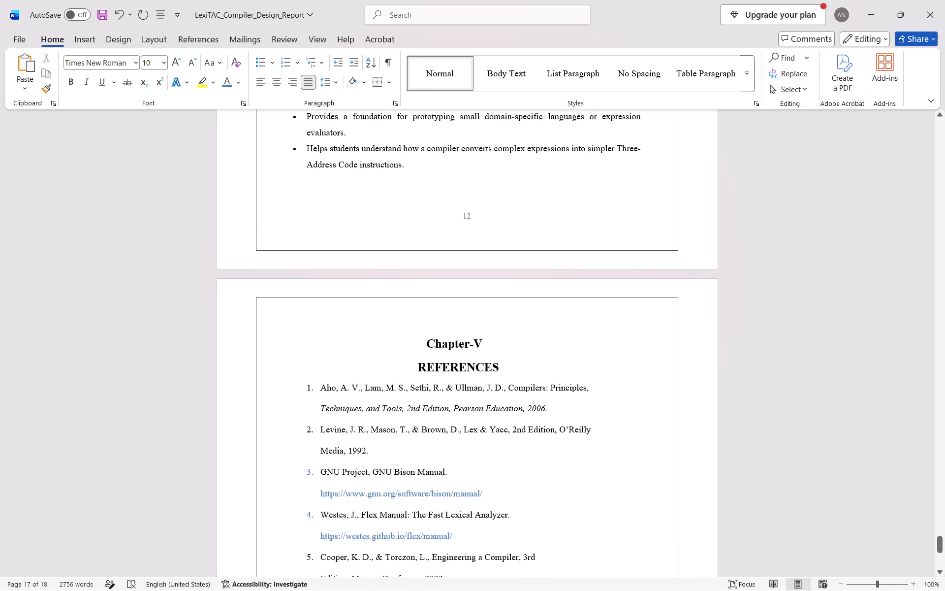
{"action": "scroll", "coordinate": [573, 416], "scroll_direction": "up", "scroll_amount": 3}
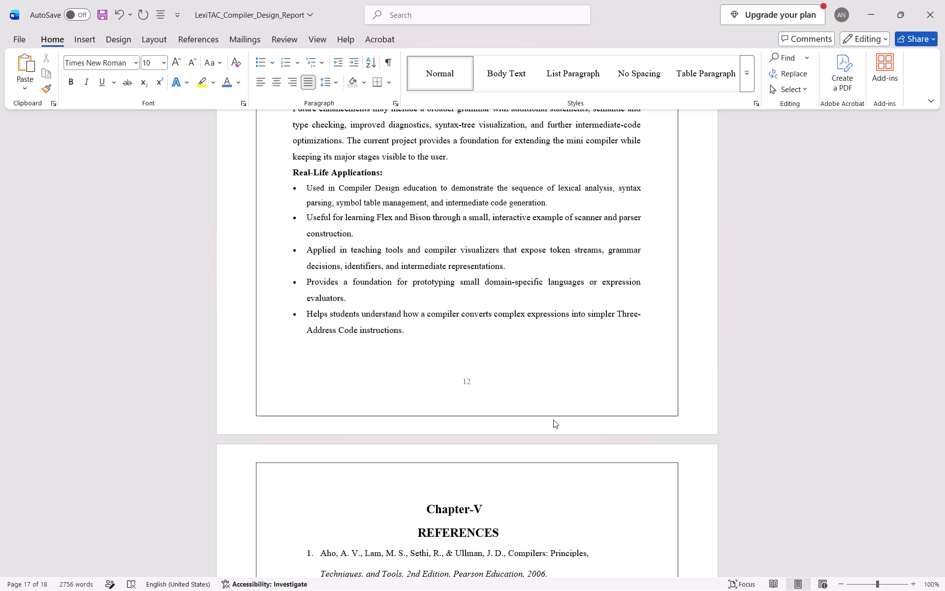
{"action": "scroll", "coordinate": [503, 384], "scroll_direction": "up", "scroll_amount": 2}
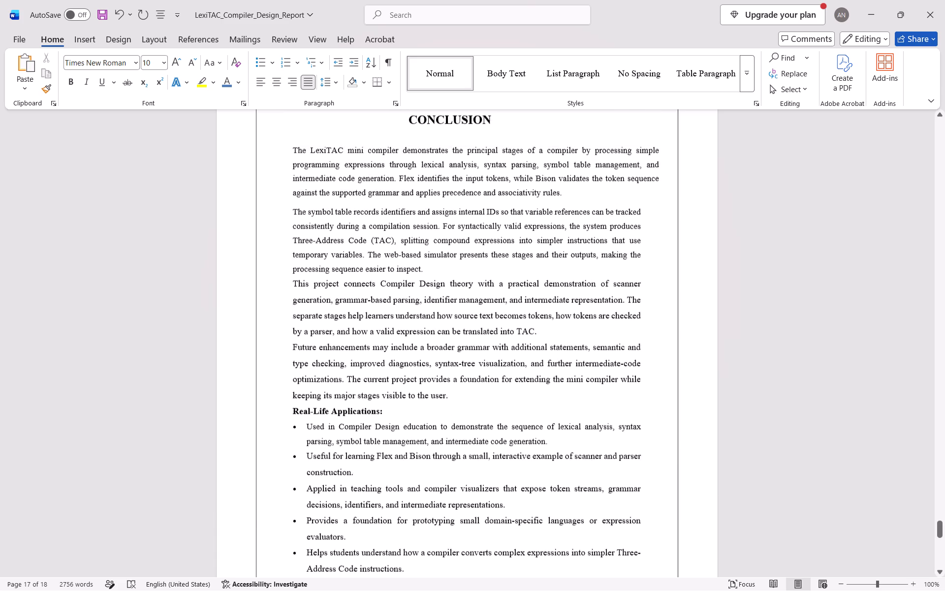
{"action": "scroll", "coordinate": [503, 384], "scroll_direction": "up", "scroll_amount": 2}
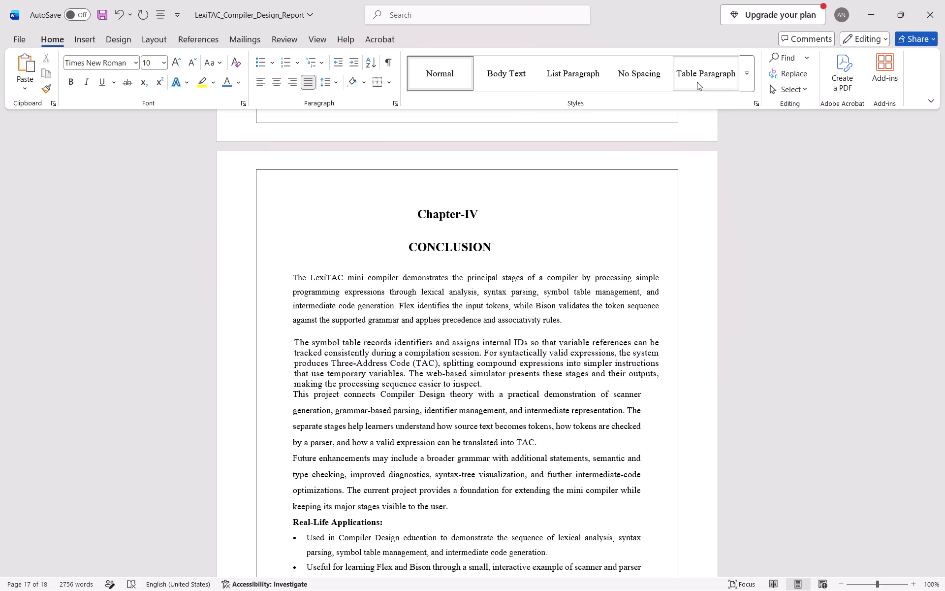
{"action": "left_click", "coordinate": [749, 72]}
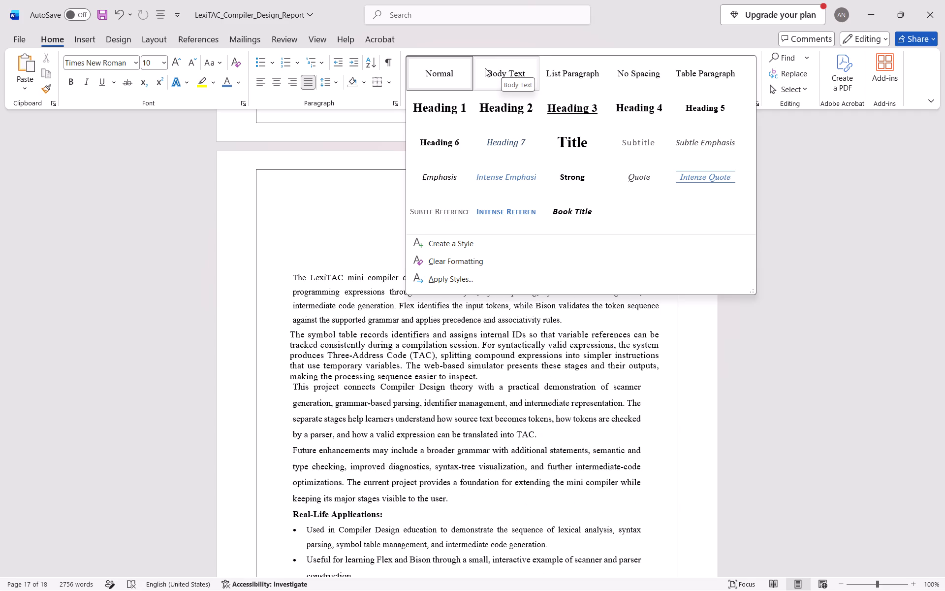
{"action": "left_click", "coordinate": [435, 77]}
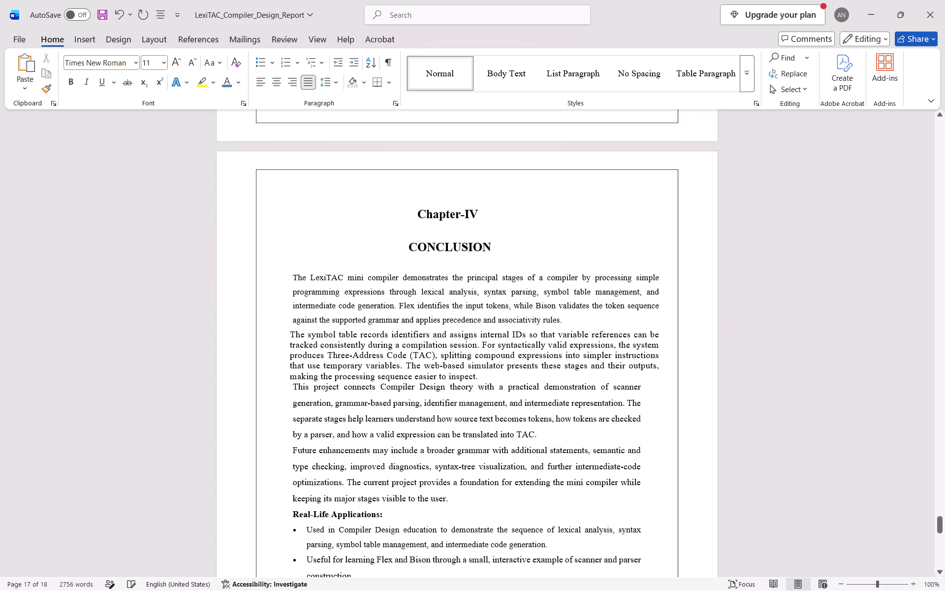
Examine the Chapter-IV conclusion, the Chapter-V references and the preceding scenario output page for consistent layout and spacing.
{"action": "scroll", "coordinate": [560, 368], "scroll_direction": "down", "scroll_amount": 6}
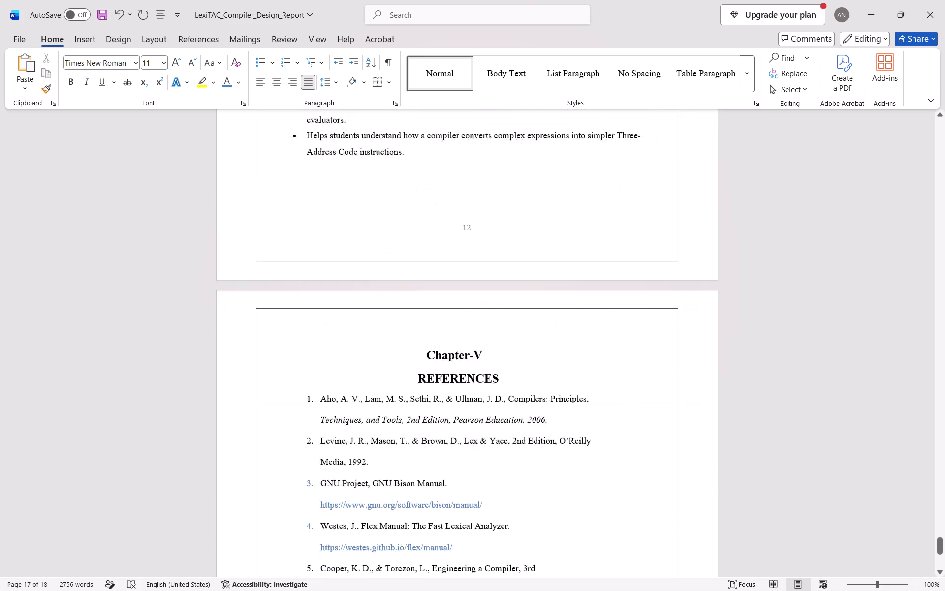
{"action": "scroll", "coordinate": [560, 368], "scroll_direction": "down", "scroll_amount": 1}
{"action": "scroll", "coordinate": [560, 368], "scroll_direction": "up", "scroll_amount": 10}
{"action": "scroll", "coordinate": [560, 368], "scroll_direction": "down", "scroll_amount": 2}
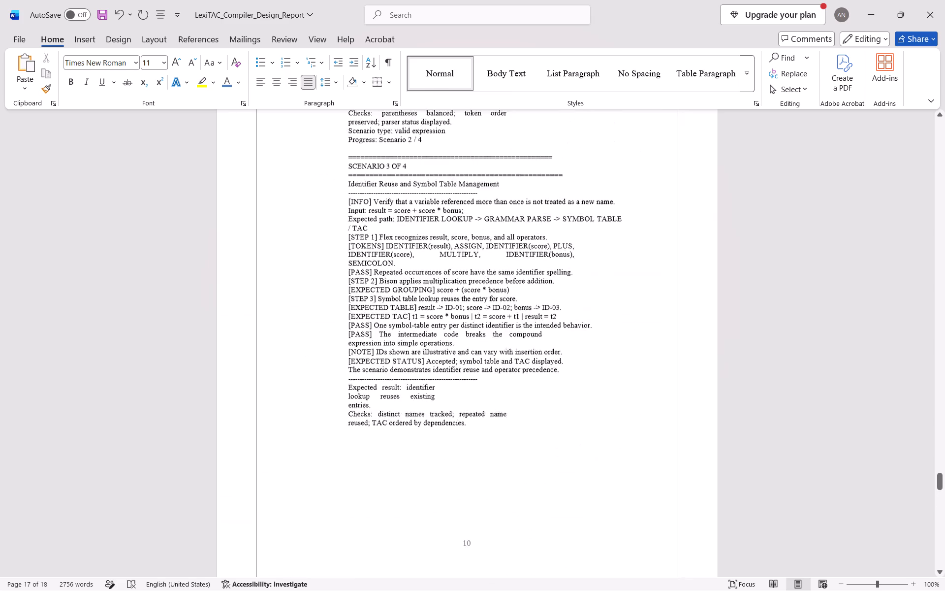
{"action": "scroll", "coordinate": [560, 368], "scroll_direction": "down", "scroll_amount": 12}
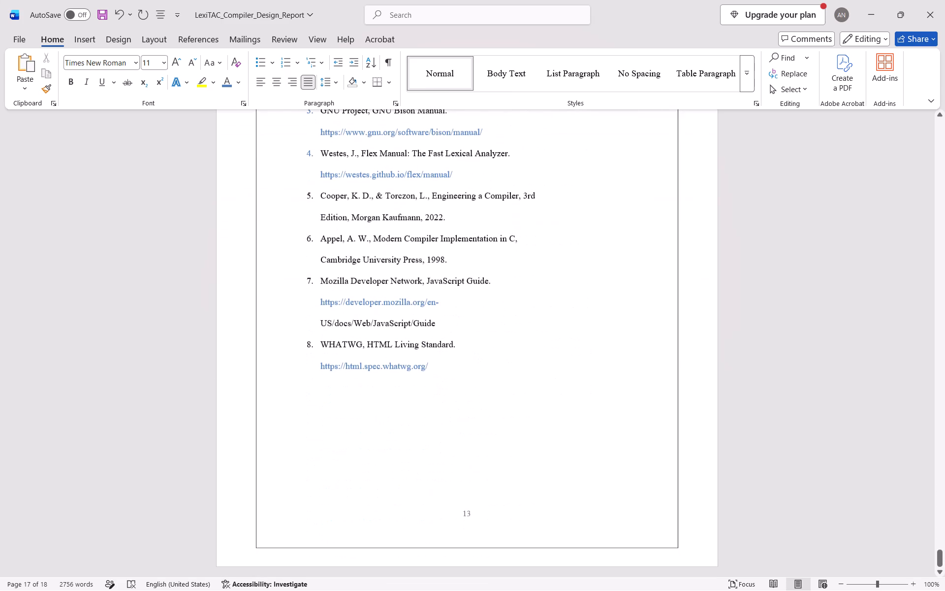
{"action": "scroll", "coordinate": [560, 368], "scroll_direction": "down", "scroll_amount": 2}
{"action": "scroll", "coordinate": [560, 368], "scroll_direction": "up", "scroll_amount": 5}
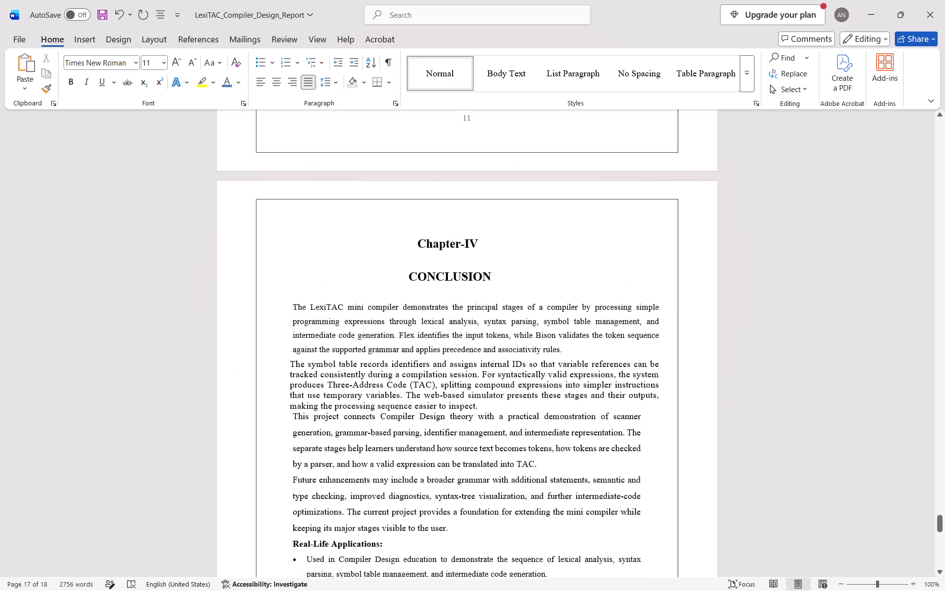
{"action": "scroll", "coordinate": [560, 368], "scroll_direction": "up", "scroll_amount": 1}
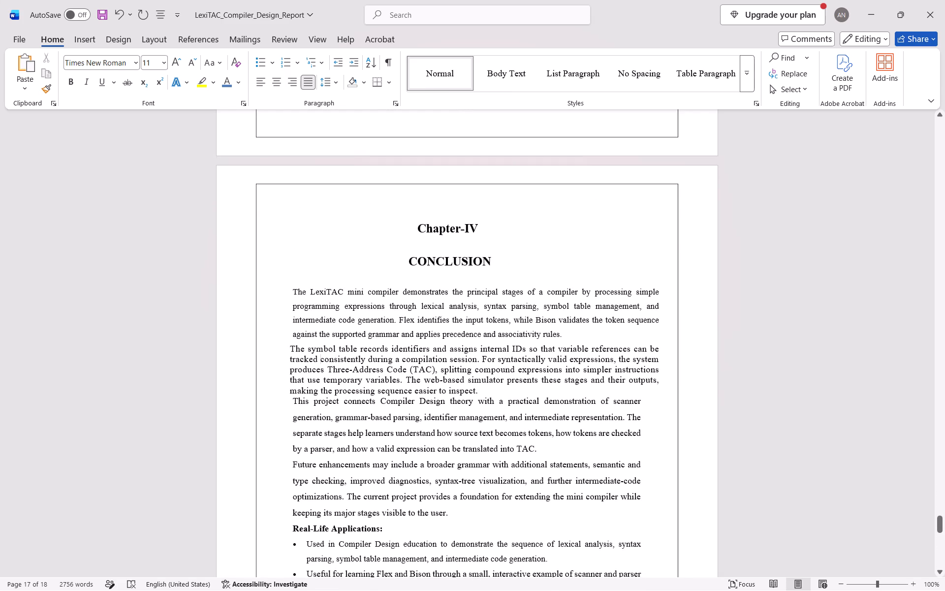
Set the line spacing of the Chapter-IV conclusion's body paragraphs and Real-Life Applications list to 1.5.
{"action": "left_click_drag", "start_coordinate": [293, 292], "coordinate": [427, 445]}
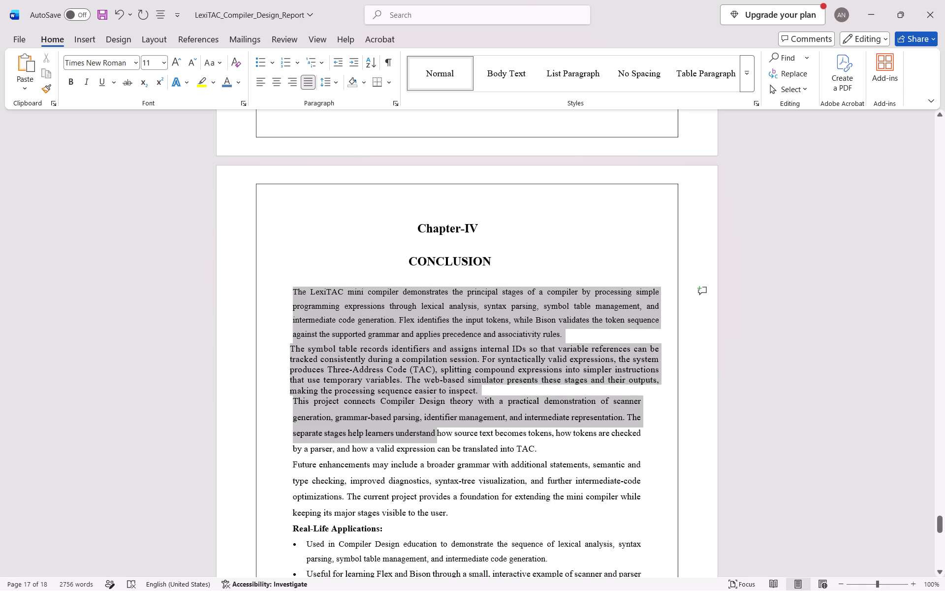
{"action": "left_click_drag", "start_coordinate": [427, 445], "coordinate": [486, 551]}
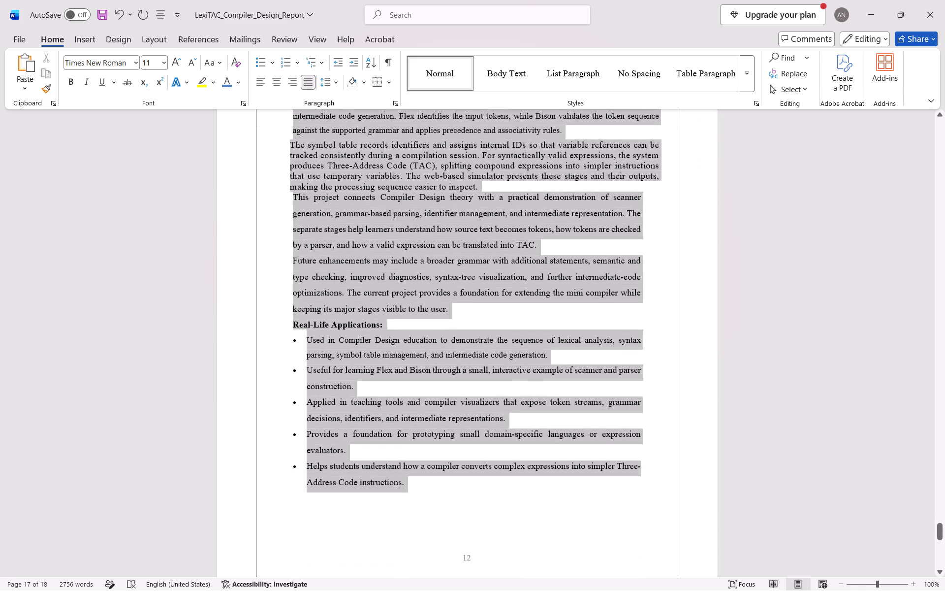
{"action": "left_click_drag", "start_coordinate": [486, 551], "coordinate": [435, 480]}
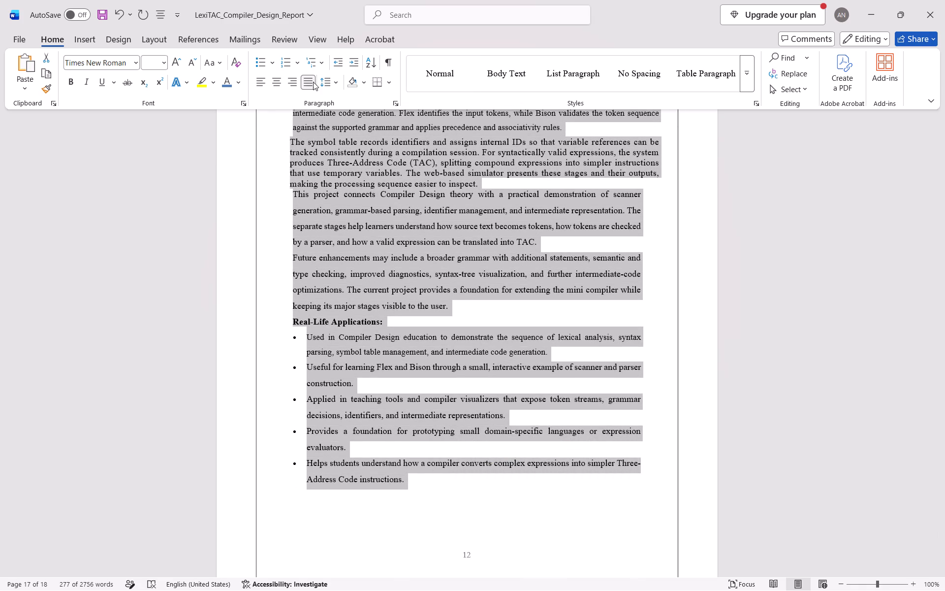
{"action": "right_click", "coordinate": [335, 80]}
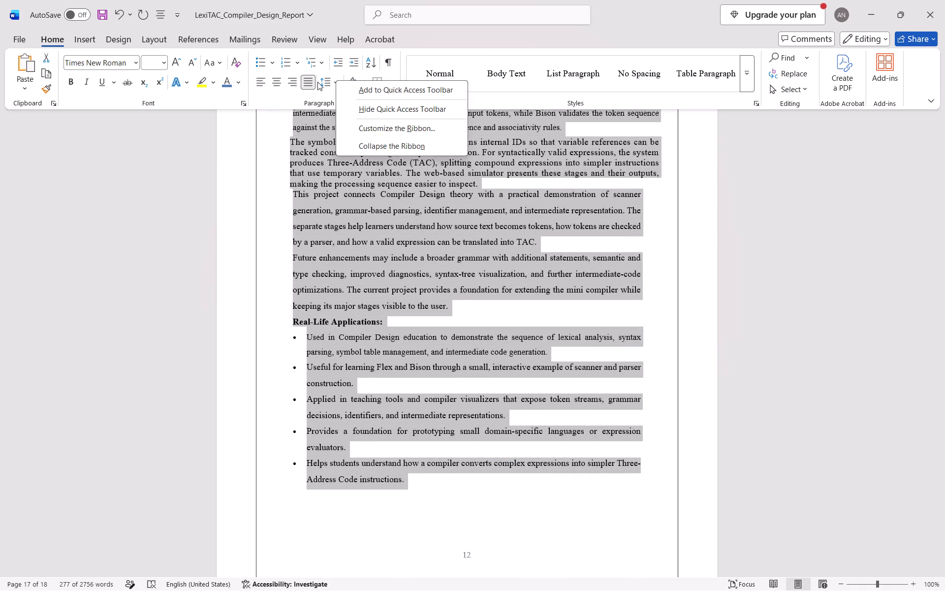
{"action": "left_click", "coordinate": [343, 76]}
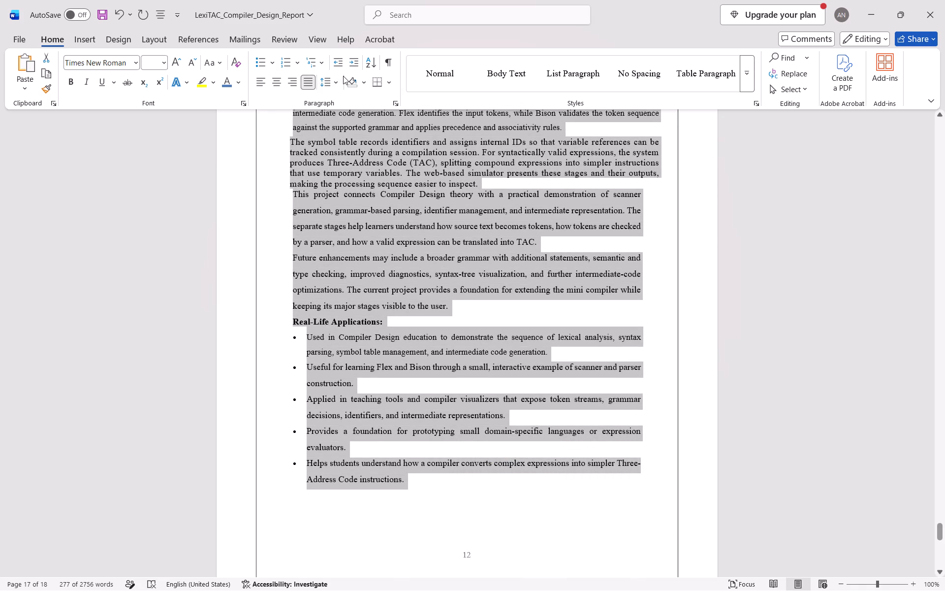
{"action": "left_click", "coordinate": [333, 83]}
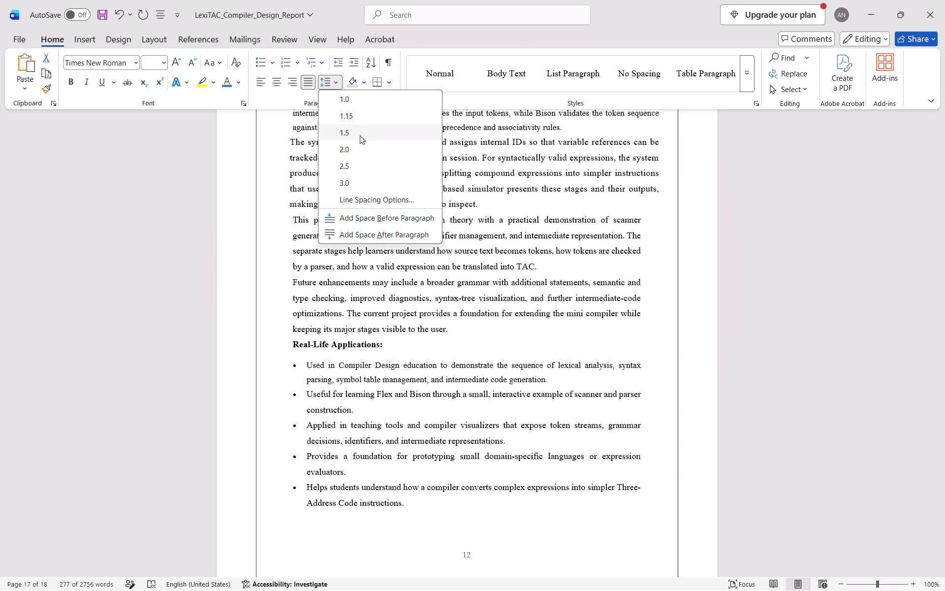
{"action": "left_click", "coordinate": [360, 135]}
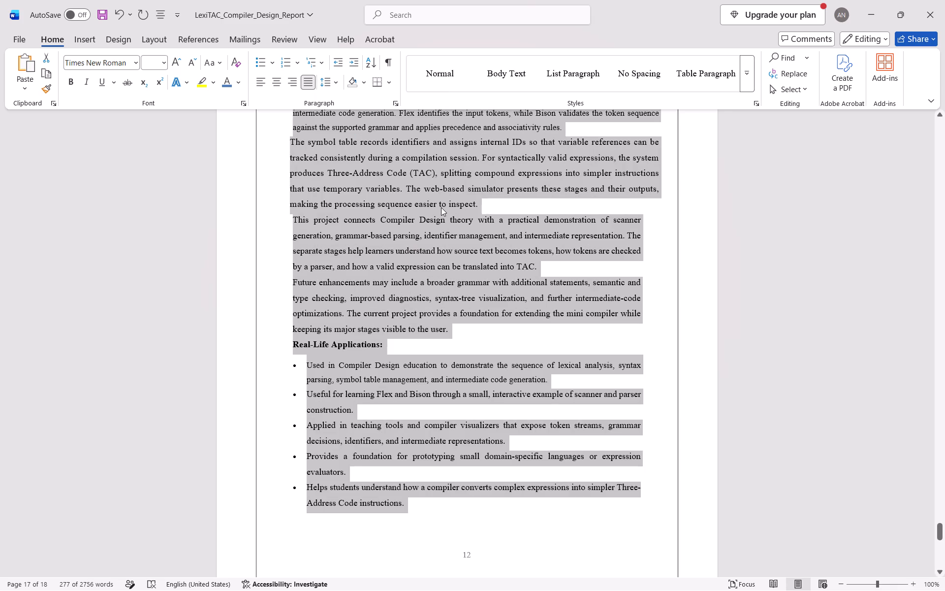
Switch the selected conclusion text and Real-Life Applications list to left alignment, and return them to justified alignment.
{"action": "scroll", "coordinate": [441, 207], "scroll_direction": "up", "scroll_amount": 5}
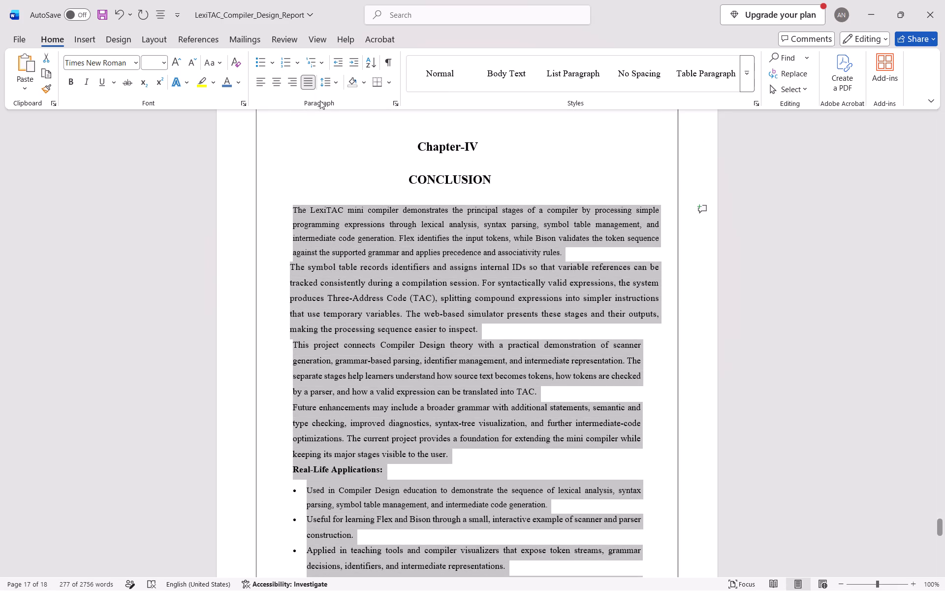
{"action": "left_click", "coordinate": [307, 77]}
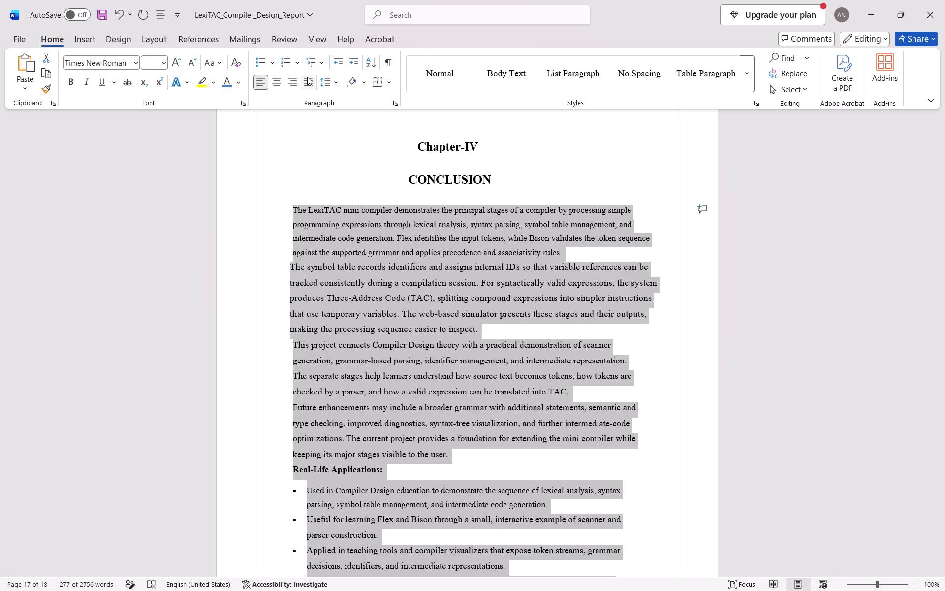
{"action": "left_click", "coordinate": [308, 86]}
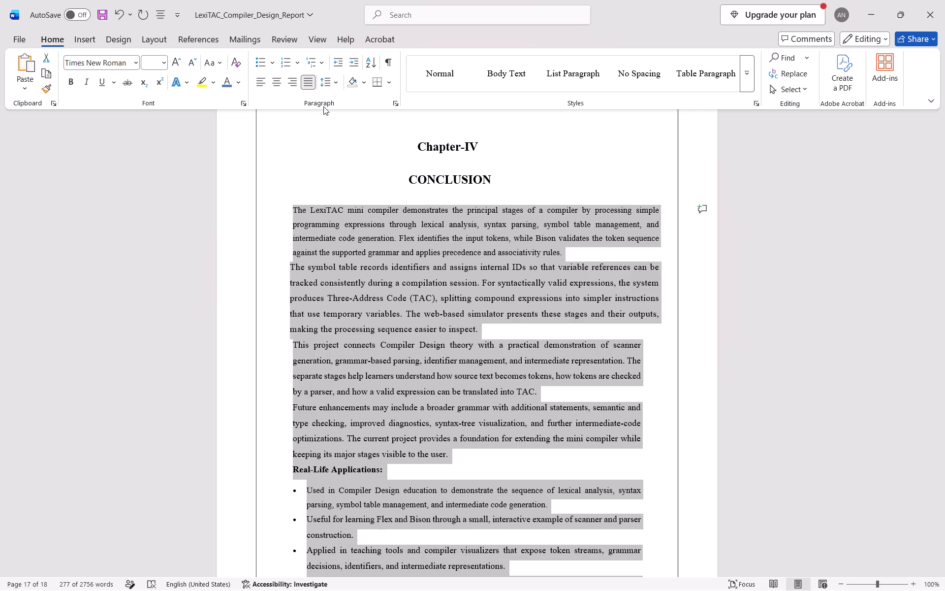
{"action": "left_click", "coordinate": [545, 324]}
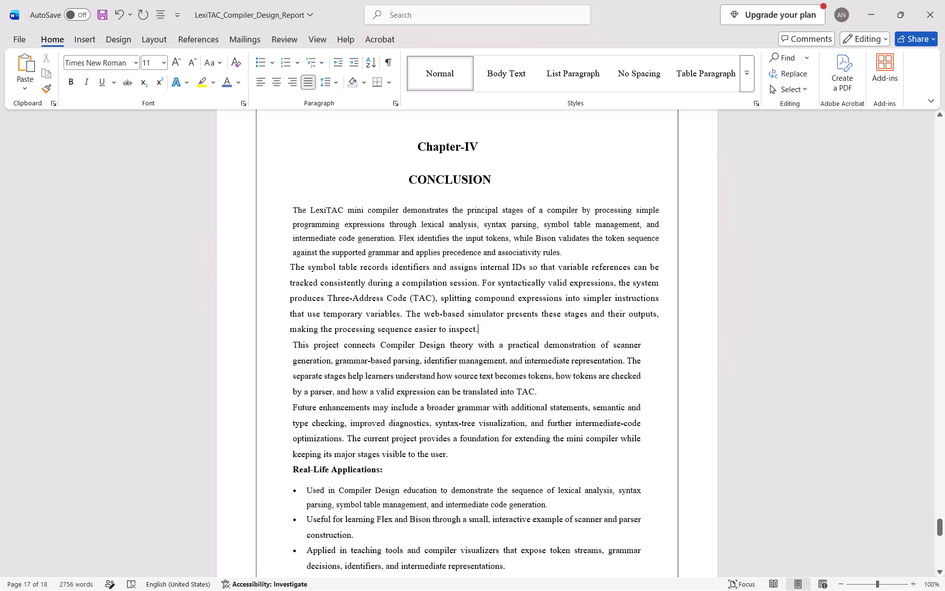
Examine the respaced conclusion, its Real-Life Applications list and the surrounding scenario and references pages for layout problems.
{"action": "scroll", "coordinate": [616, 365], "scroll_direction": "down", "scroll_amount": 1}
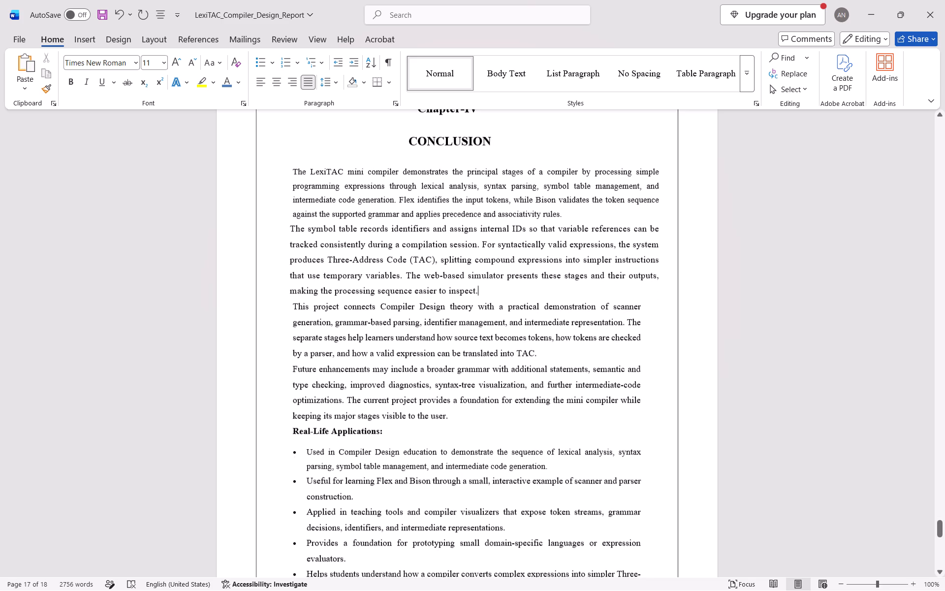
{"action": "scroll", "coordinate": [616, 365], "scroll_direction": "down", "scroll_amount": 1}
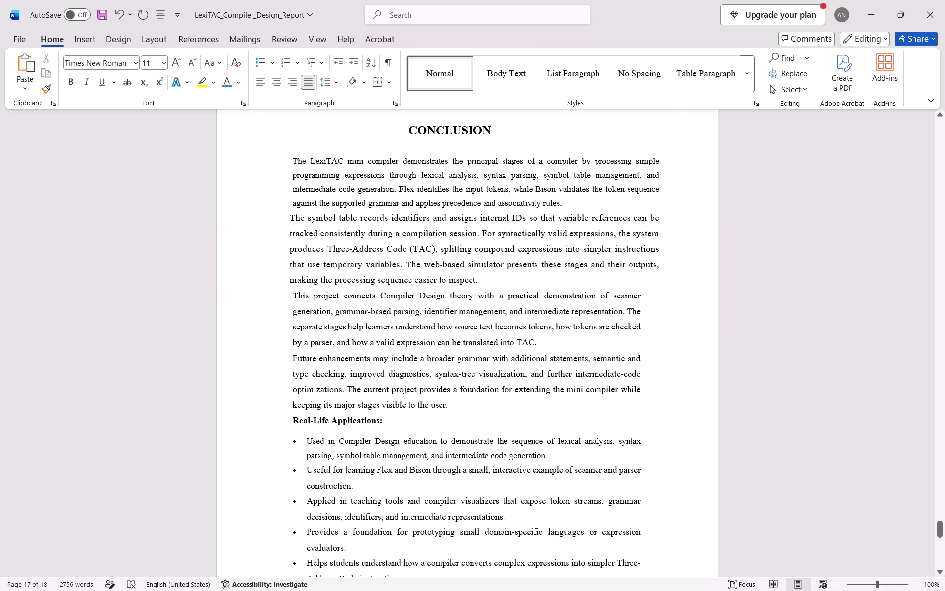
{"action": "scroll", "coordinate": [646, 310], "scroll_direction": "up", "scroll_amount": 1}
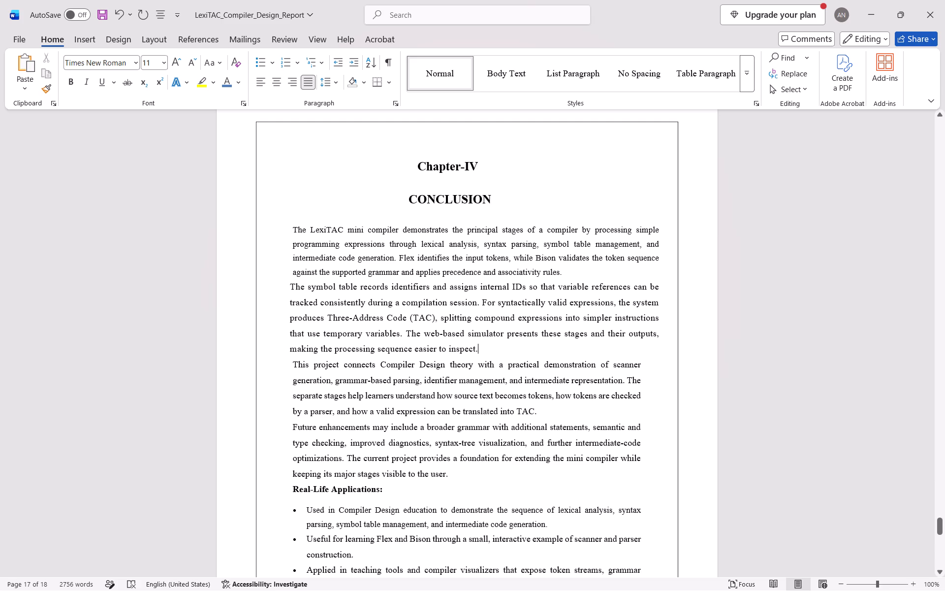
{"action": "scroll", "coordinate": [563, 424], "scroll_direction": "down", "scroll_amount": 3}
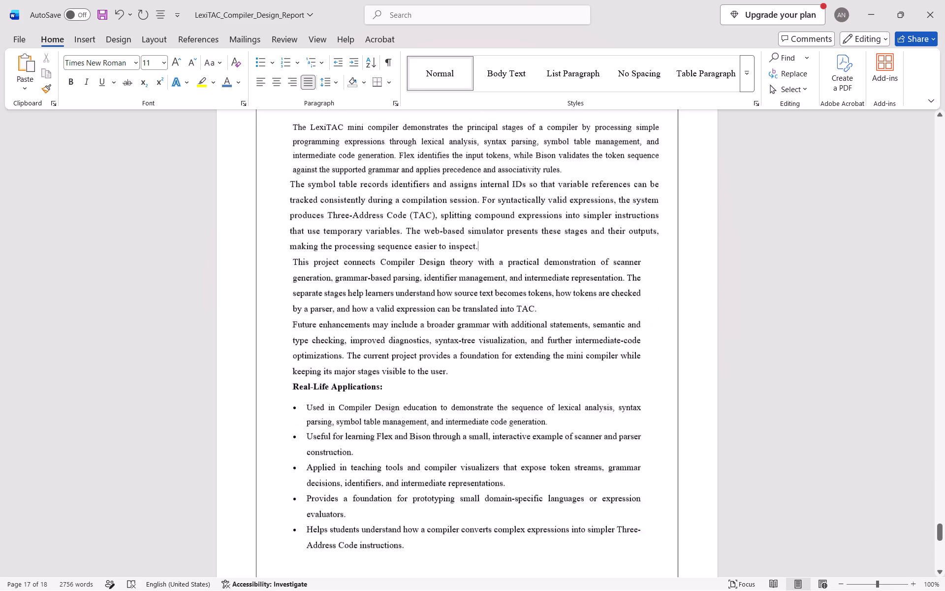
{"action": "scroll", "coordinate": [563, 424], "scroll_direction": "down", "scroll_amount": 6}
{"action": "scroll", "coordinate": [563, 424], "scroll_direction": "up", "scroll_amount": 1}
{"action": "scroll", "coordinate": [563, 424], "scroll_direction": "down", "scroll_amount": 1}
{"action": "scroll", "coordinate": [563, 424], "scroll_direction": "up", "scroll_amount": 6}
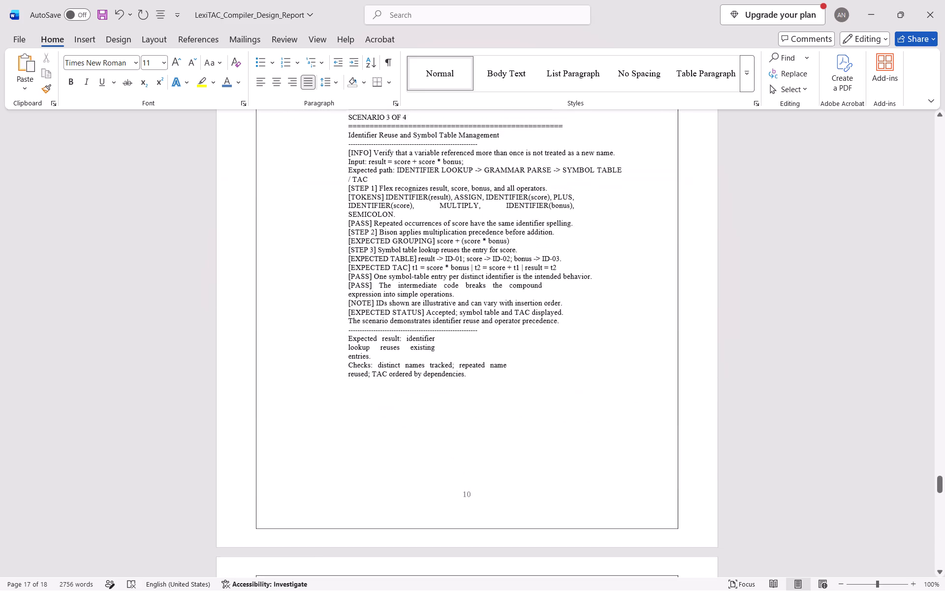
{"action": "scroll", "coordinate": [563, 424], "scroll_direction": "down", "scroll_amount": 14}
{"action": "scroll", "coordinate": [563, 424], "scroll_direction": "down", "scroll_amount": 8}
{"action": "scroll", "coordinate": [563, 424], "scroll_direction": "up", "scroll_amount": 2}
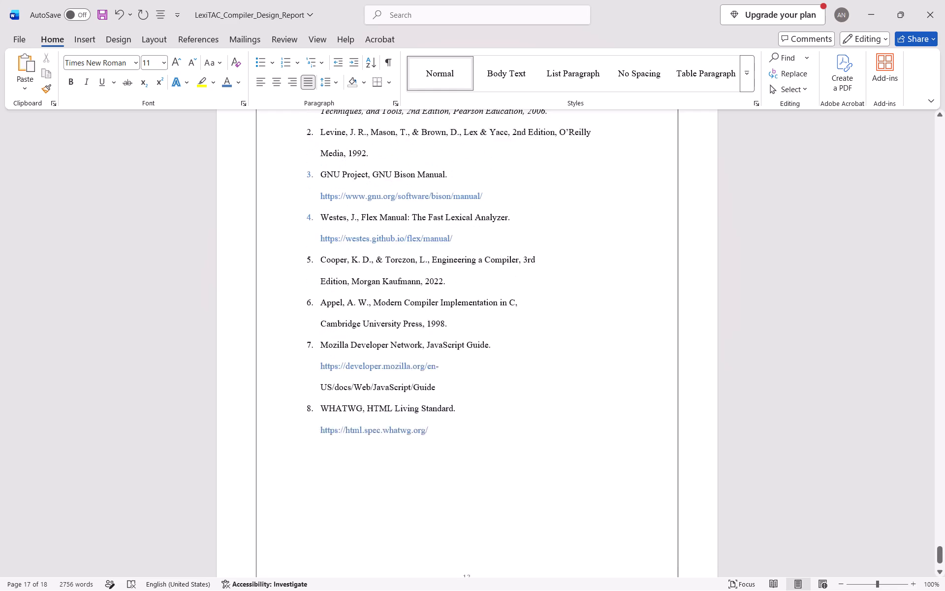
{"action": "scroll", "coordinate": [563, 424], "scroll_direction": "up", "scroll_amount": 5}
{"action": "scroll", "coordinate": [563, 424], "scroll_direction": "down", "scroll_amount": 1}
{"action": "scroll", "coordinate": [563, 424], "scroll_direction": "up", "scroll_amount": 1}
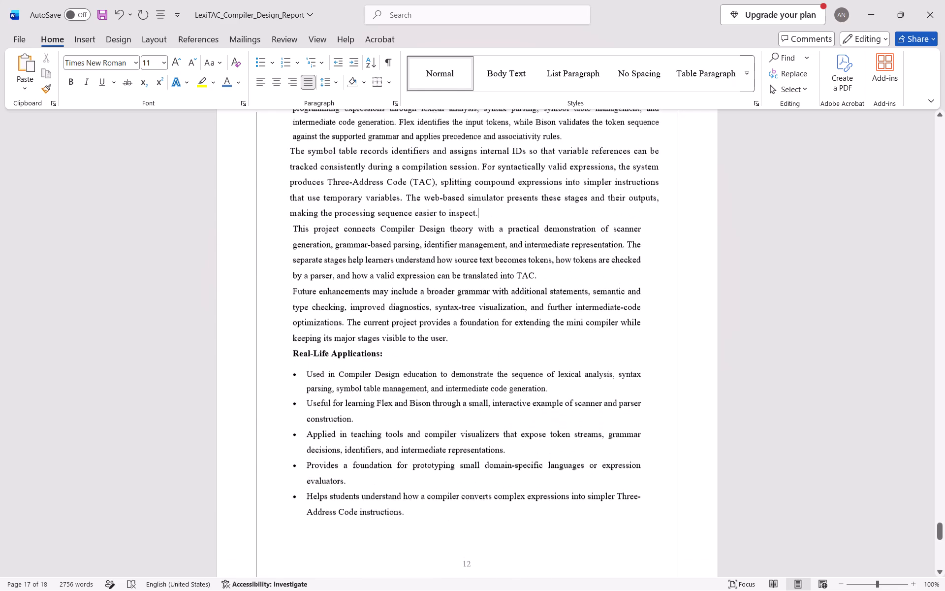
Preview other paragraph styles, such as Table Paragraph and List Paragraph, on the conclusion's second and third paragraphs without applying them.
{"action": "scroll", "coordinate": [563, 424], "scroll_direction": "up", "scroll_amount": 1}
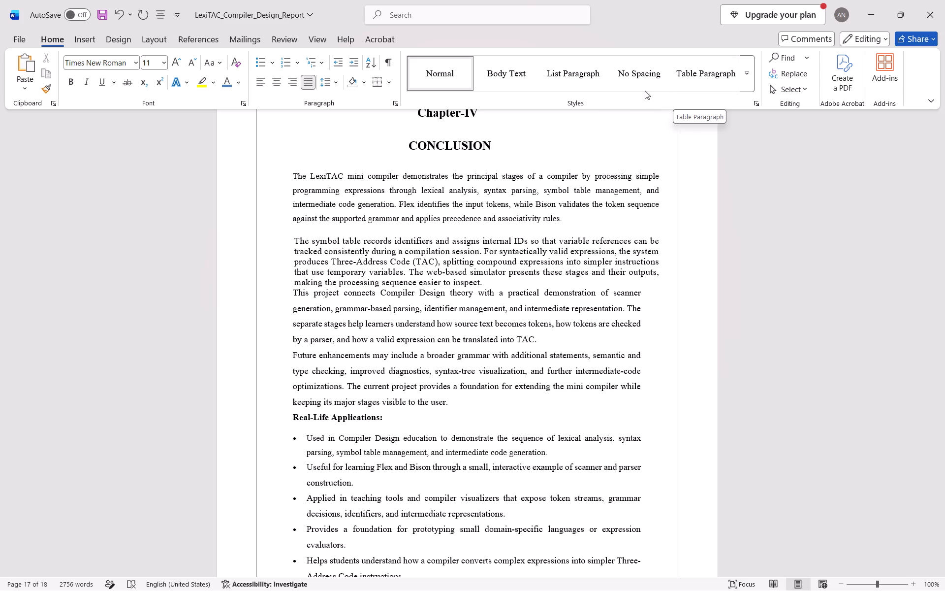
{"action": "left_click", "coordinate": [585, 283]}
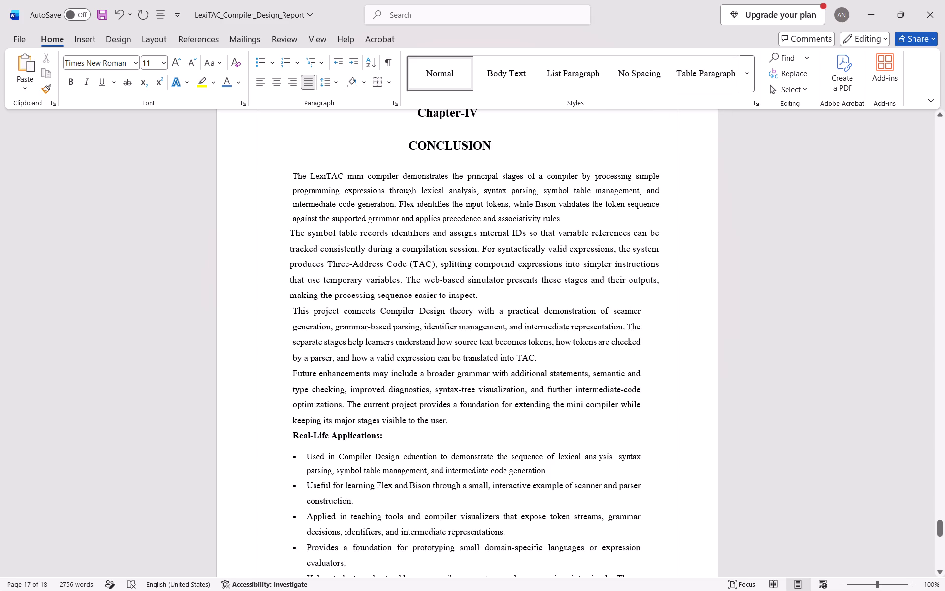
{"action": "left_click", "coordinate": [592, 304]}
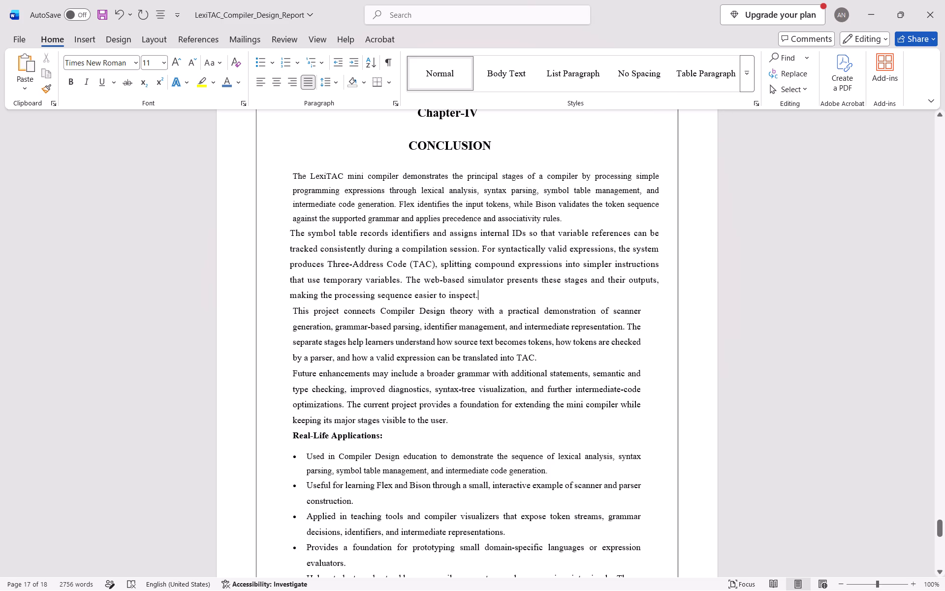
{"action": "left_click", "coordinate": [641, 347]}
{"action": "left_click", "coordinate": [639, 352]}
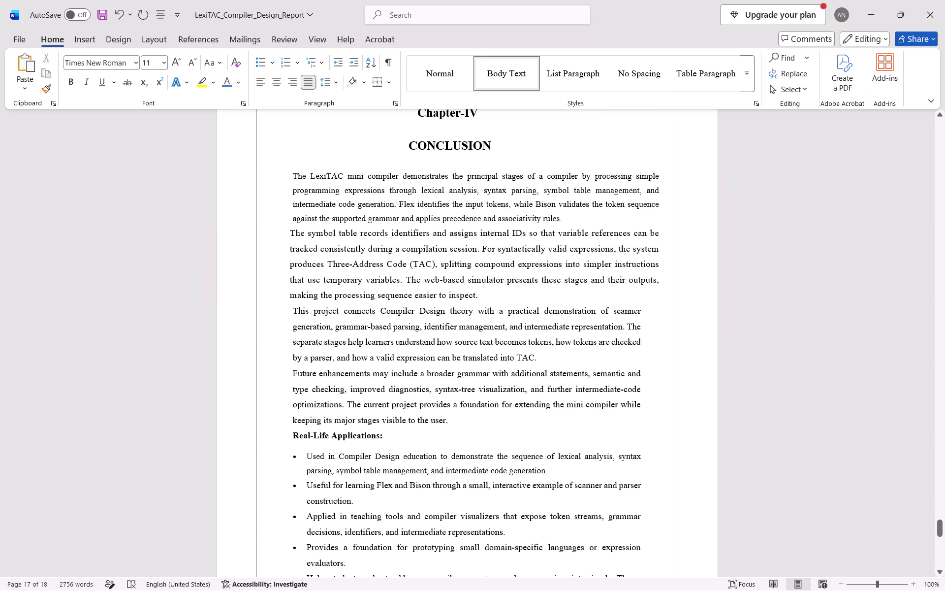
{"action": "left_click", "coordinate": [631, 365]}
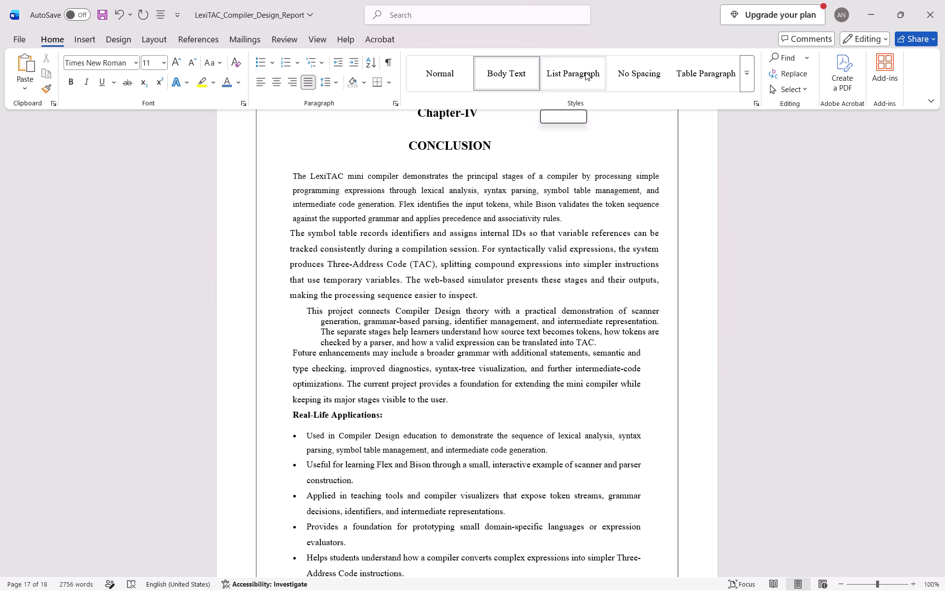
{"action": "left_click", "coordinate": [591, 294]}
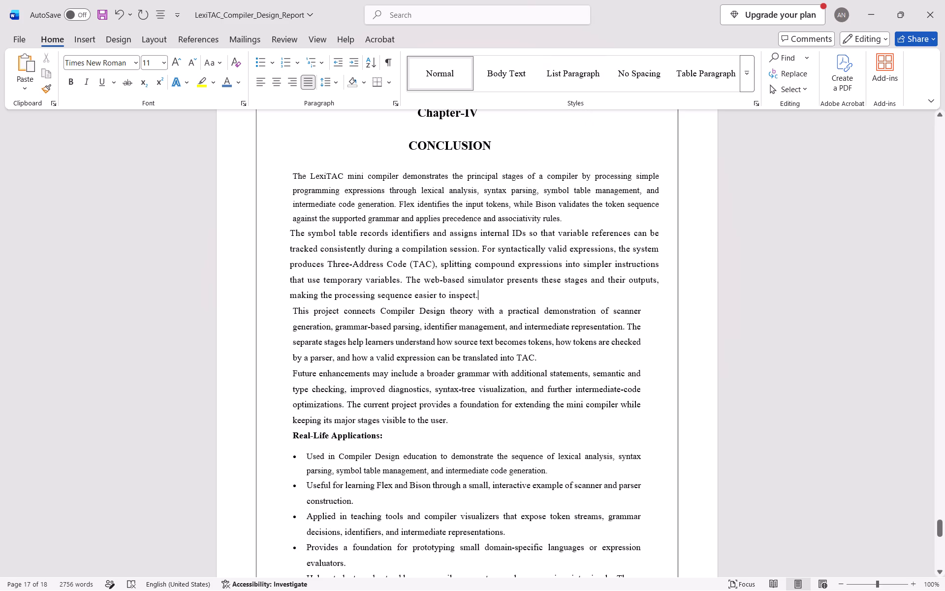
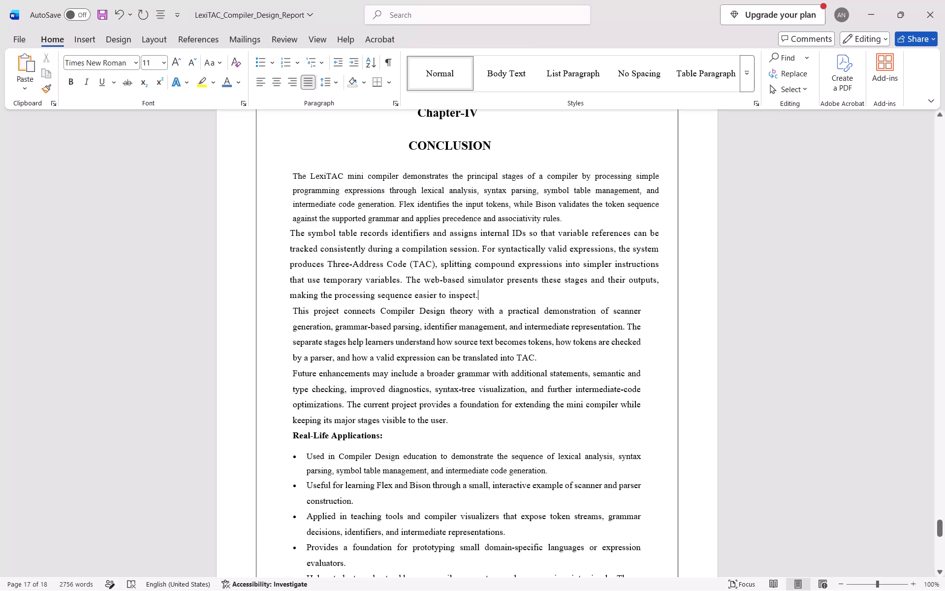
Apply the No Spacing style to the conclusion's third and fourth paragraphs, from "This project connects" through "visible to the user.".
{"action": "scroll", "coordinate": [416, 282], "scroll_direction": "down", "scroll_amount": 2}
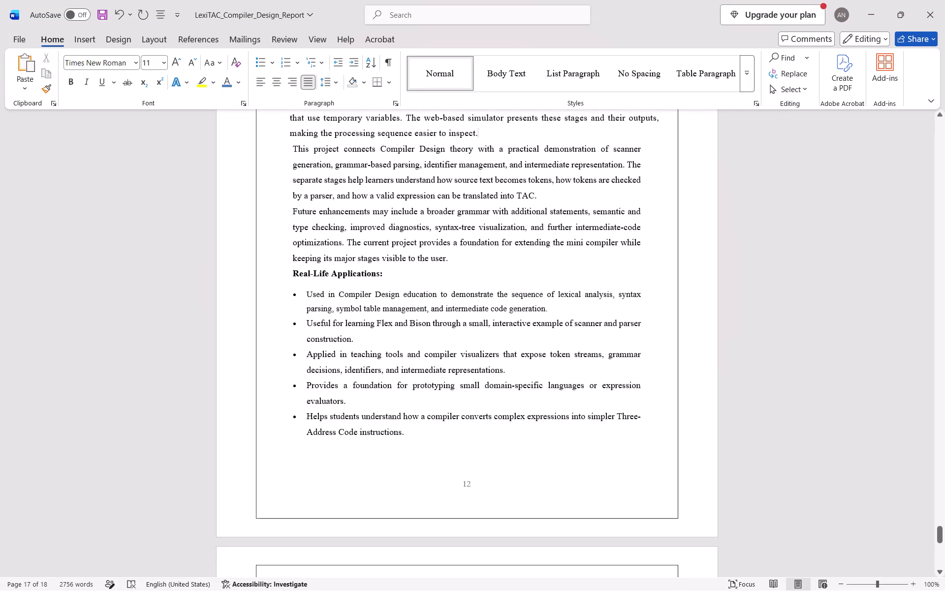
{"action": "left_click_drag", "start_coordinate": [294, 150], "coordinate": [517, 247]}
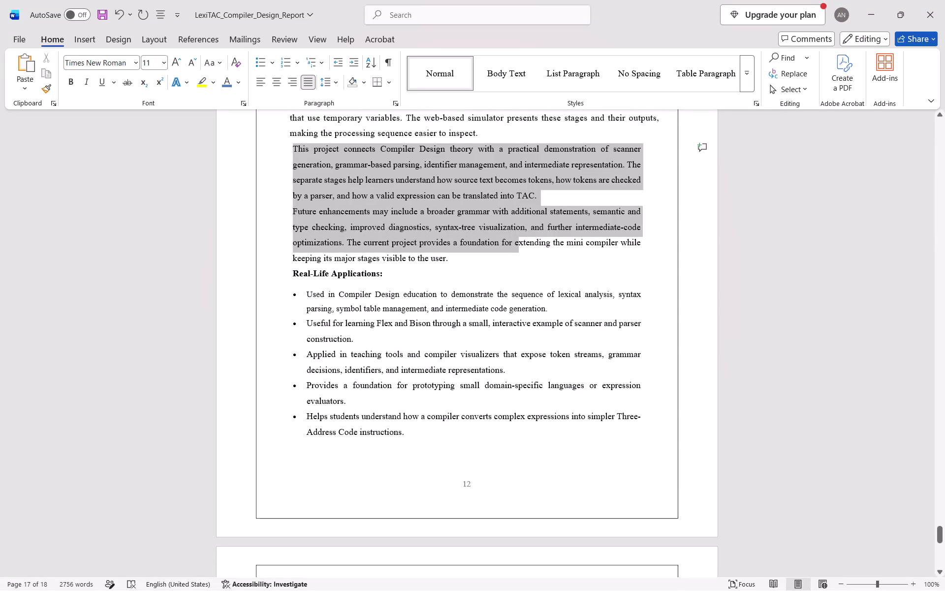
{"action": "left_click_drag", "start_coordinate": [517, 247], "coordinate": [516, 241]}
{"action": "scroll", "coordinate": [516, 241], "scroll_direction": "up", "scroll_amount": 1}
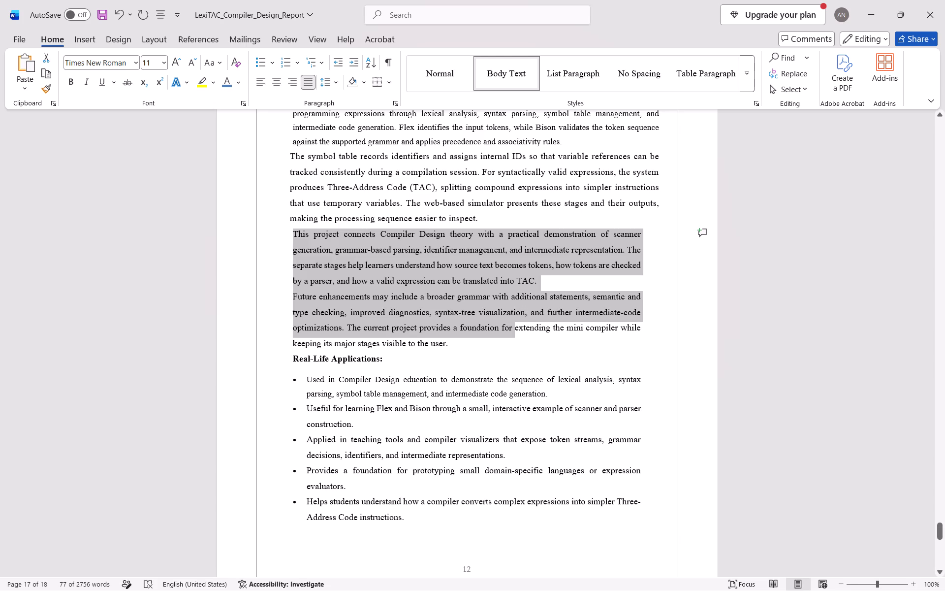
{"action": "left_click", "coordinate": [483, 351]}
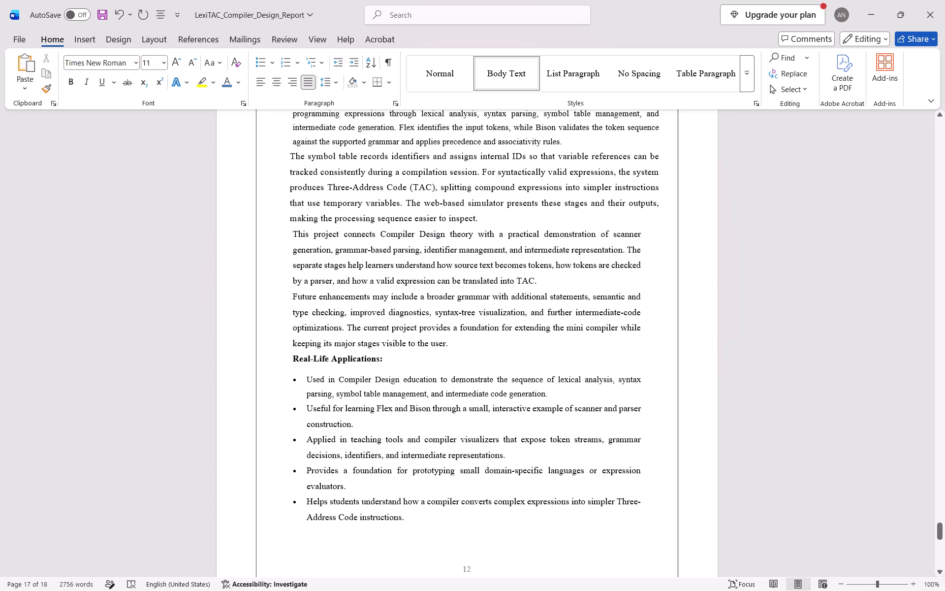
{"action": "left_click_drag", "start_coordinate": [466, 346], "coordinate": [292, 237]}
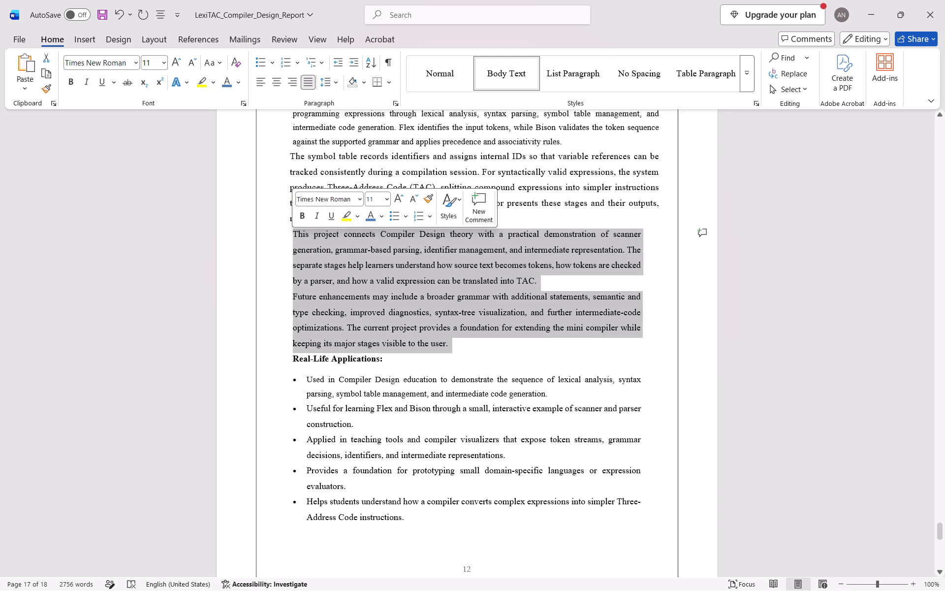
{"action": "left_click", "coordinate": [551, 80]}
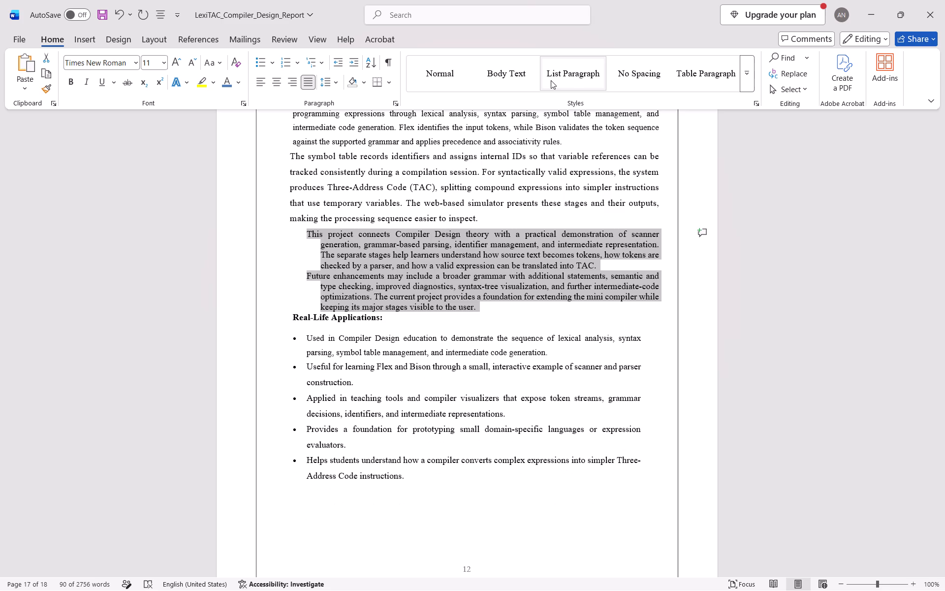
{"action": "left_click", "coordinate": [618, 75]}
{"action": "left_click", "coordinate": [582, 321]}
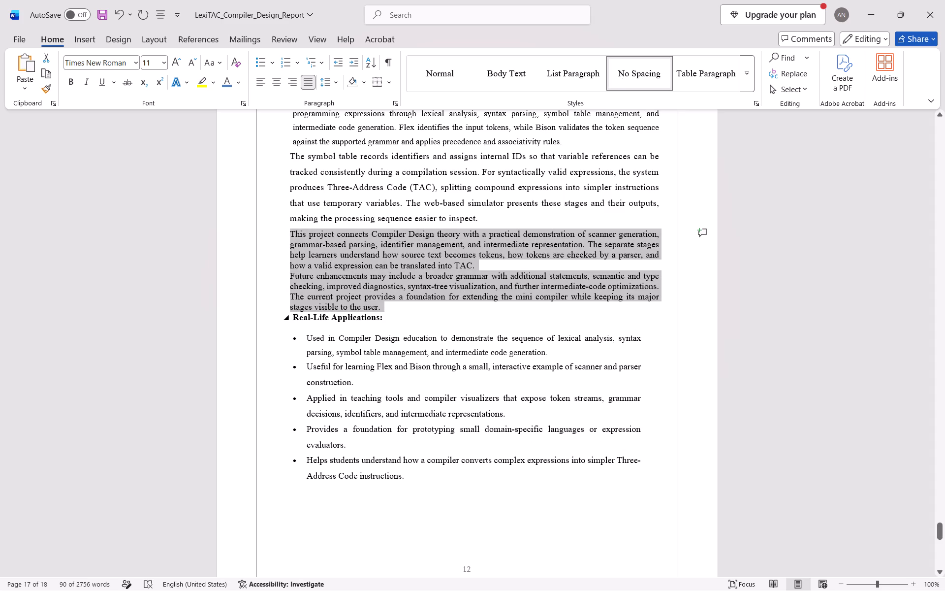
Insert a blank line between the conclusion's last paragraph and the Real-Life Applications heading.
{"action": "scroll", "coordinate": [582, 321], "scroll_direction": "up", "scroll_amount": 1}
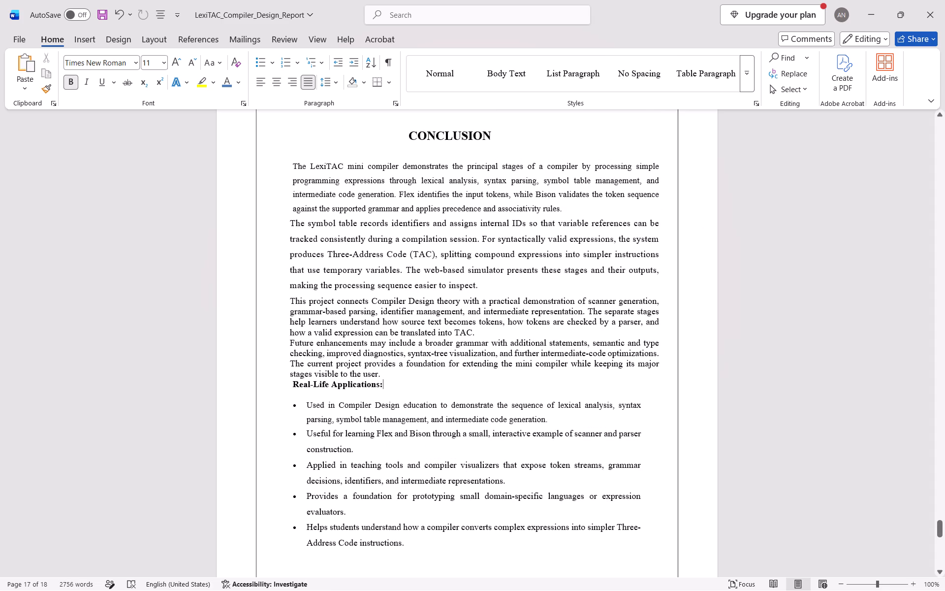
{"action": "left_click", "coordinate": [292, 382]}
{"action": "key", "text": "Return"}
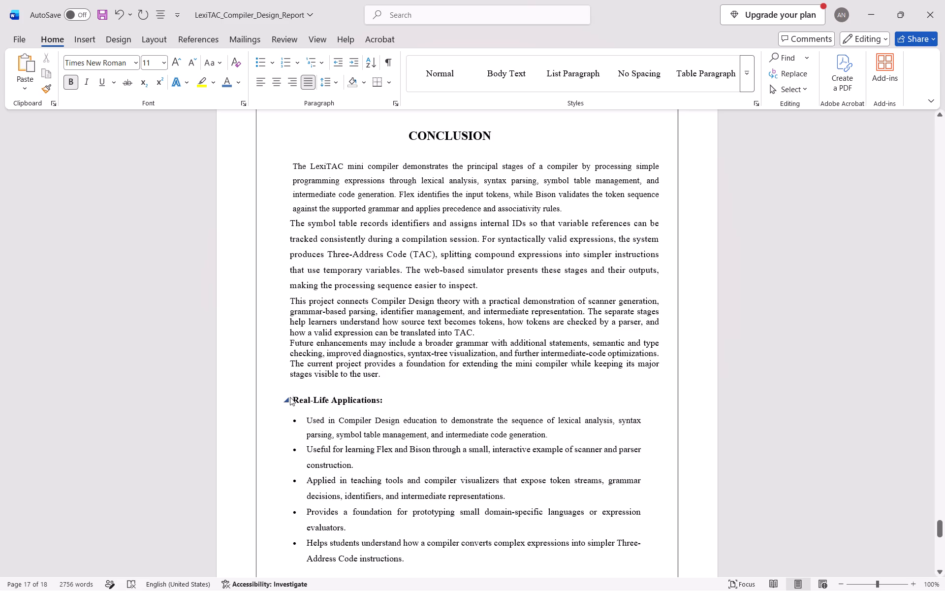
Set the line spacing of the conclusion's "This project connects" and "Future enhancements" paragraphs to 1.5.
{"action": "left_click_drag", "start_coordinate": [285, 301], "coordinate": [337, 325]}
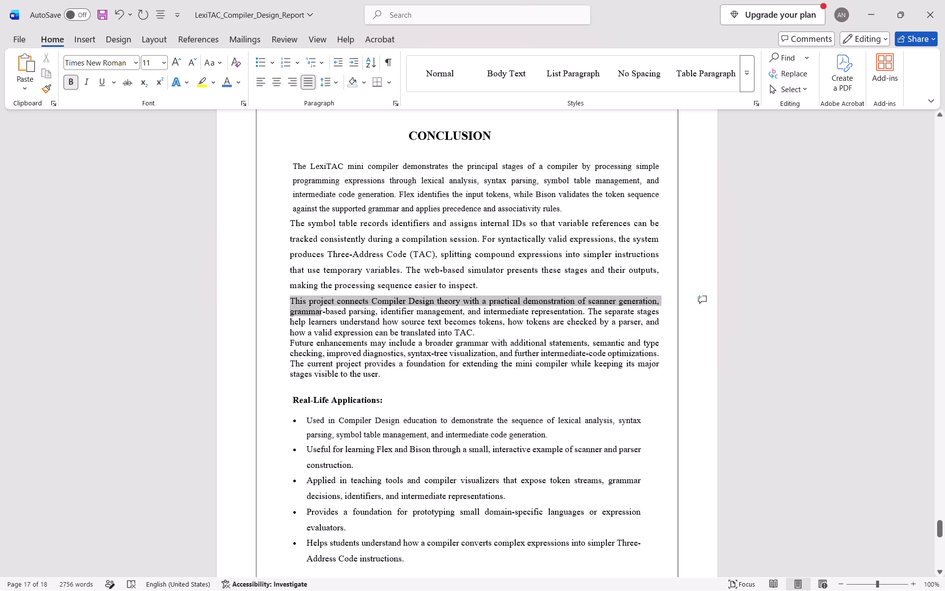
{"action": "left_click_drag", "start_coordinate": [337, 325], "coordinate": [378, 373]}
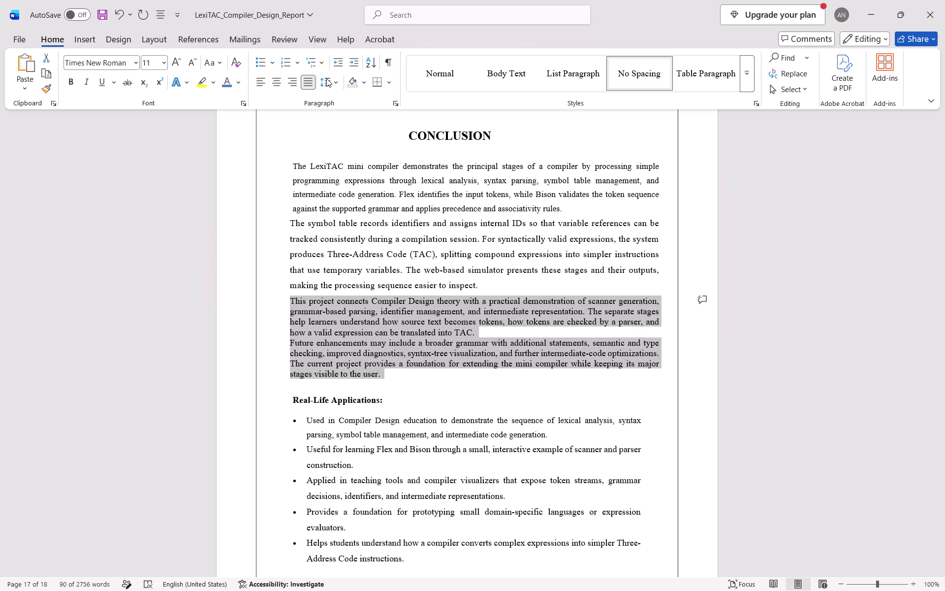
{"action": "left_click", "coordinate": [333, 82]}
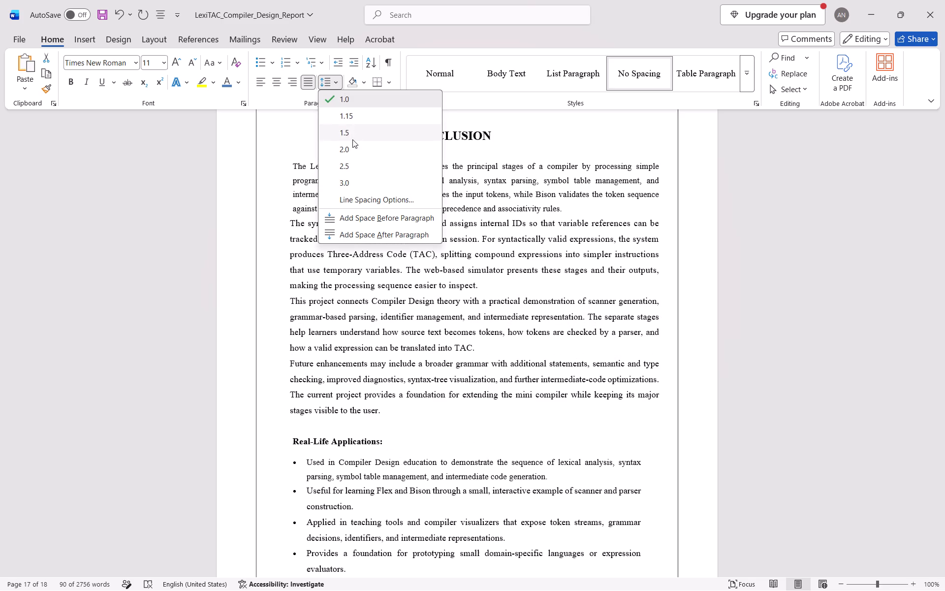
{"action": "left_click", "coordinate": [352, 139]}
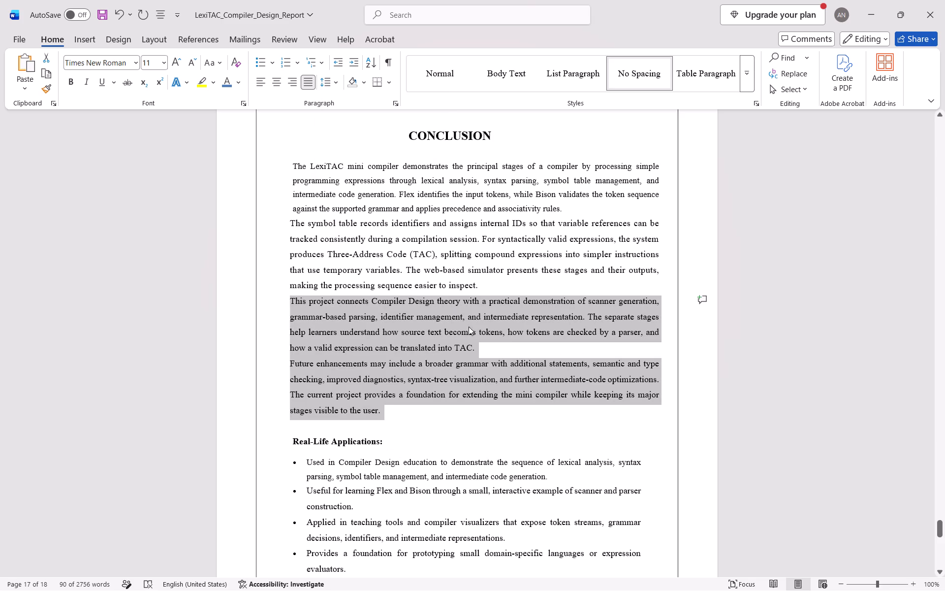
{"action": "left_click", "coordinate": [497, 334]}
Apply the No Spacing style to all five bulleted items under Real-Life Applications.
{"action": "scroll", "coordinate": [497, 334], "scroll_direction": "down", "scroll_amount": 3}
{"action": "scroll", "coordinate": [497, 334], "scroll_direction": "up", "scroll_amount": 1}
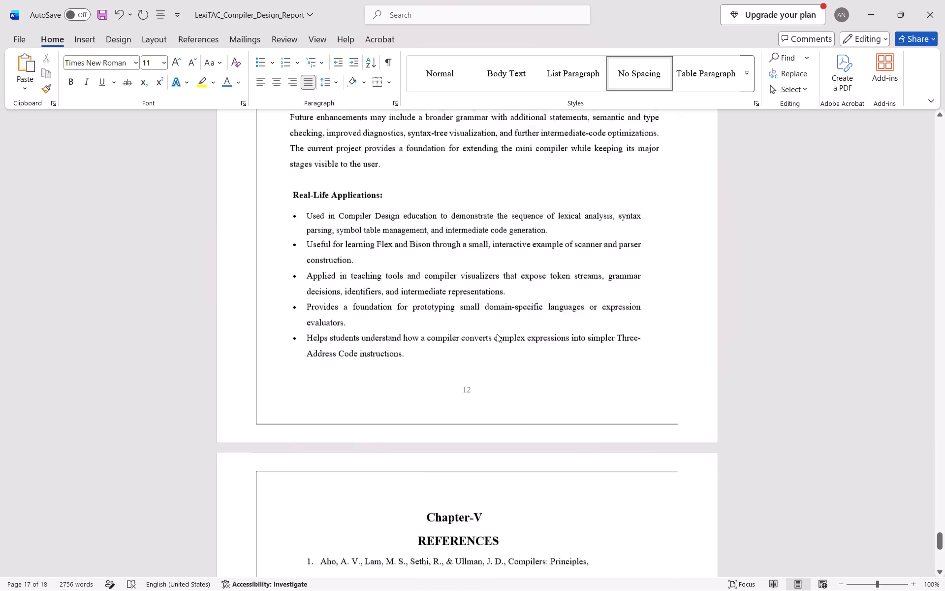
{"action": "scroll", "coordinate": [497, 334], "scroll_direction": "up", "scroll_amount": 1}
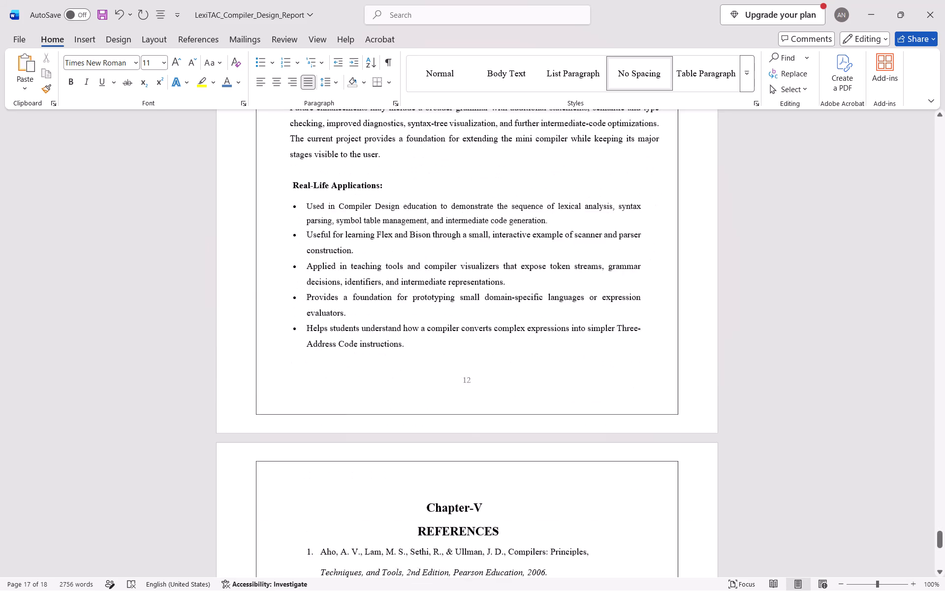
{"action": "scroll", "coordinate": [315, 281], "scroll_direction": "up", "scroll_amount": 1}
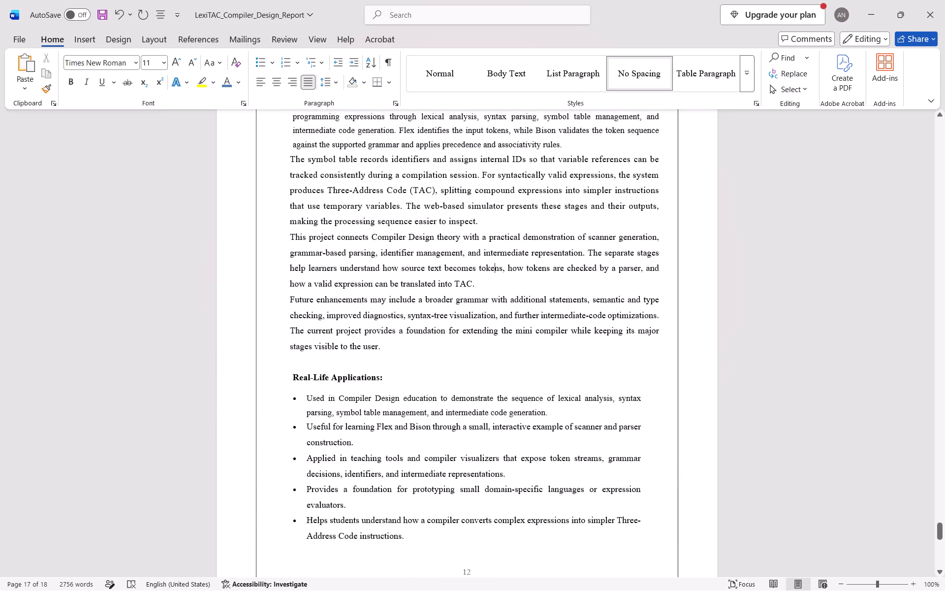
{"action": "scroll", "coordinate": [315, 281], "scroll_direction": "up", "scroll_amount": 1}
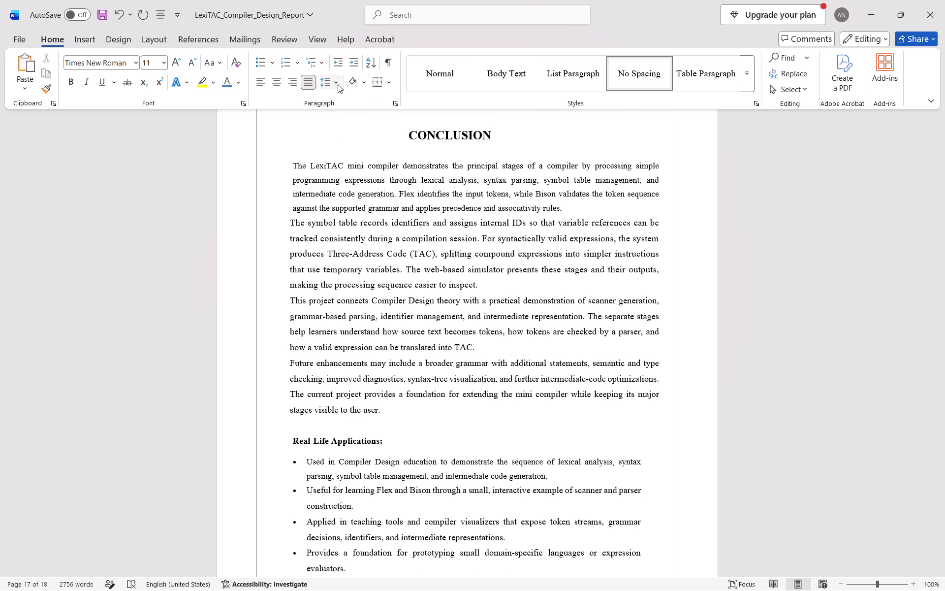
{"action": "scroll", "coordinate": [391, 292], "scroll_direction": "down", "scroll_amount": 3}
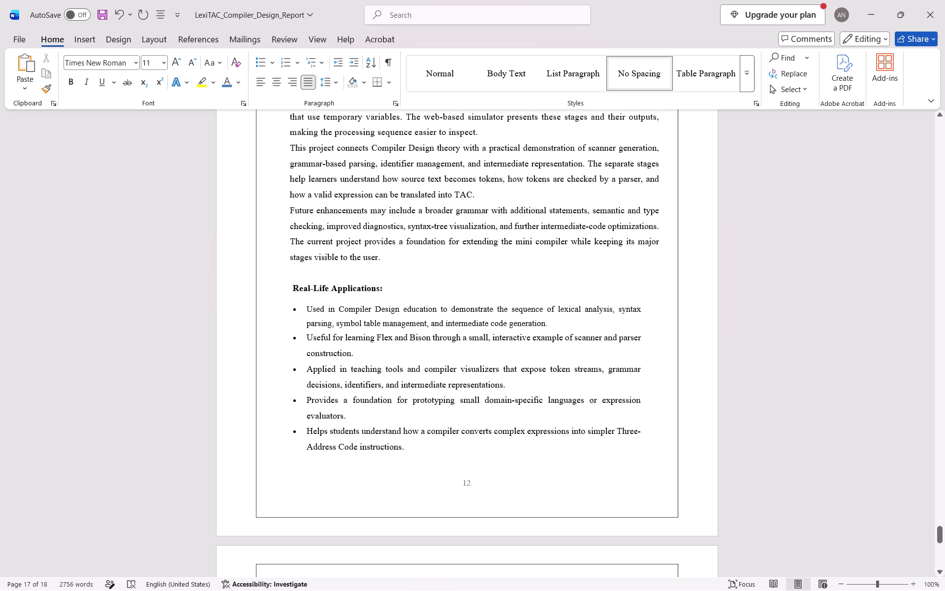
{"action": "left_click_drag", "start_coordinate": [303, 311], "coordinate": [399, 446]}
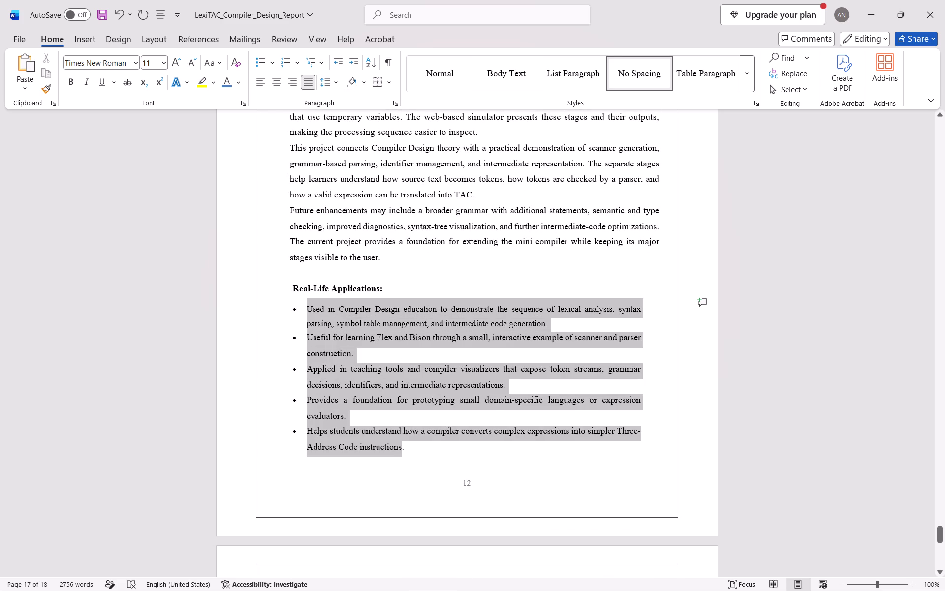
{"action": "left_click_drag", "start_coordinate": [399, 446], "coordinate": [398, 445]}
{"action": "left_click", "coordinate": [658, 70]}
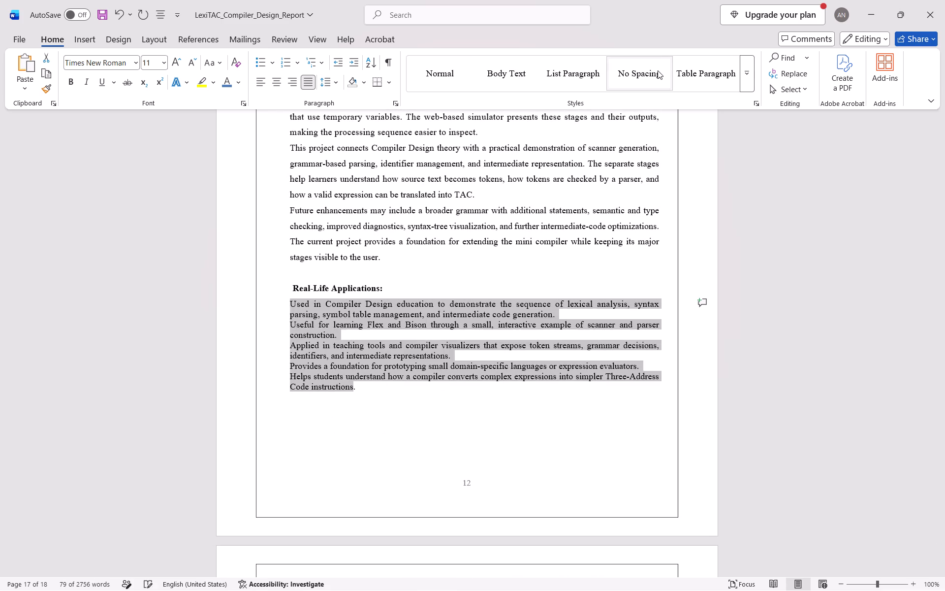
Set the line spacing of the five Real-Life Applications items to 1.5, and increase it to 2.0.
{"action": "left_click", "coordinate": [339, 79]}
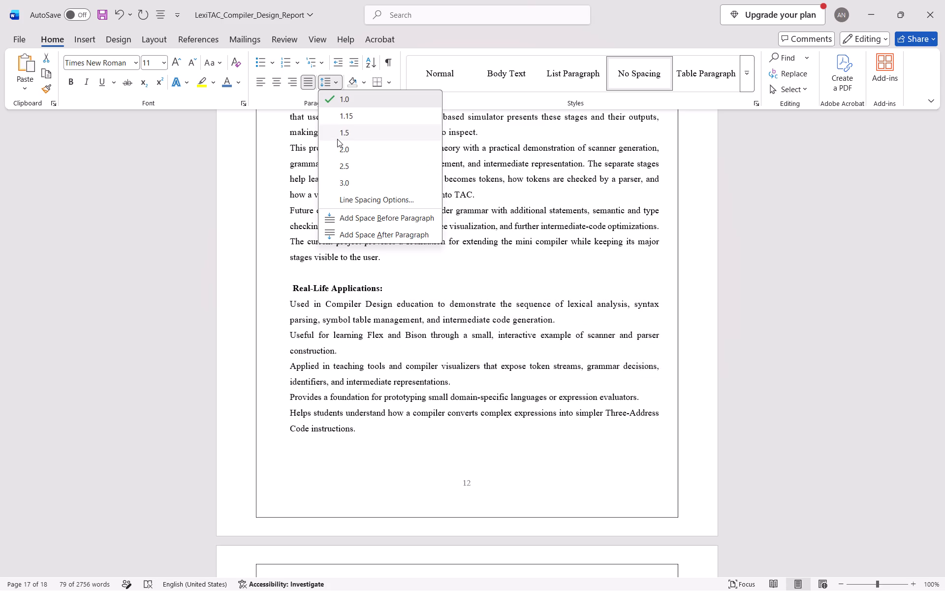
{"action": "left_click", "coordinate": [337, 139]}
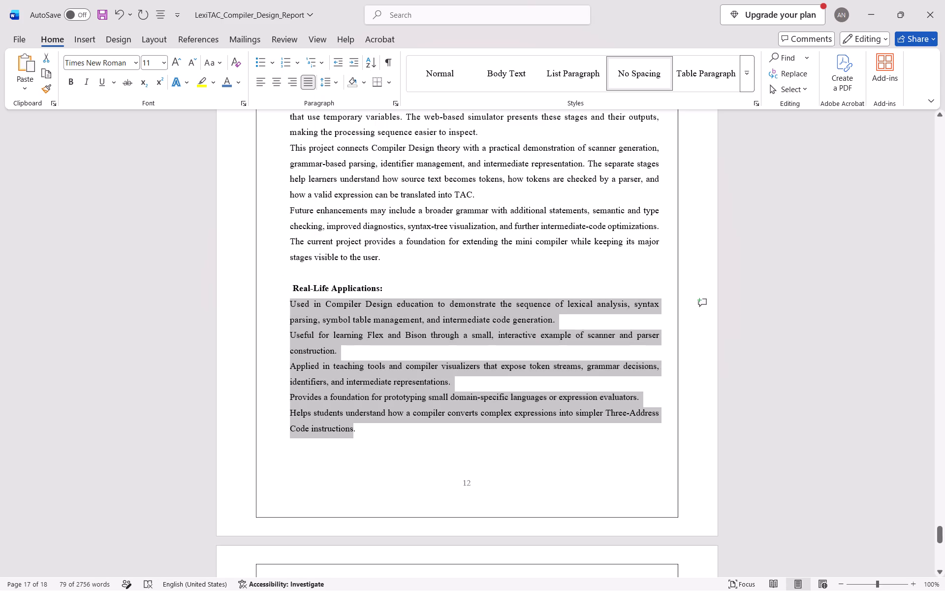
{"action": "left_click", "coordinate": [334, 81]}
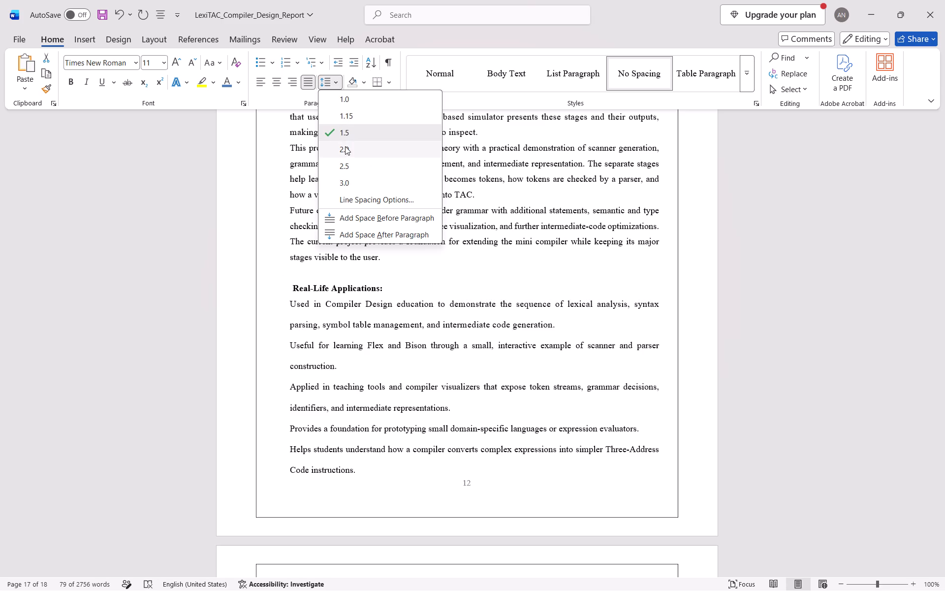
{"action": "left_click", "coordinate": [345, 147]}
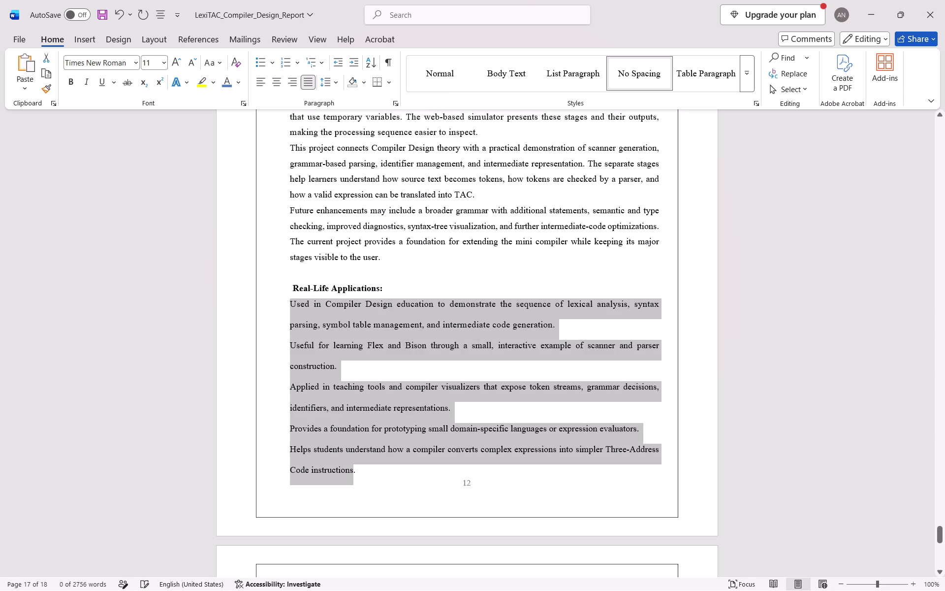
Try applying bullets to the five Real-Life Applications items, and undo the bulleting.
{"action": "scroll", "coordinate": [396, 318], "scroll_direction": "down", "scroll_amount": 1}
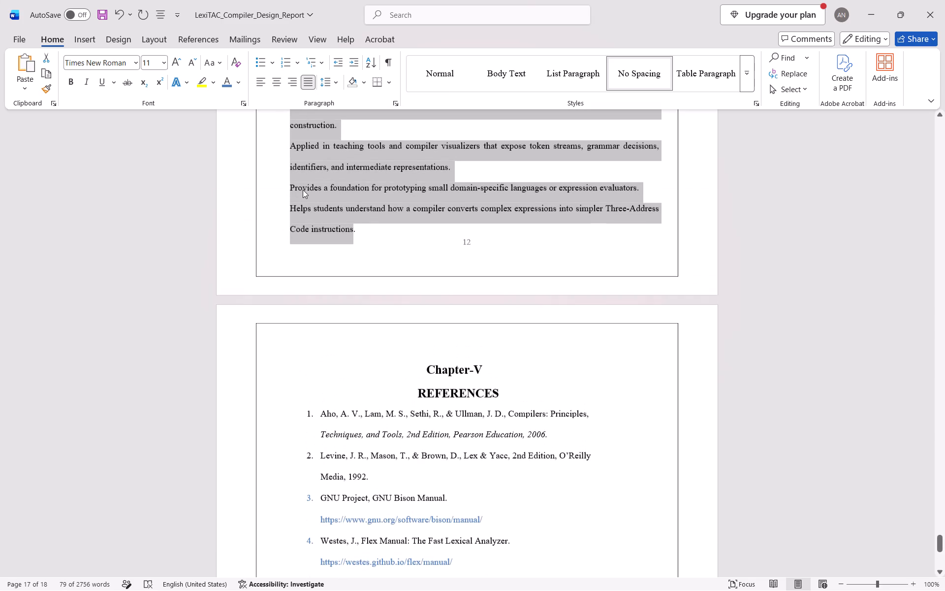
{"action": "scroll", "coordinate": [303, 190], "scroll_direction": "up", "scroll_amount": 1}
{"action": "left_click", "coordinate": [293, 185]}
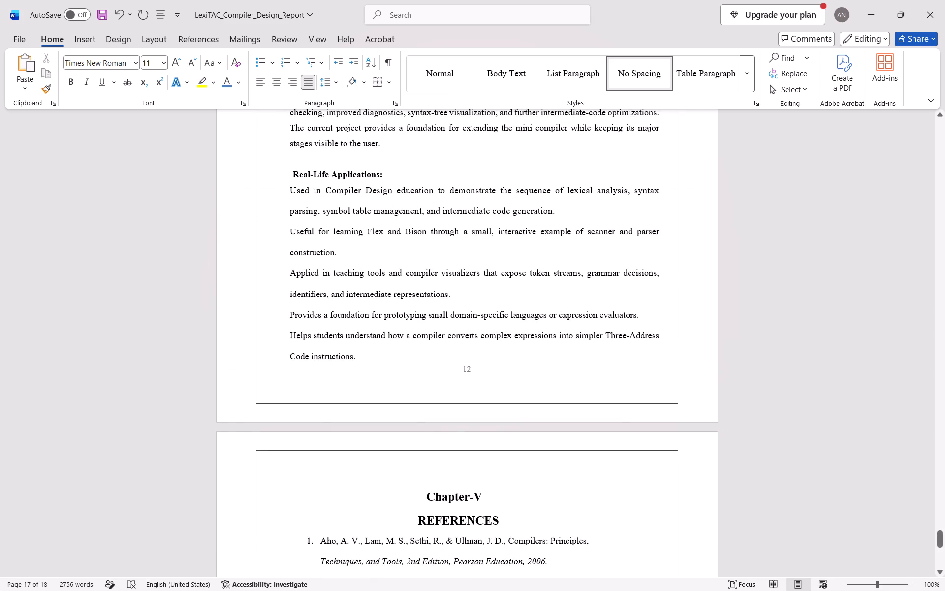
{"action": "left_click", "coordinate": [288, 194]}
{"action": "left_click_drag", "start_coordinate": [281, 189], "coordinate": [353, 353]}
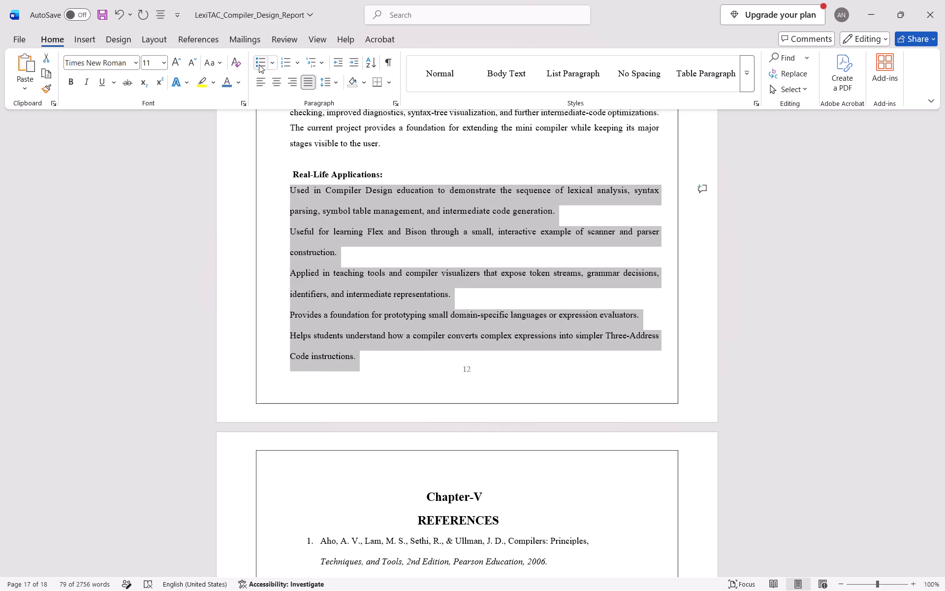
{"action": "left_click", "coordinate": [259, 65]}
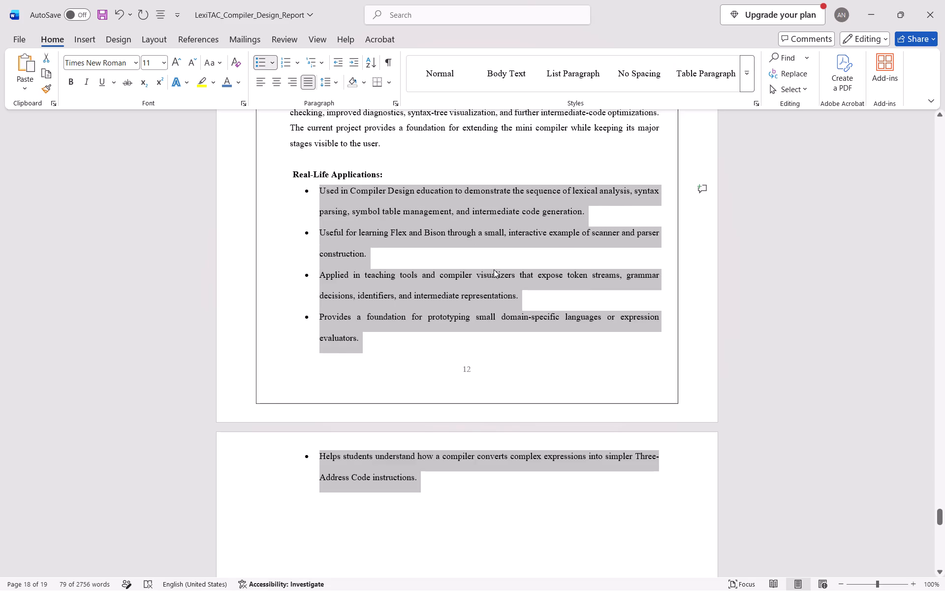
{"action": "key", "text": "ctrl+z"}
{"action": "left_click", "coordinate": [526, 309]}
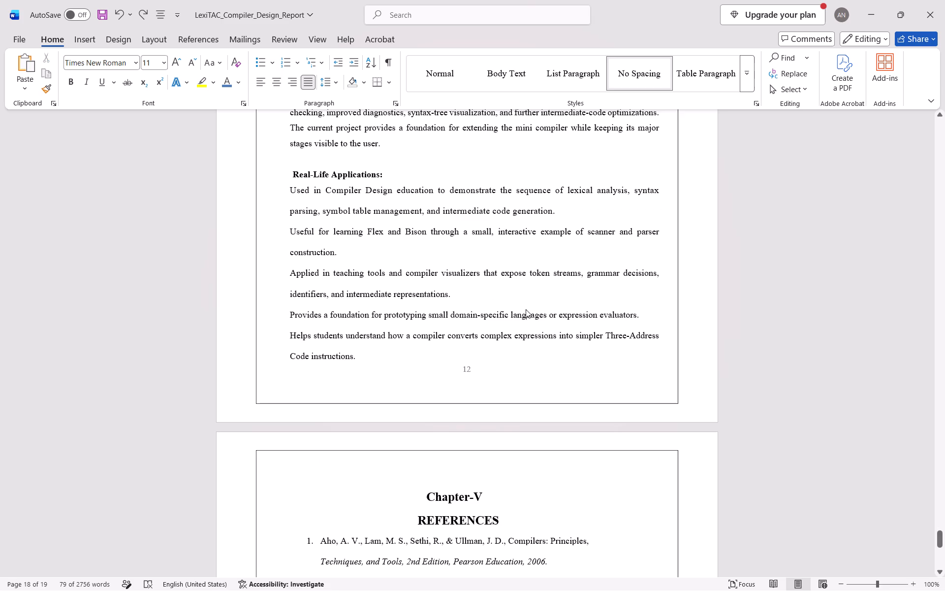
Format the five Real-Life Applications items as a bulleted list.
{"action": "left_click", "coordinate": [288, 192]}
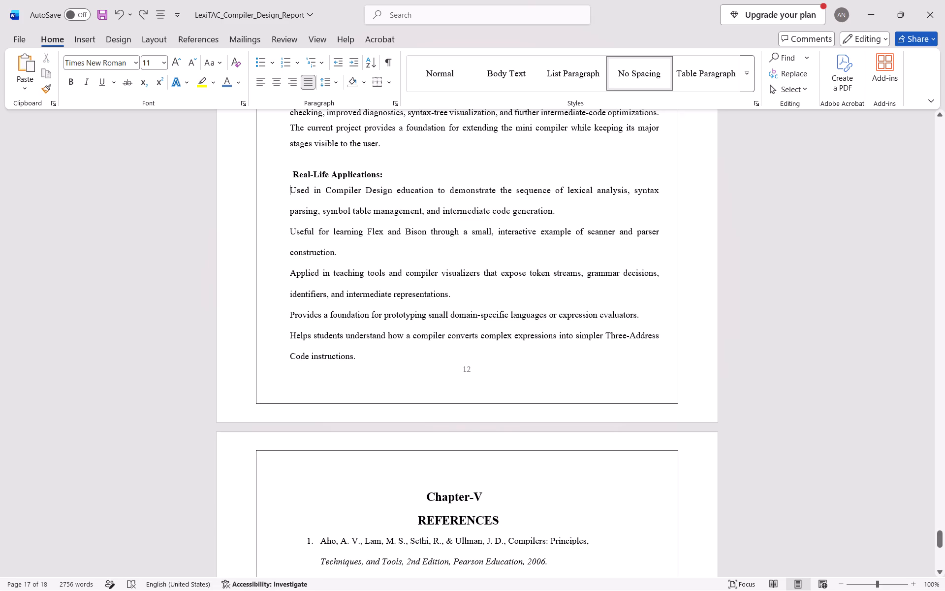
{"action": "left_click_drag", "start_coordinate": [288, 192], "coordinate": [324, 246]}
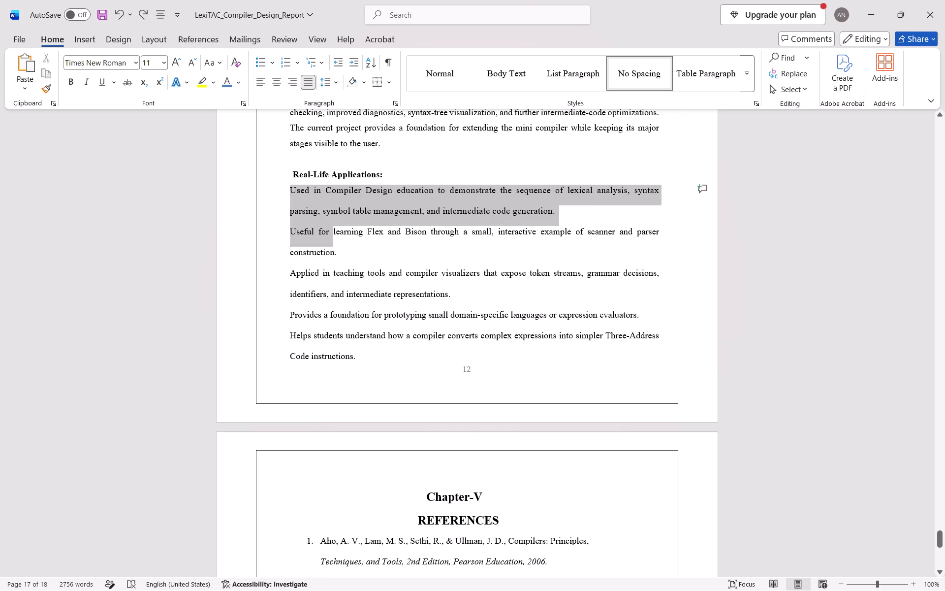
{"action": "left_click_drag", "start_coordinate": [324, 246], "coordinate": [349, 340]}
{"action": "left_click_drag", "start_coordinate": [358, 351], "coordinate": [286, 192]}
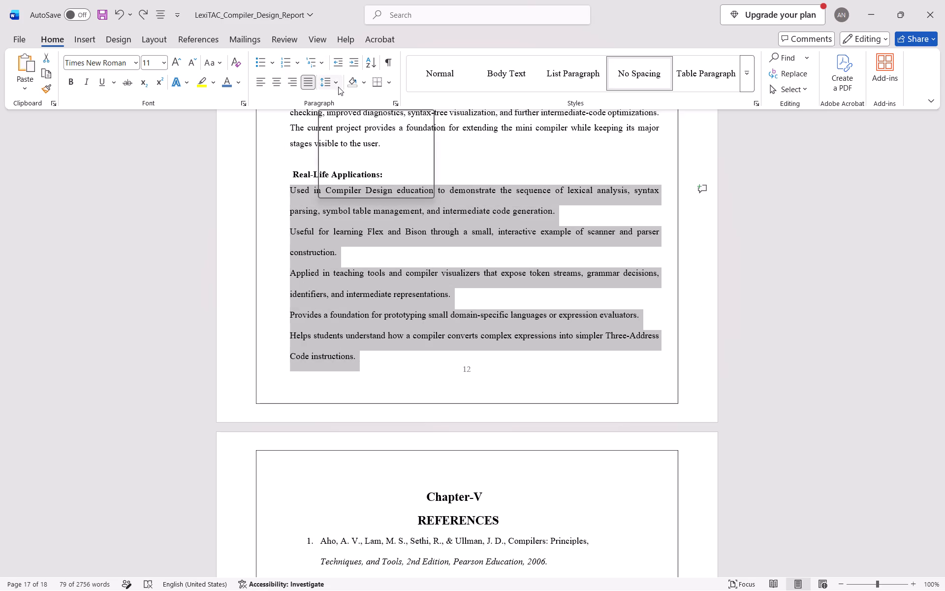
{"action": "left_click", "coordinate": [261, 63]}
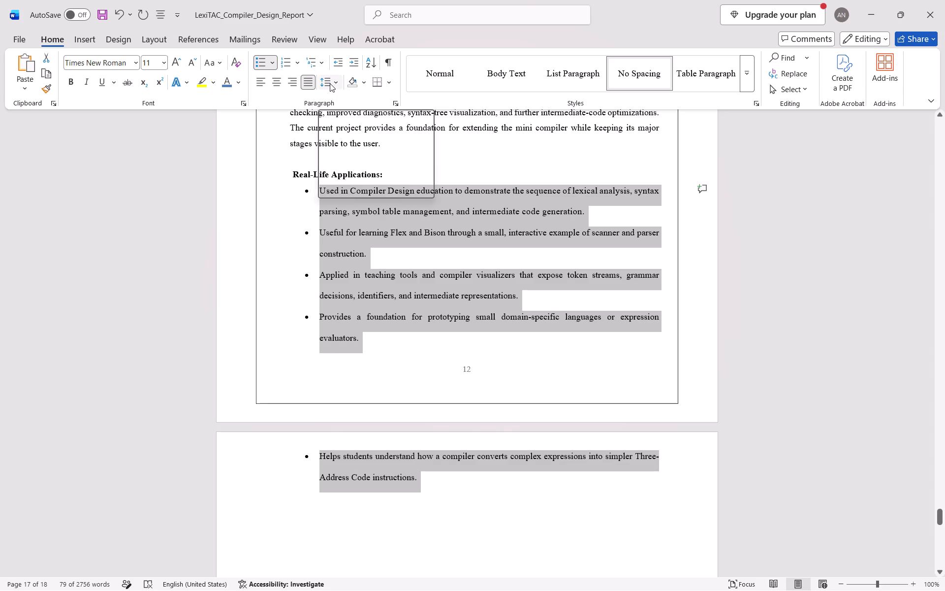
Set the line spacing of the five bulleted Real-Life Applications items to 1.5.
{"action": "left_click", "coordinate": [421, 475]}
{"action": "left_click_drag", "start_coordinate": [424, 486], "coordinate": [335, 340]}
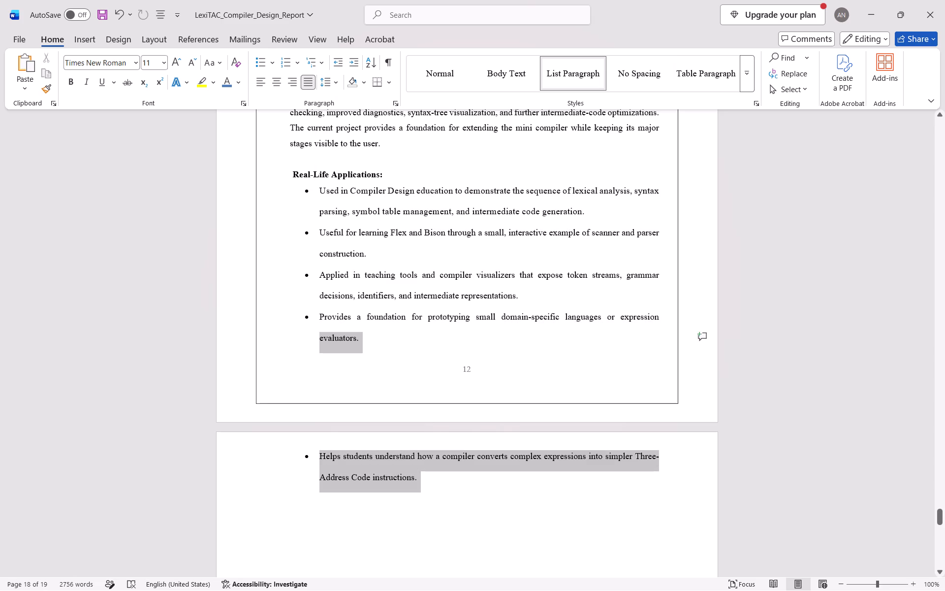
{"action": "left_click_drag", "start_coordinate": [335, 340], "coordinate": [322, 197]}
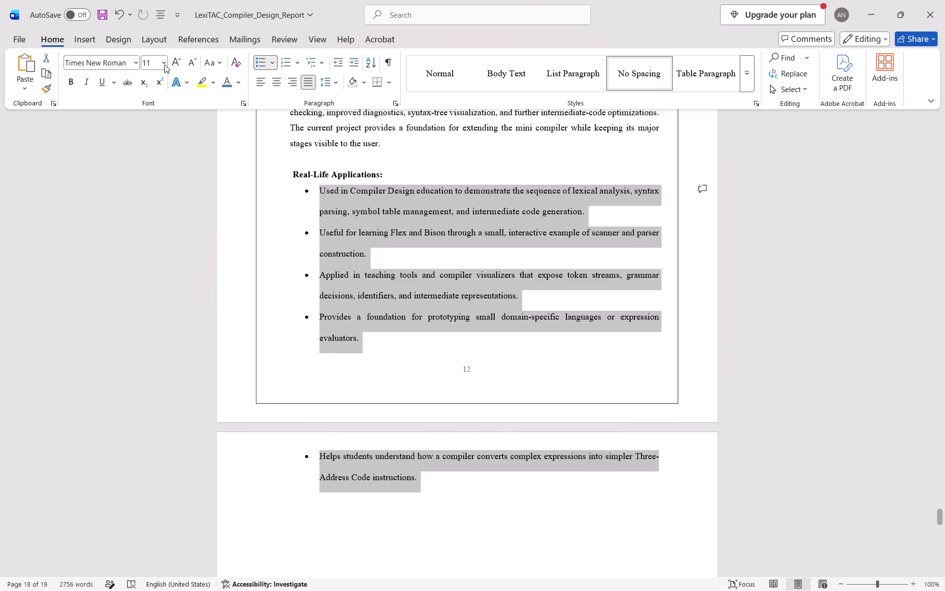
{"action": "left_click", "coordinate": [334, 82]}
{"action": "left_click", "coordinate": [352, 140]}
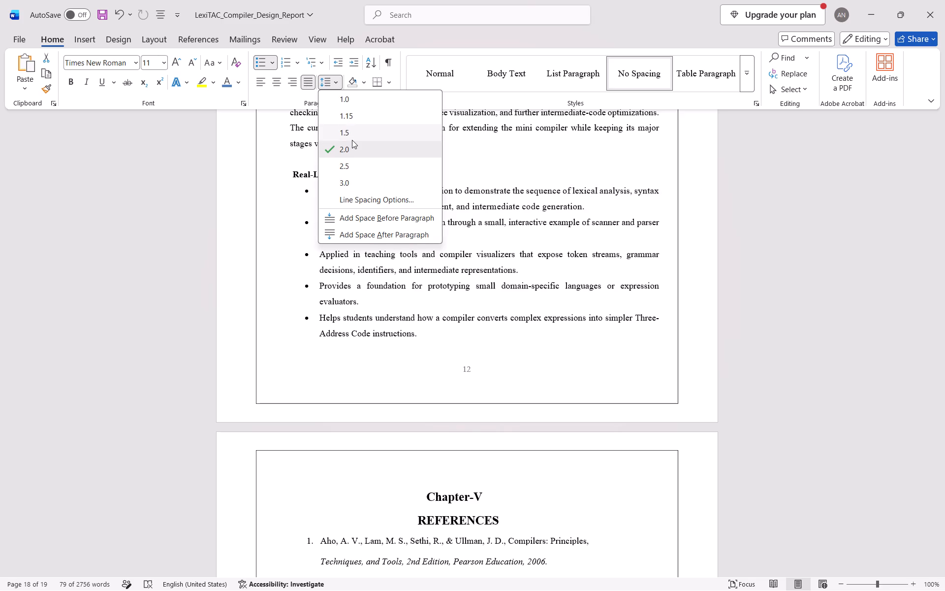
{"action": "left_click", "coordinate": [275, 290]}
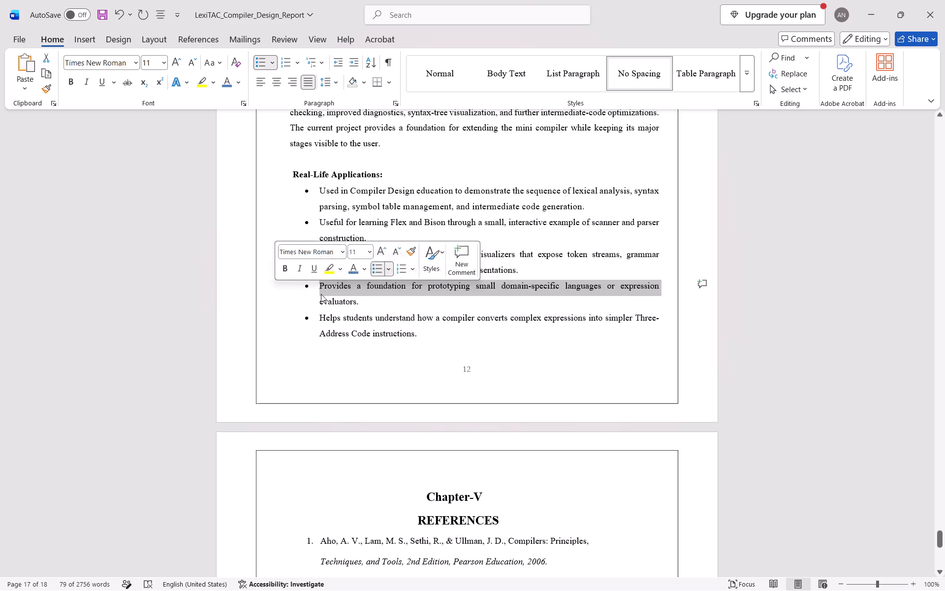
{"action": "left_click", "coordinate": [830, 309]}
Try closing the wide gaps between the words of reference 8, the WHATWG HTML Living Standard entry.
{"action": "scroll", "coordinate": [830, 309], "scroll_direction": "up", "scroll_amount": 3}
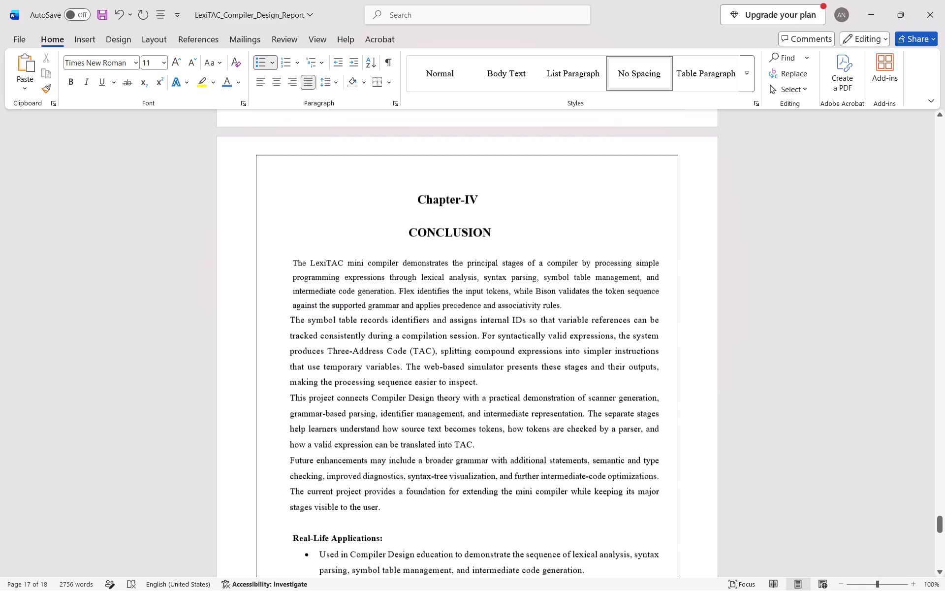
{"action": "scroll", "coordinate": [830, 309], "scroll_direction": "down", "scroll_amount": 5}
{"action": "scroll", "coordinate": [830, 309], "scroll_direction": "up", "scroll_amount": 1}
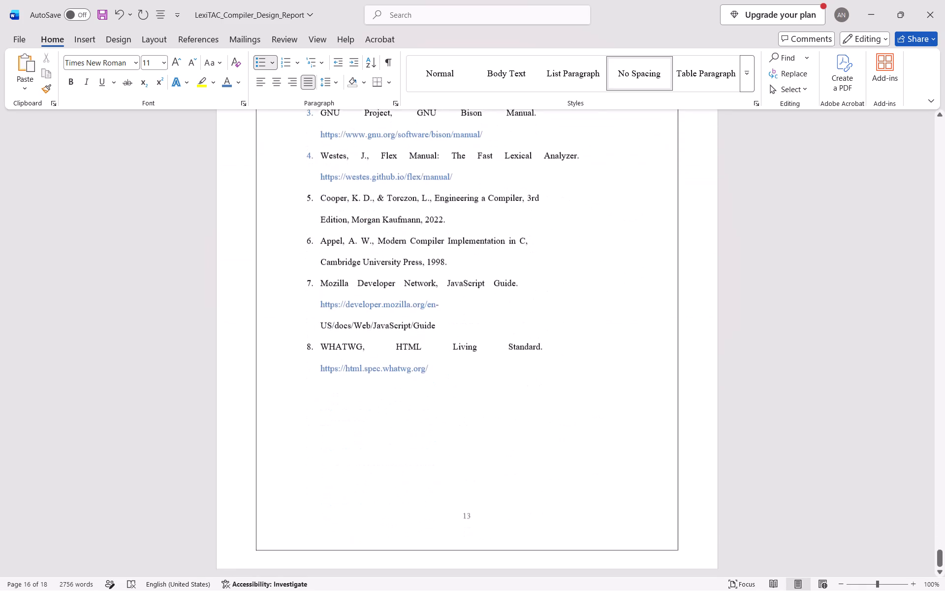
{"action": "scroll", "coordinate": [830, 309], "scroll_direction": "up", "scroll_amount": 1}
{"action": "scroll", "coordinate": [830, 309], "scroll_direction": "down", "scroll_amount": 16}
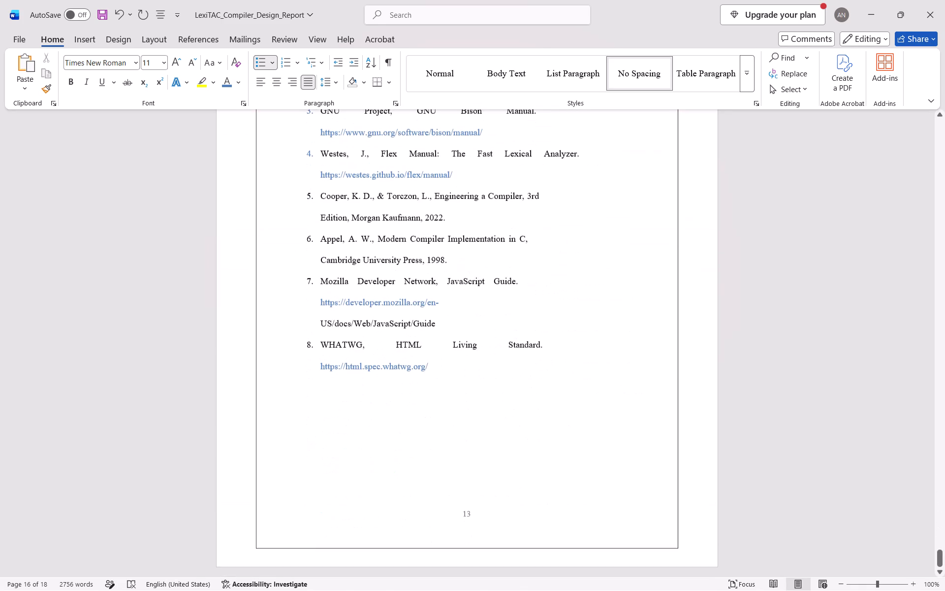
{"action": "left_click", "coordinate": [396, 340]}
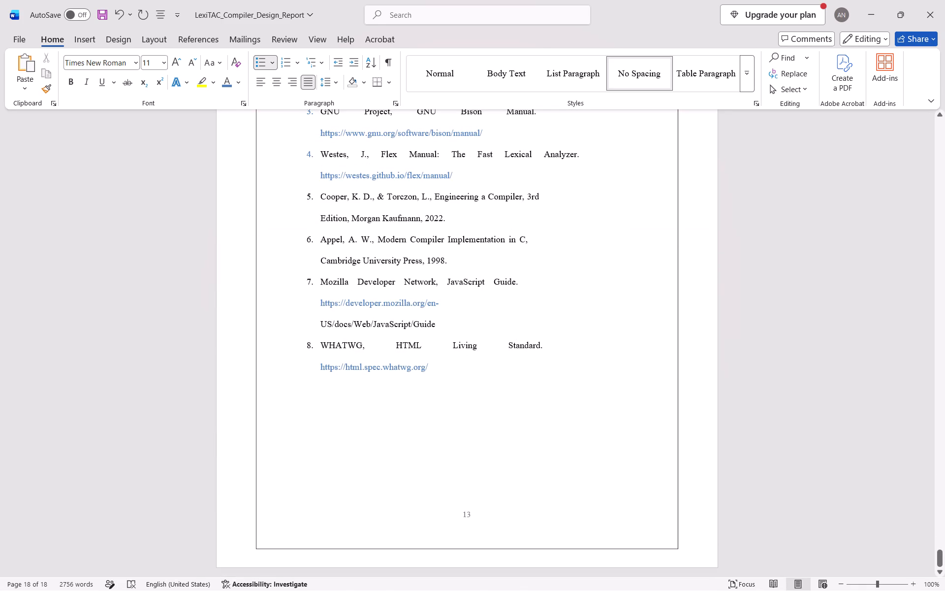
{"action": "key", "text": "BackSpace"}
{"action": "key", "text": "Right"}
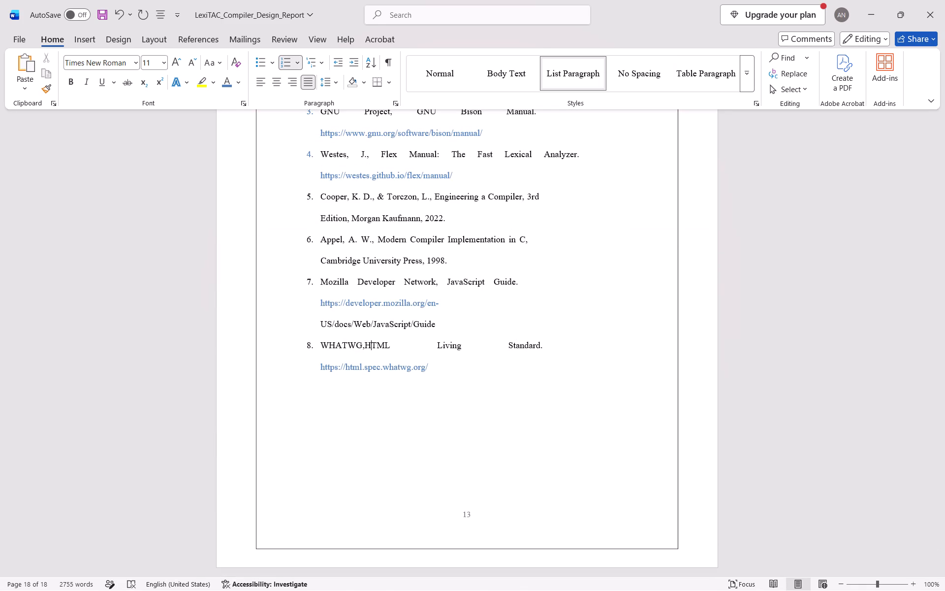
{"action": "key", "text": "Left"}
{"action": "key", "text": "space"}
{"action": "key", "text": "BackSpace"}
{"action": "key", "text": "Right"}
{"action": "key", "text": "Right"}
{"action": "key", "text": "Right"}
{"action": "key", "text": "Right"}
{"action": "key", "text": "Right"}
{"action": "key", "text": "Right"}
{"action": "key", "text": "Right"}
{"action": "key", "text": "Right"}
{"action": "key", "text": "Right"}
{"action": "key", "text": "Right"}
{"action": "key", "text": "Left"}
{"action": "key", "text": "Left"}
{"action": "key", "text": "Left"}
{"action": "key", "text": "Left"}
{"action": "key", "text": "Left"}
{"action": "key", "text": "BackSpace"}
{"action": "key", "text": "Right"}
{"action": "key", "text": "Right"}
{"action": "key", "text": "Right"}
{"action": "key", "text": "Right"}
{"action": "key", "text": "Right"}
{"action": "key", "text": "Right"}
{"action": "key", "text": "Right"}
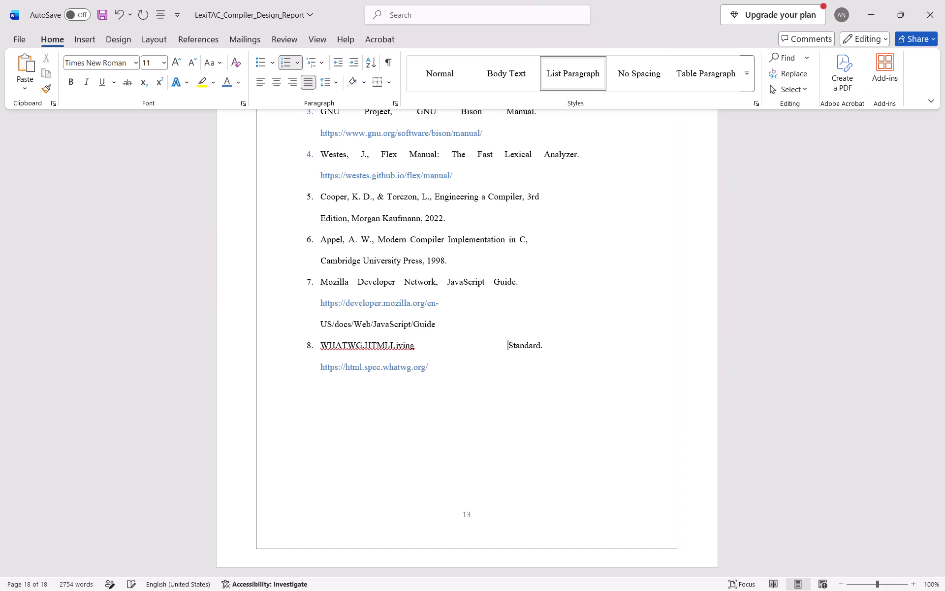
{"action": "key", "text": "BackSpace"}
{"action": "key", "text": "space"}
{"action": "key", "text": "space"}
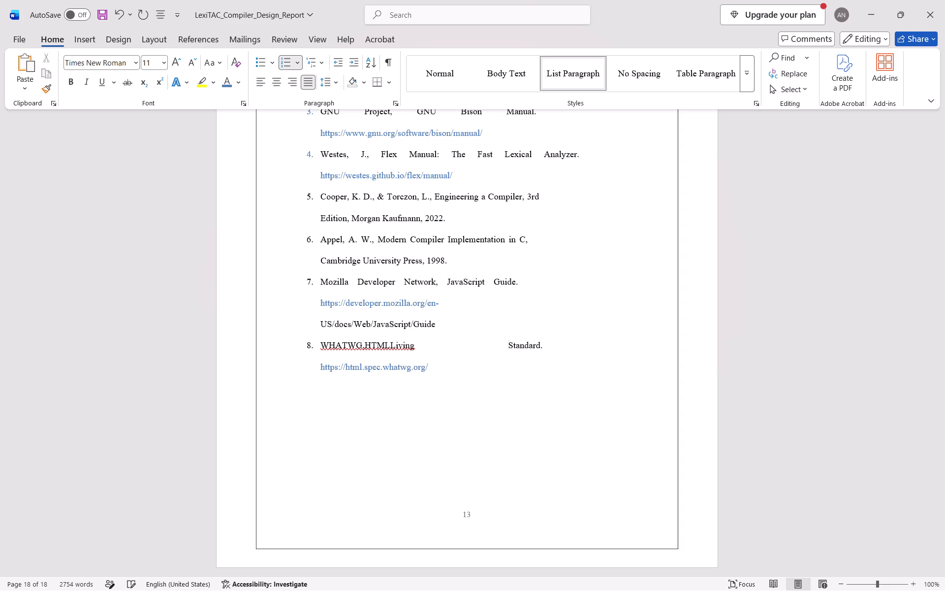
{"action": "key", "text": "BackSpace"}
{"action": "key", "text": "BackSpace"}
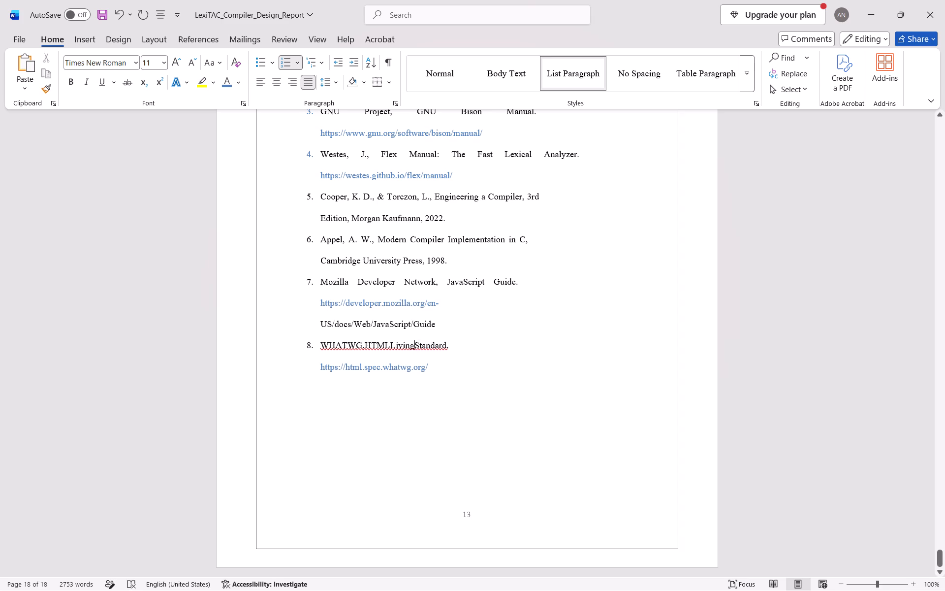
Delete reference 8, the WHATWG HTML Living Standard entry with its link, including its list number.
{"action": "left_click_drag", "start_coordinate": [449, 377], "coordinate": [318, 336]}
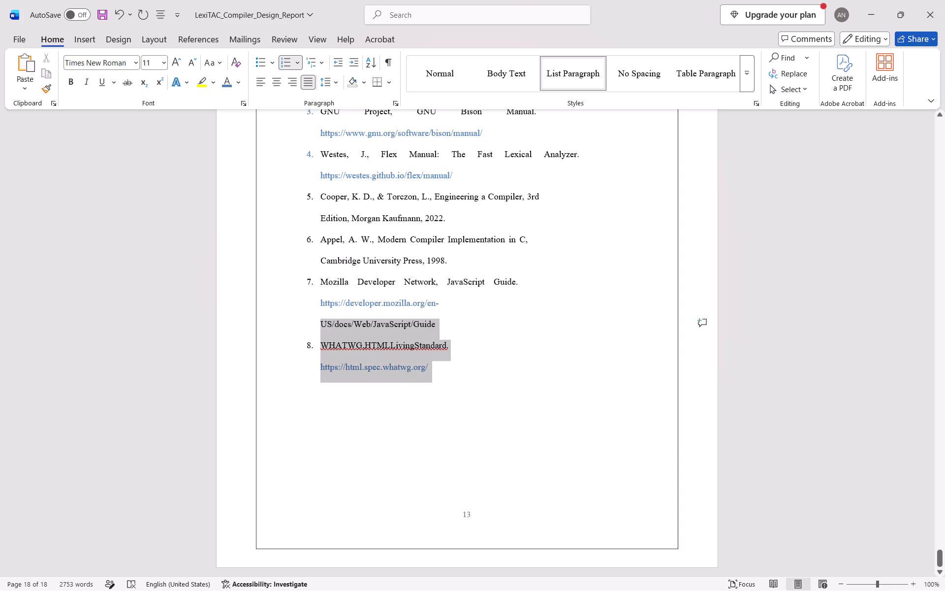
{"action": "left_click_drag", "start_coordinate": [318, 336], "coordinate": [303, 347]}
{"action": "key", "text": "BackSpace"}
{"action": "key", "text": "BackSpace"}
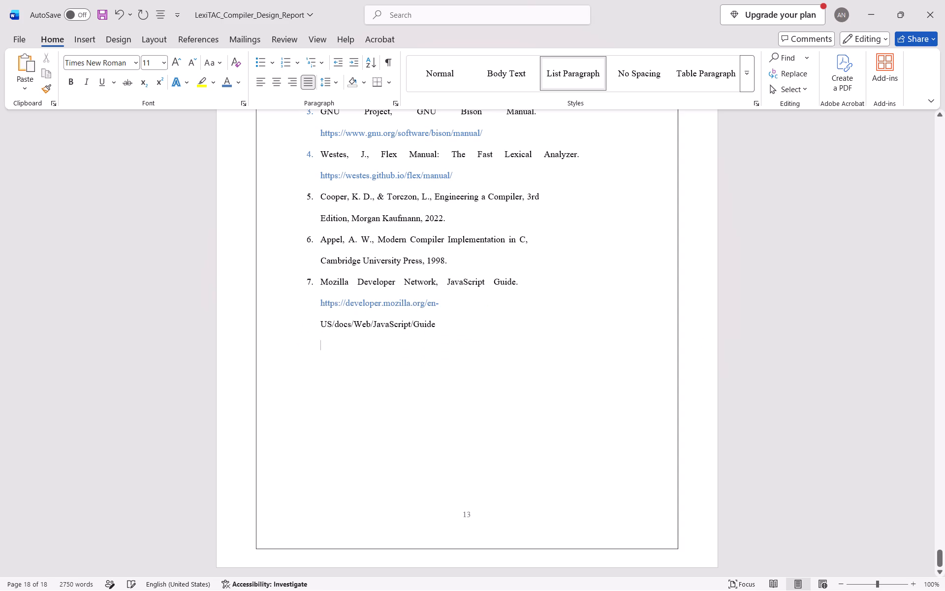
Delete "US/docs/Web/JavaScript/Guide" from the end of the Mozilla Developer Network link in reference 7.
{"action": "left_click", "coordinate": [449, 326]}
{"action": "key", "text": "BackSpace"}
{"action": "key", "text": "BackSpace"}
{"action": "key", "text": "BackSpace"}
{"action": "key", "text": "BackSpace"}
{"action": "key", "text": "BackSpace"}
{"action": "key", "text": "BackSpace"}
{"action": "key", "text": "BackSpace"}
{"action": "key", "text": "BackSpace"}
{"action": "key", "text": "BackSpace"}
{"action": "key", "text": "BackSpace"}
{"action": "key", "text": "BackSpace"}
{"action": "key", "text": "BackSpace"}
{"action": "key", "text": "BackSpace"}
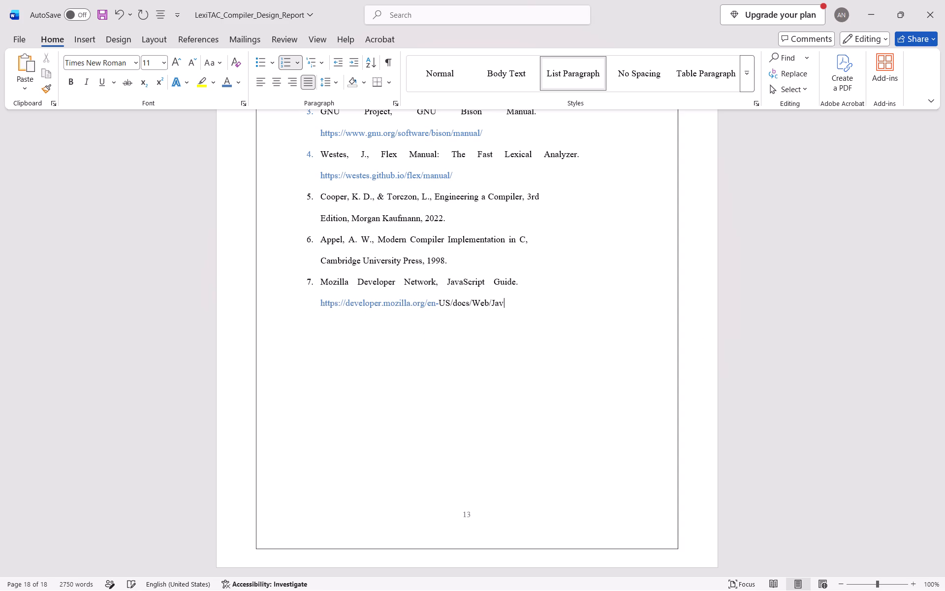
{"action": "key", "text": "BackSpace"}
{"action": "key", "text": "BackSpace"}
{"action": "key", "text": "BackSpace"}
{"action": "key", "text": "BackSpace"}
{"action": "key", "text": "BackSpace"}
{"action": "key", "text": "BackSpace"}
{"action": "key", "text": "BackSpace"}
{"action": "key", "text": "BackSpace"}
{"action": "key", "text": "BackSpace"}
{"action": "key", "text": "BackSpace"}
{"action": "key", "text": "BackSpace"}
{"action": "key", "text": "BackSpace"}
{"action": "key", "text": "BackSpace"}
{"action": "key", "text": "BackSpace"}
{"action": "key", "text": "BackSpace"}
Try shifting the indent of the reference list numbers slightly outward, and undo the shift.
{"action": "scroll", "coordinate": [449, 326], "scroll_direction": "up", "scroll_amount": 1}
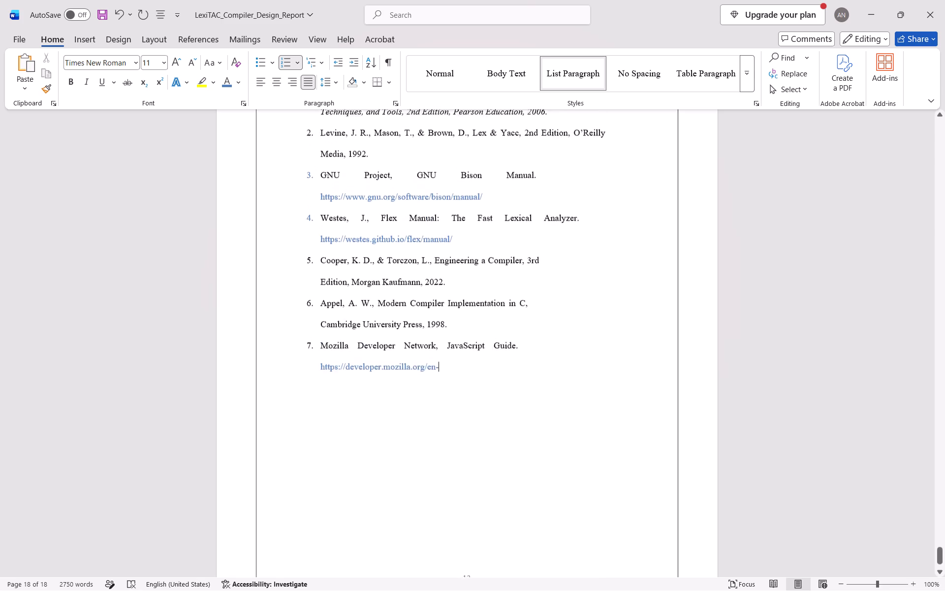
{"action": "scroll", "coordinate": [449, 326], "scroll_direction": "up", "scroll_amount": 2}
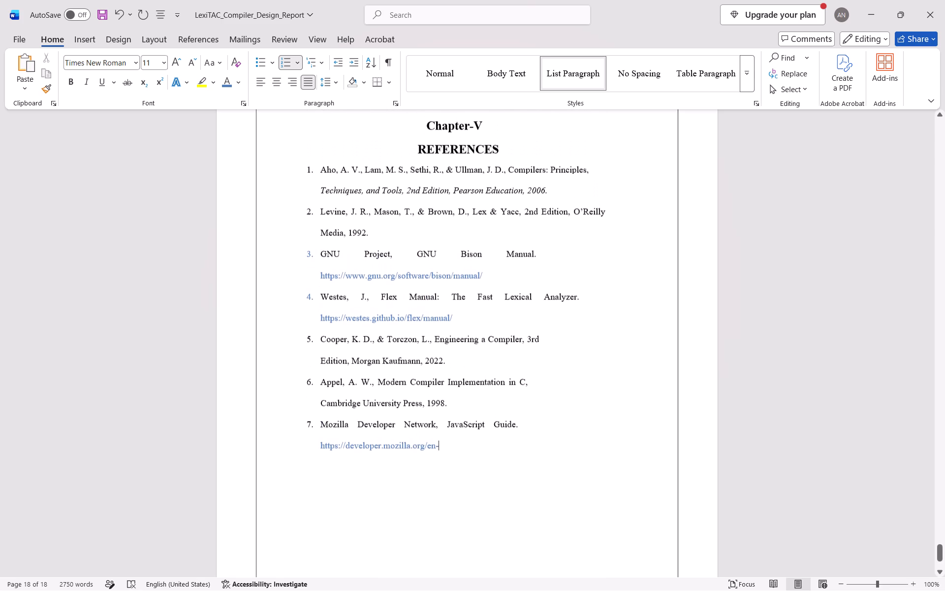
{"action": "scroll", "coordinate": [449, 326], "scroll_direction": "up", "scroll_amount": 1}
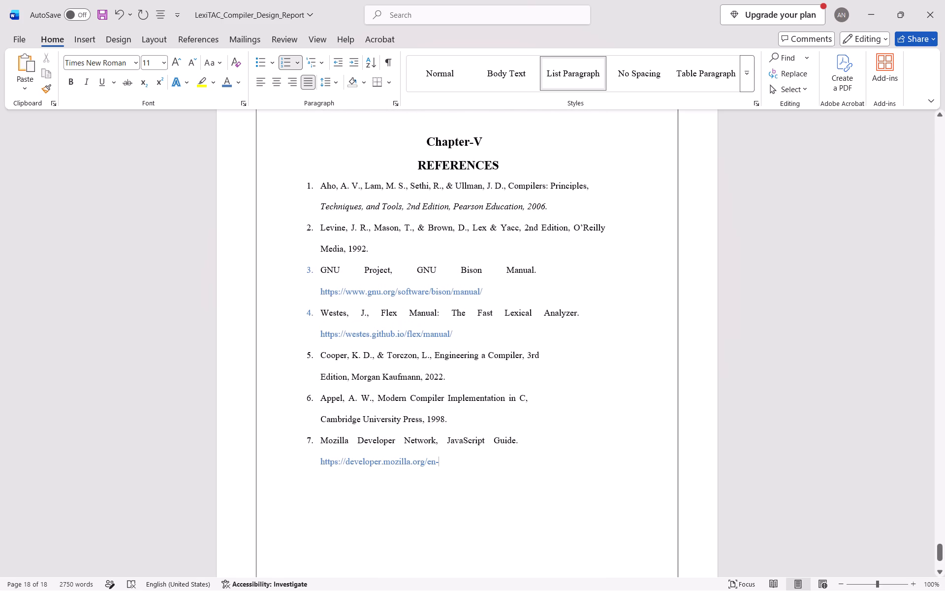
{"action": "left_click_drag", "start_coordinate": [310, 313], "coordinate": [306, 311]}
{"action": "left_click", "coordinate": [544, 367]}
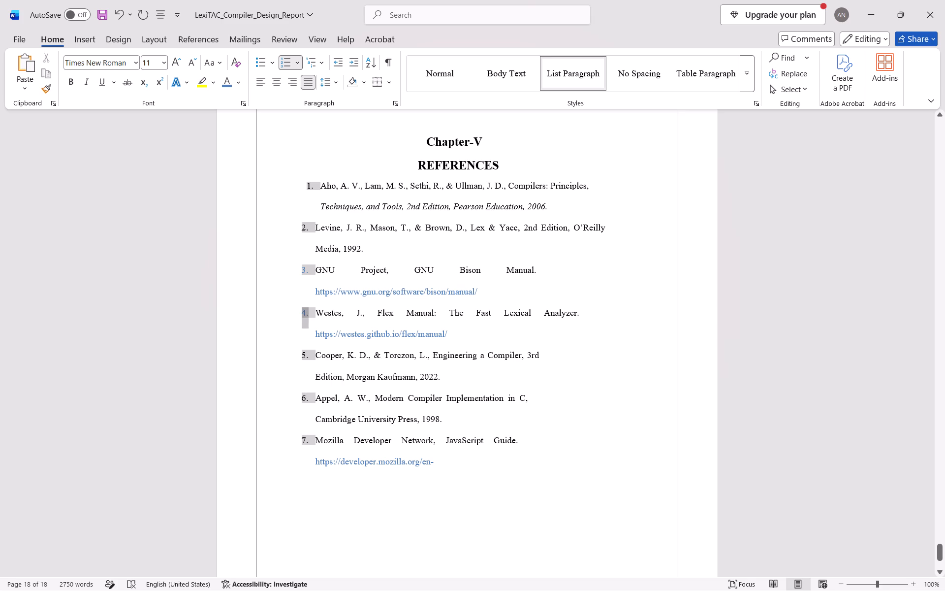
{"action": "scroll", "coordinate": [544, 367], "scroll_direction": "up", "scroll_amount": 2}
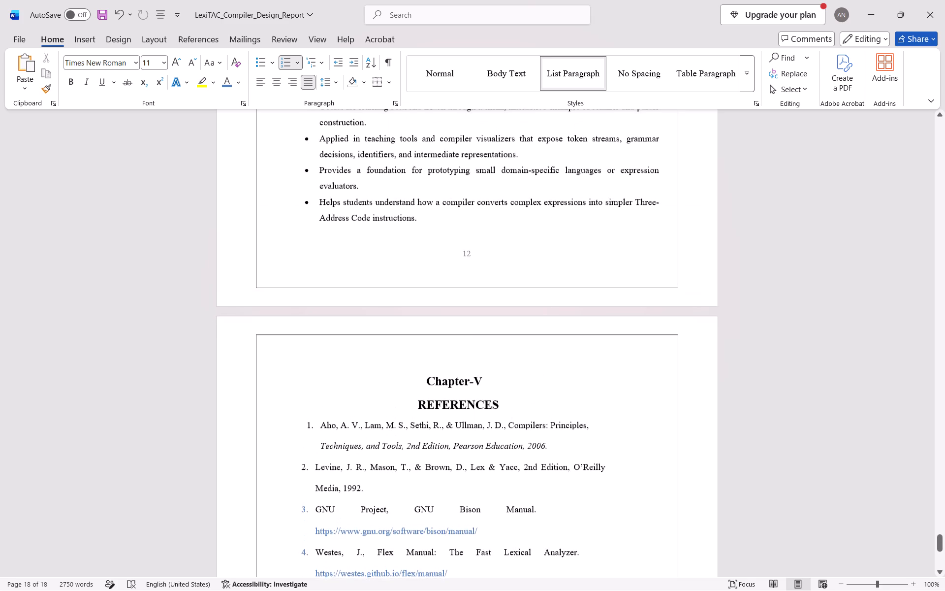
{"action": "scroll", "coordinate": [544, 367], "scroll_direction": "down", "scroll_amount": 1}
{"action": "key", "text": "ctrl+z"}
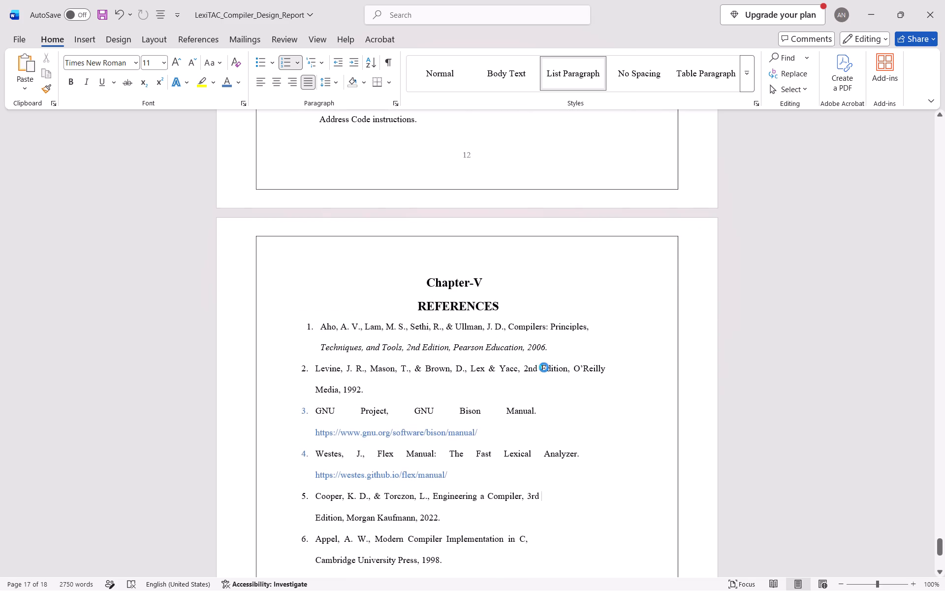
Look back through the report pages from the References chapter to the Declaration page.
{"action": "left_click", "coordinate": [544, 367]}
{"action": "scroll", "coordinate": [544, 367], "scroll_direction": "up", "scroll_amount": 1}
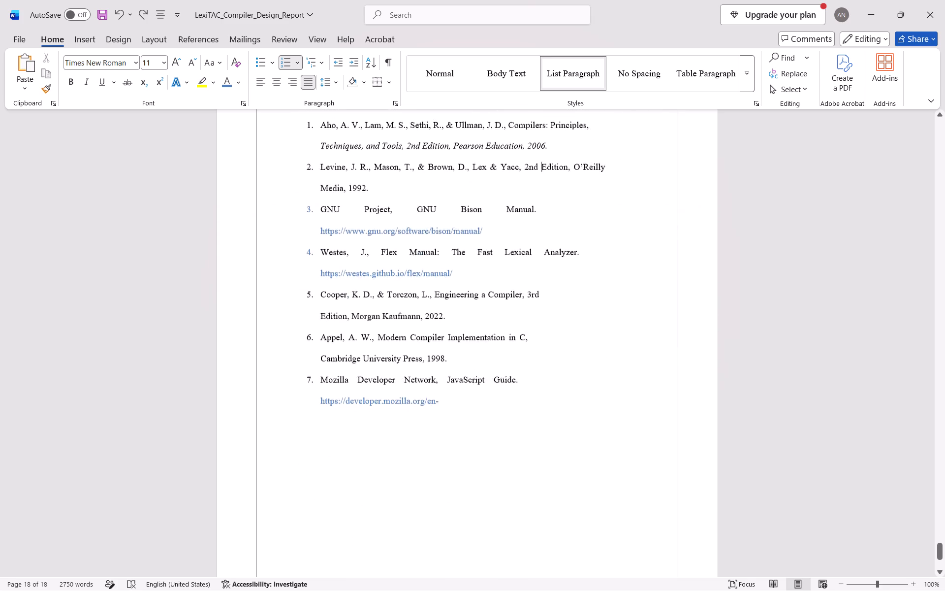
{"action": "scroll", "coordinate": [544, 367], "scroll_direction": "up", "scroll_amount": 12}
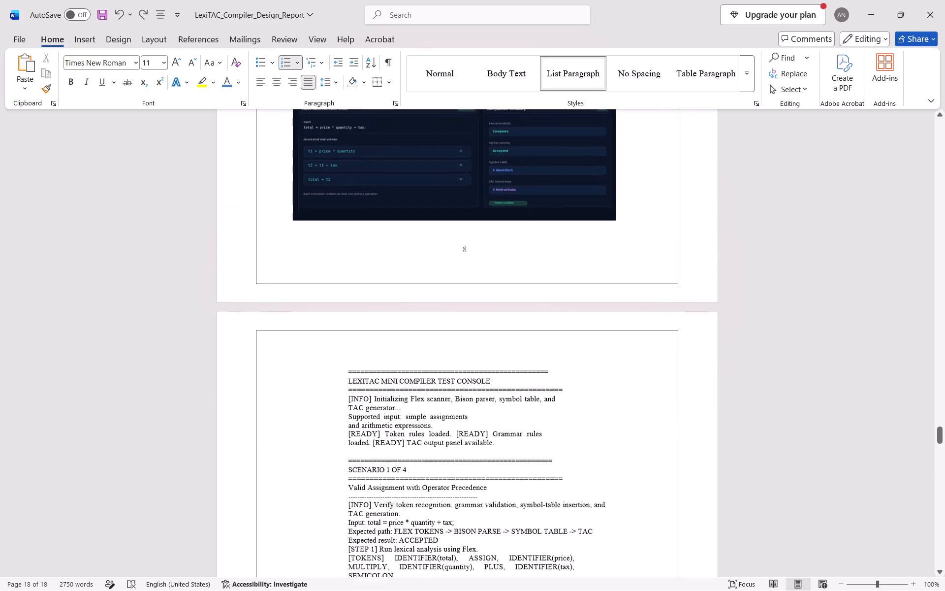
{"action": "scroll", "coordinate": [544, 367], "scroll_direction": "up", "scroll_amount": 11}
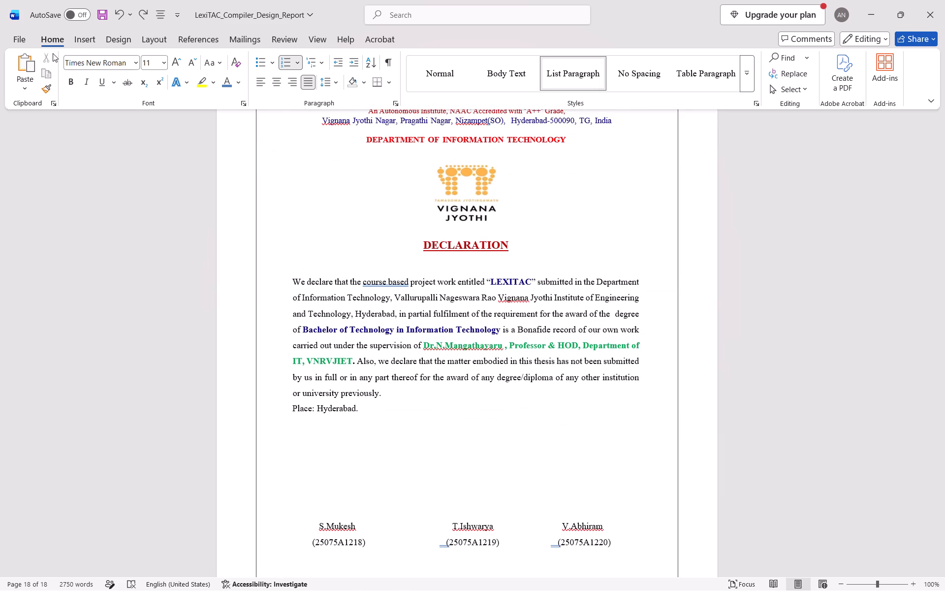
Save the report as a Word document named LexiTAC_Compiler_Design_Report in the OneDrive Desktop folder.
{"action": "left_click", "coordinate": [32, 38]}
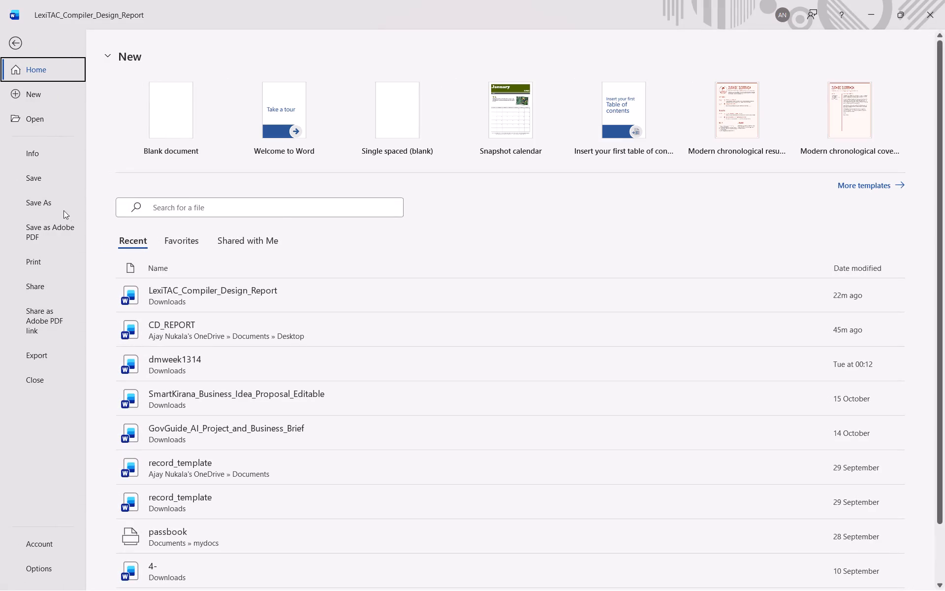
{"action": "left_click", "coordinate": [56, 201]}
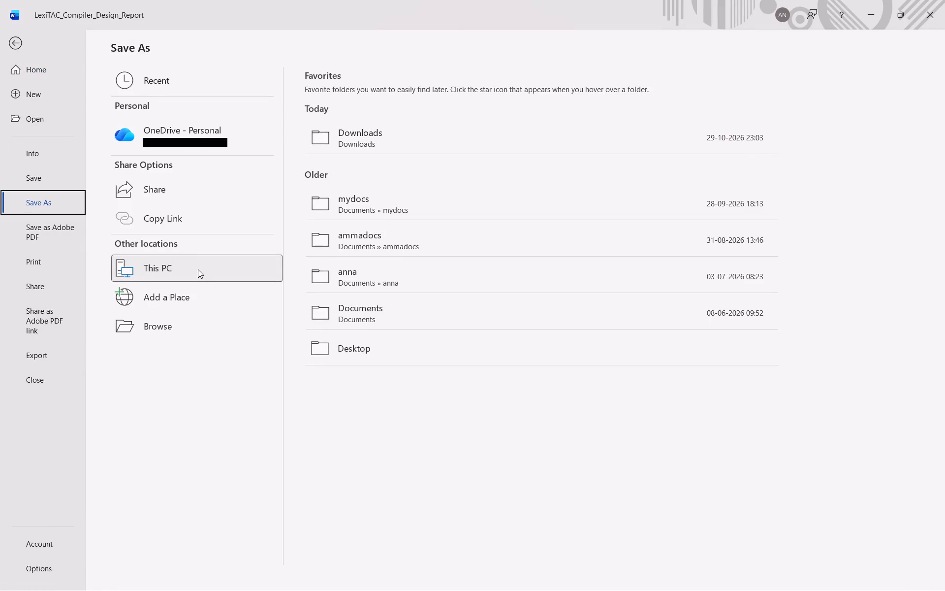
{"action": "left_click", "coordinate": [198, 269]}
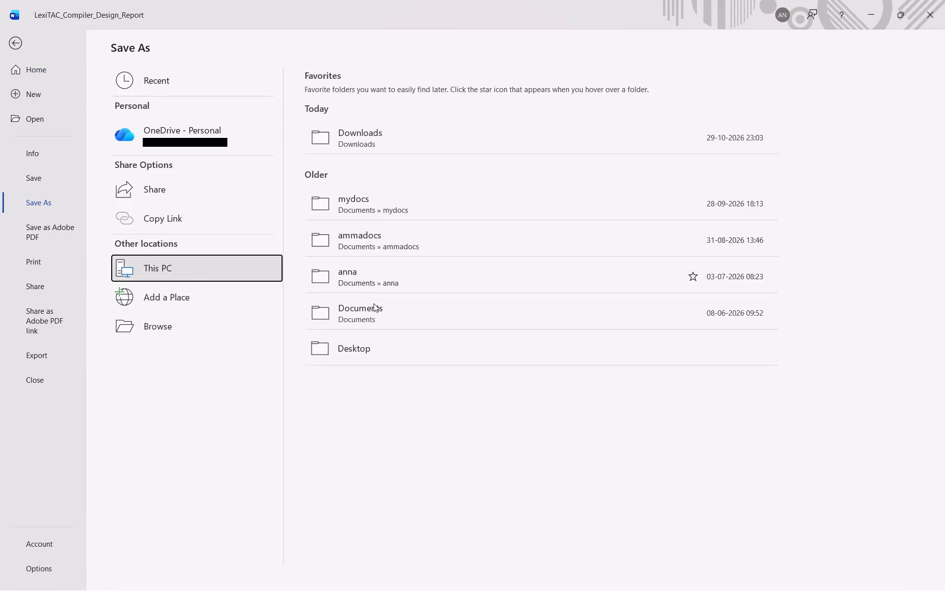
{"action": "left_click", "coordinate": [378, 340]}
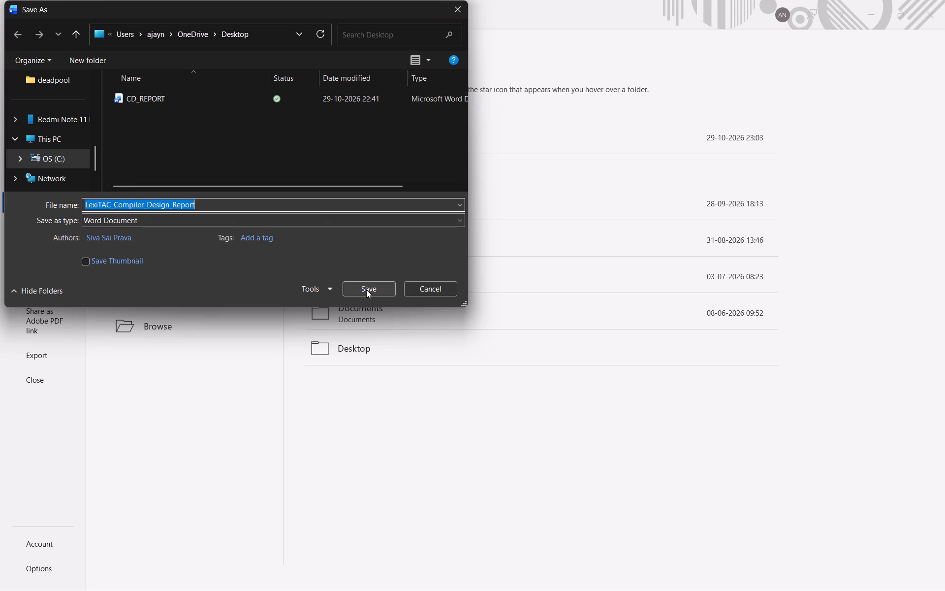
{"action": "scroll", "coordinate": [62, 166], "scroll_direction": "down", "scroll_amount": 1}
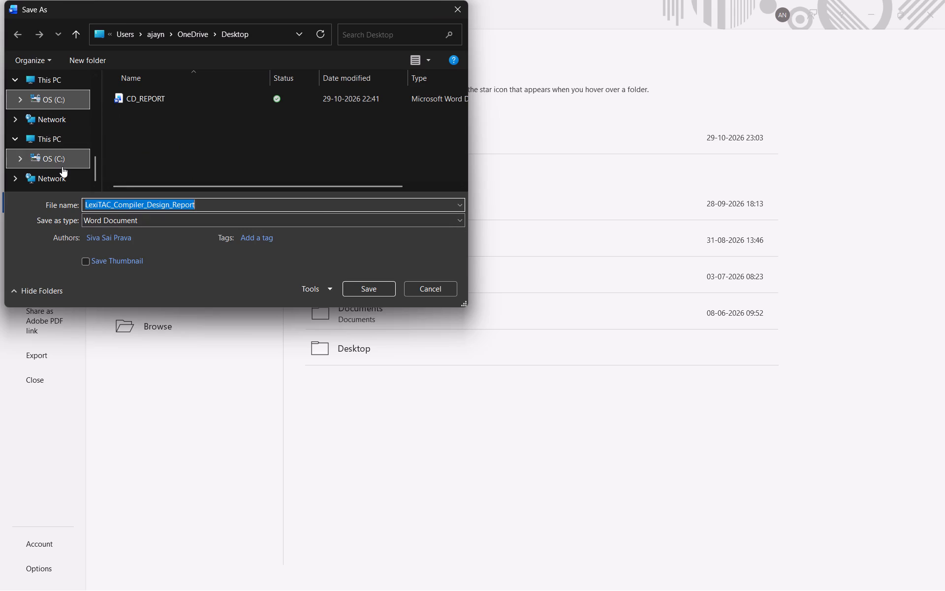
{"action": "scroll", "coordinate": [62, 166], "scroll_direction": "down", "scroll_amount": 1}
{"action": "scroll", "coordinate": [62, 114], "scroll_direction": "up", "scroll_amount": 1}
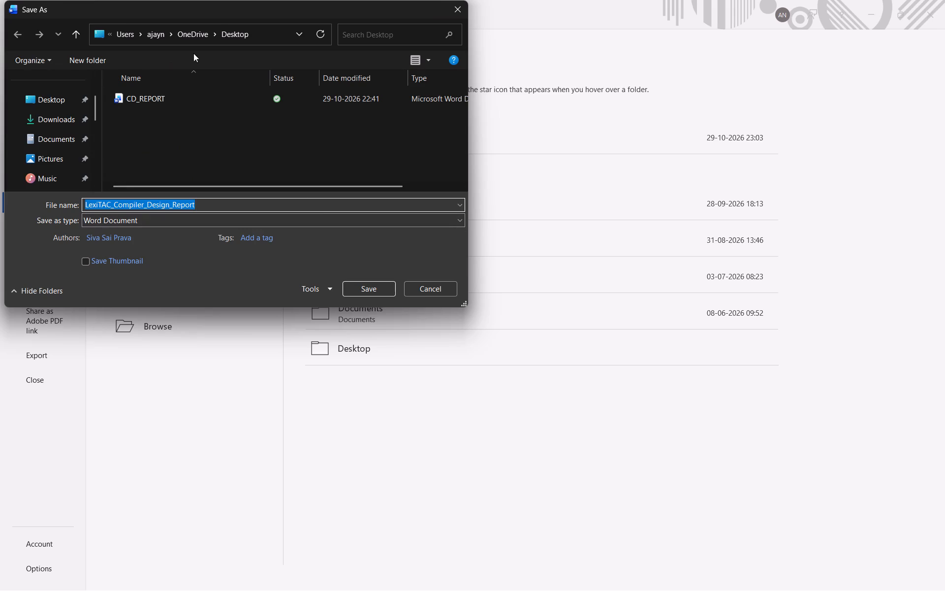
{"action": "left_click", "coordinate": [230, 24]}
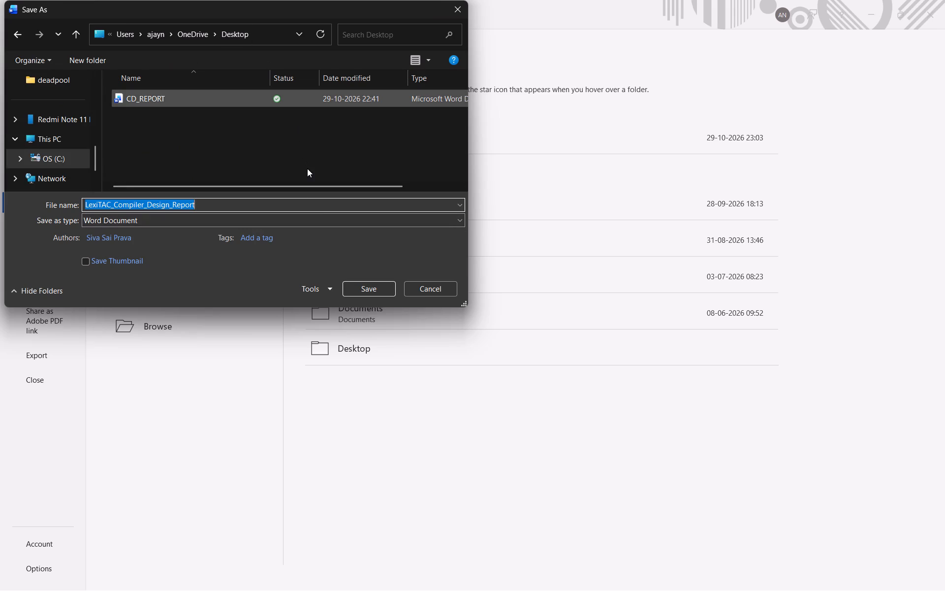
{"action": "left_click", "coordinate": [361, 287]}
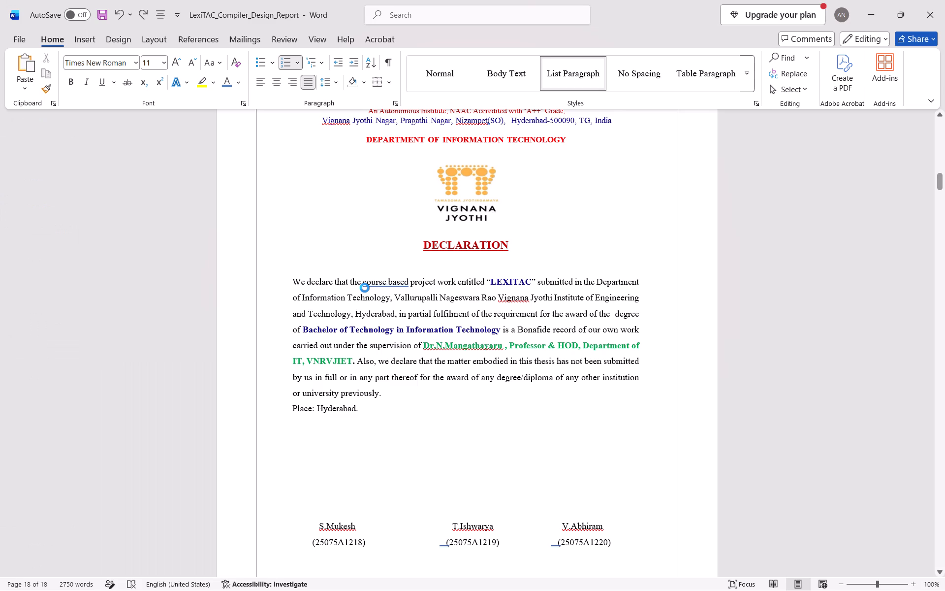
Minimise the report and return to the ChatGPT conversation in the browser.
{"action": "left_click", "coordinate": [880, 4]}
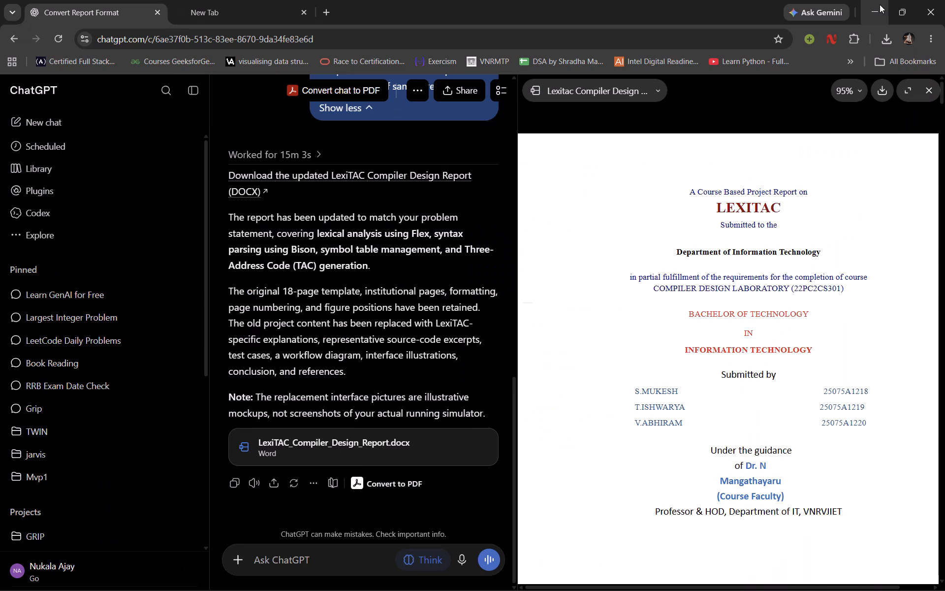
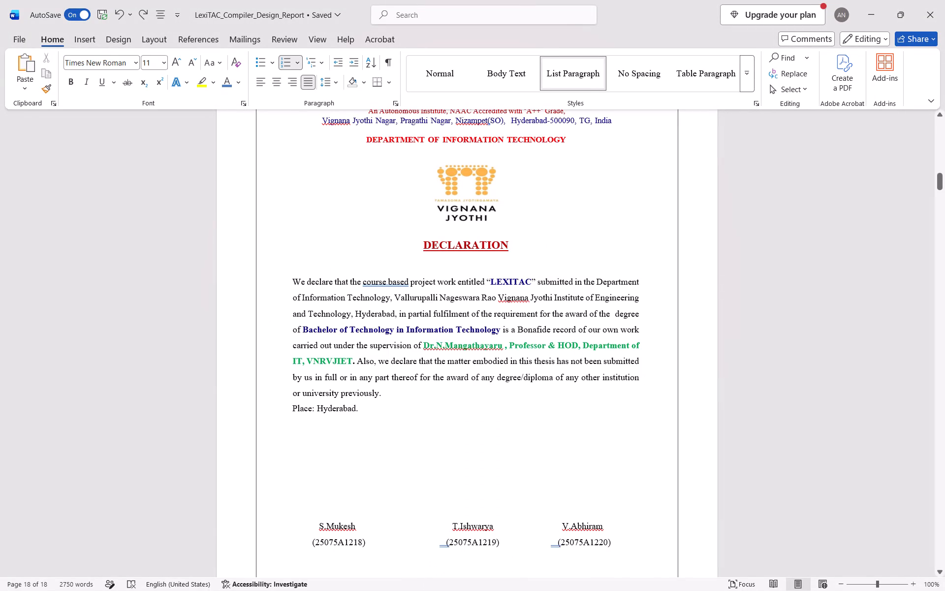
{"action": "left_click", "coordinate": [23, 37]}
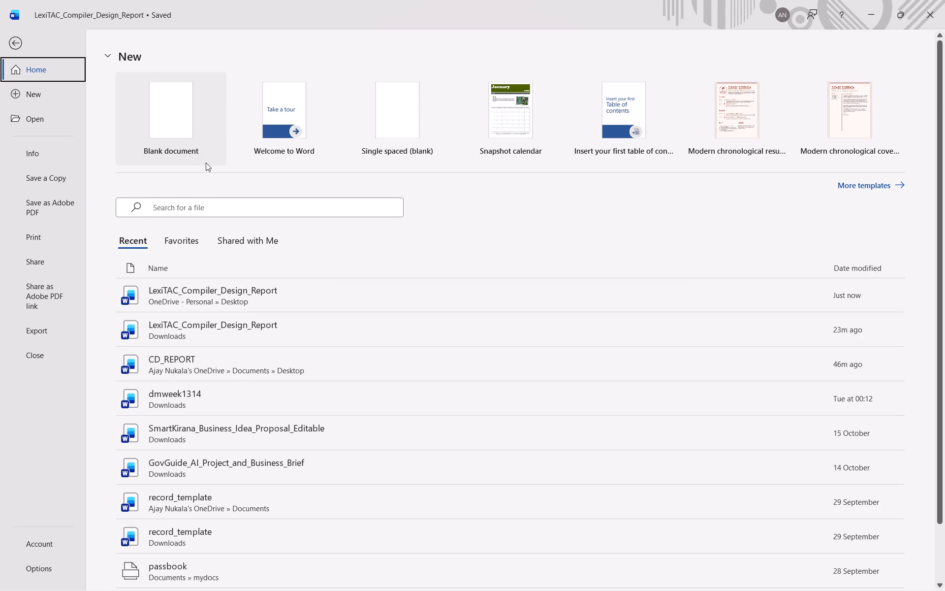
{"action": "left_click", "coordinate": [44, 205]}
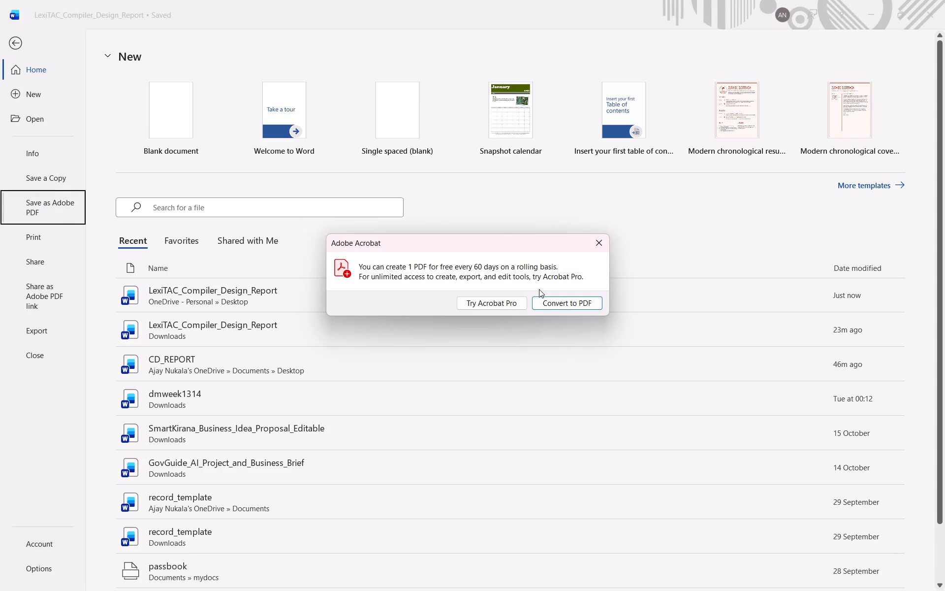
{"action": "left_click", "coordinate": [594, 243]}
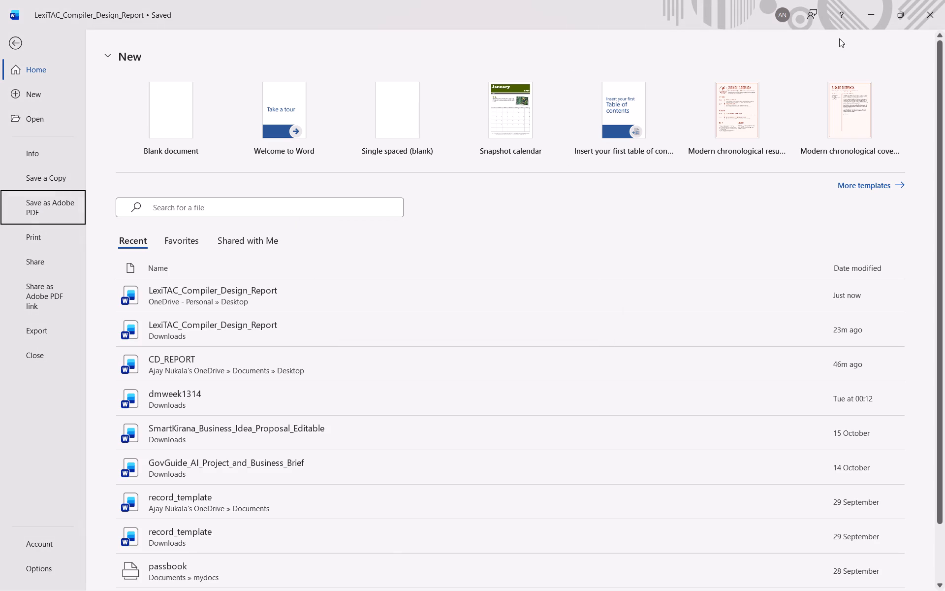